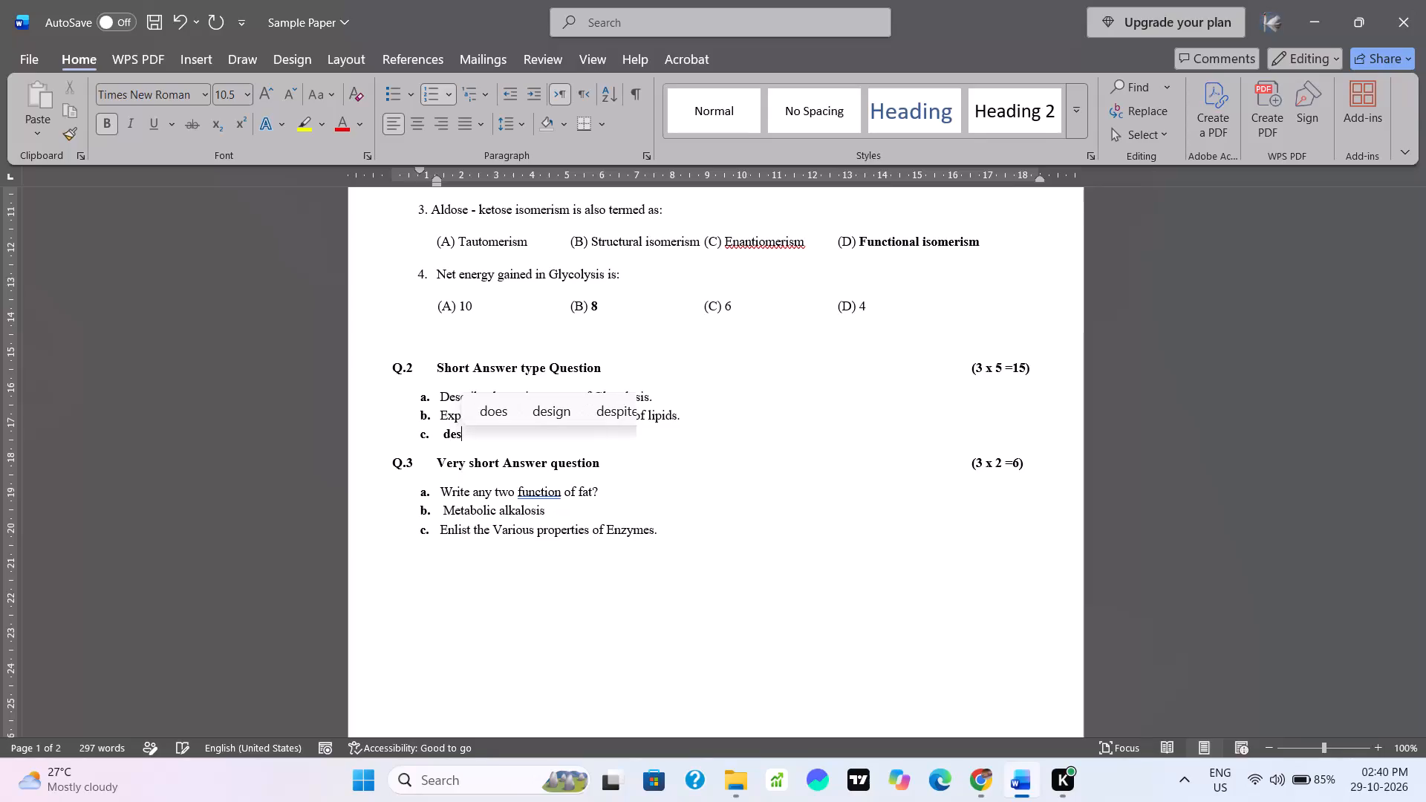
Replace the bold draft text of Q.2 item c with the non-bold question "Describe the types of immunoglobulins.".
key(BackSpace)
key(BackSpace)
key(BackSpace)
key(ctrl+b)
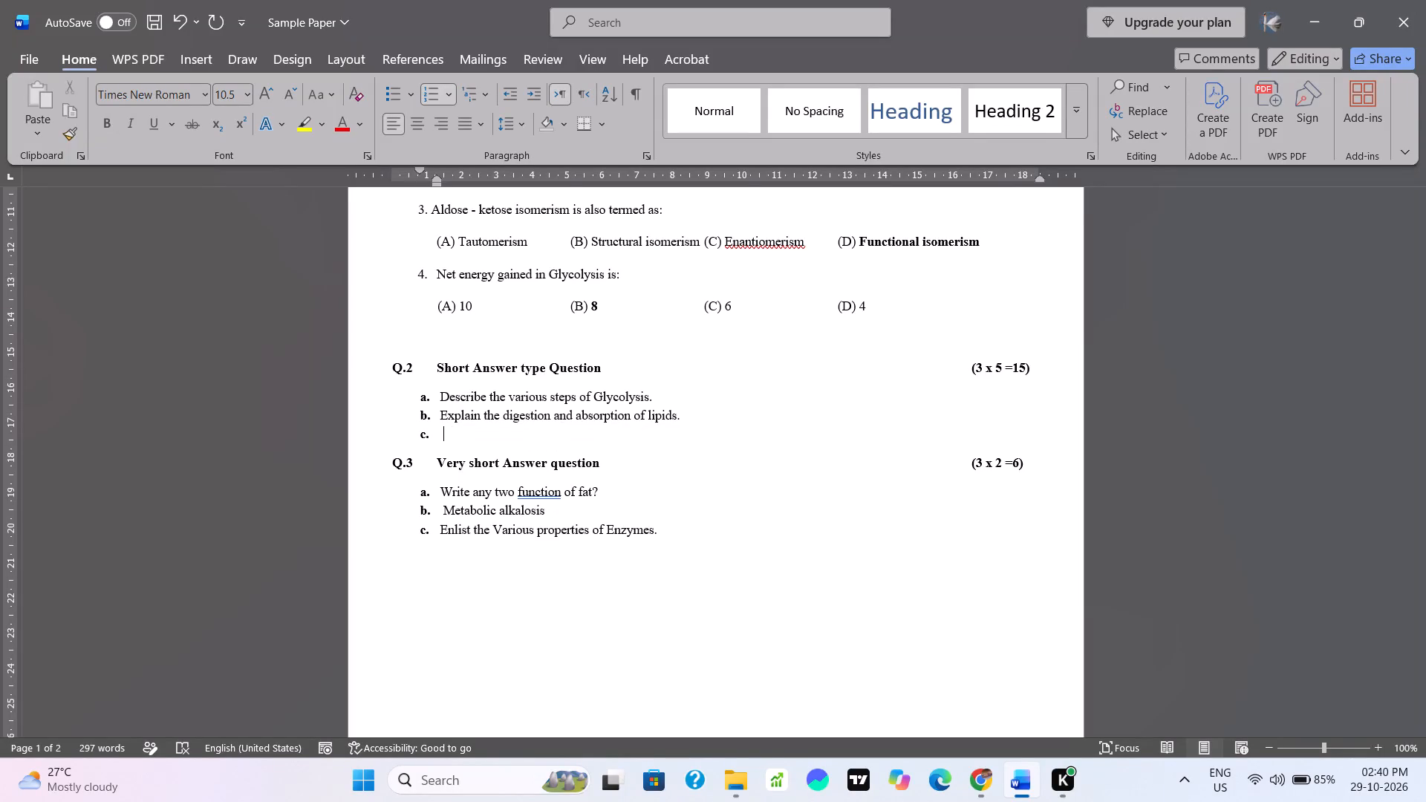
text(des)
text(cribe)
key(space)
text(th e)
key(BackSpace)
key(BackSpace)
text(e types of)
key(space)
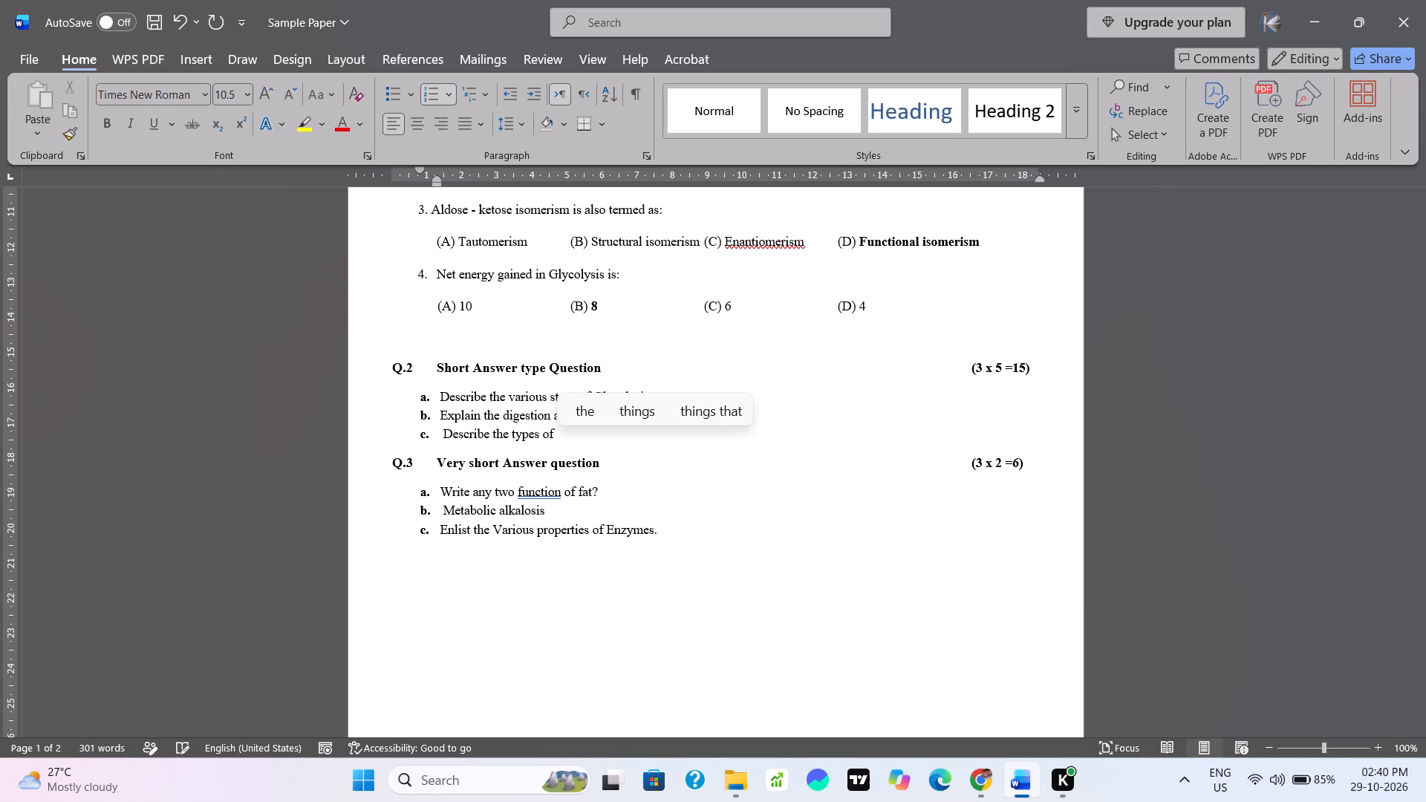
key(i)
text(mm)
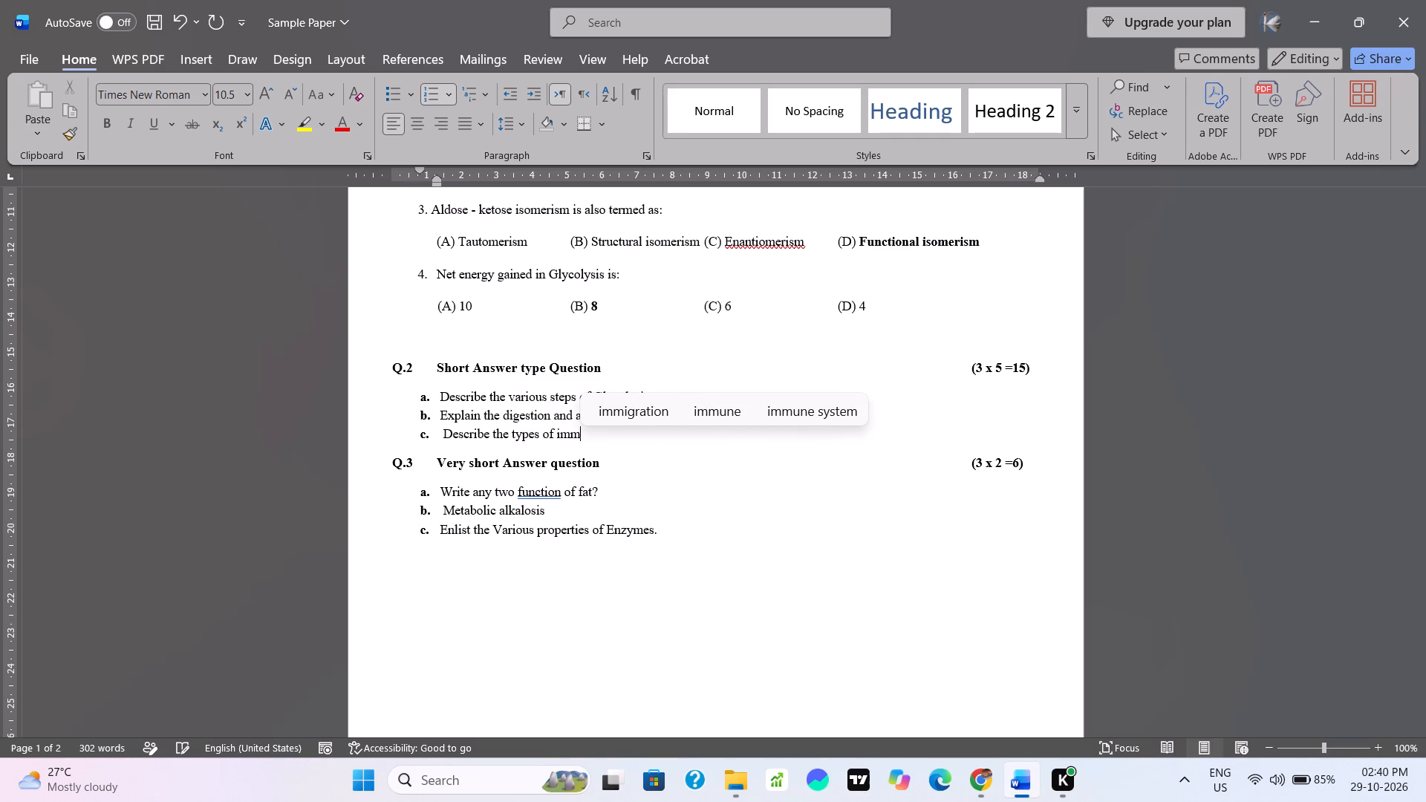
text(uno)
key(g)
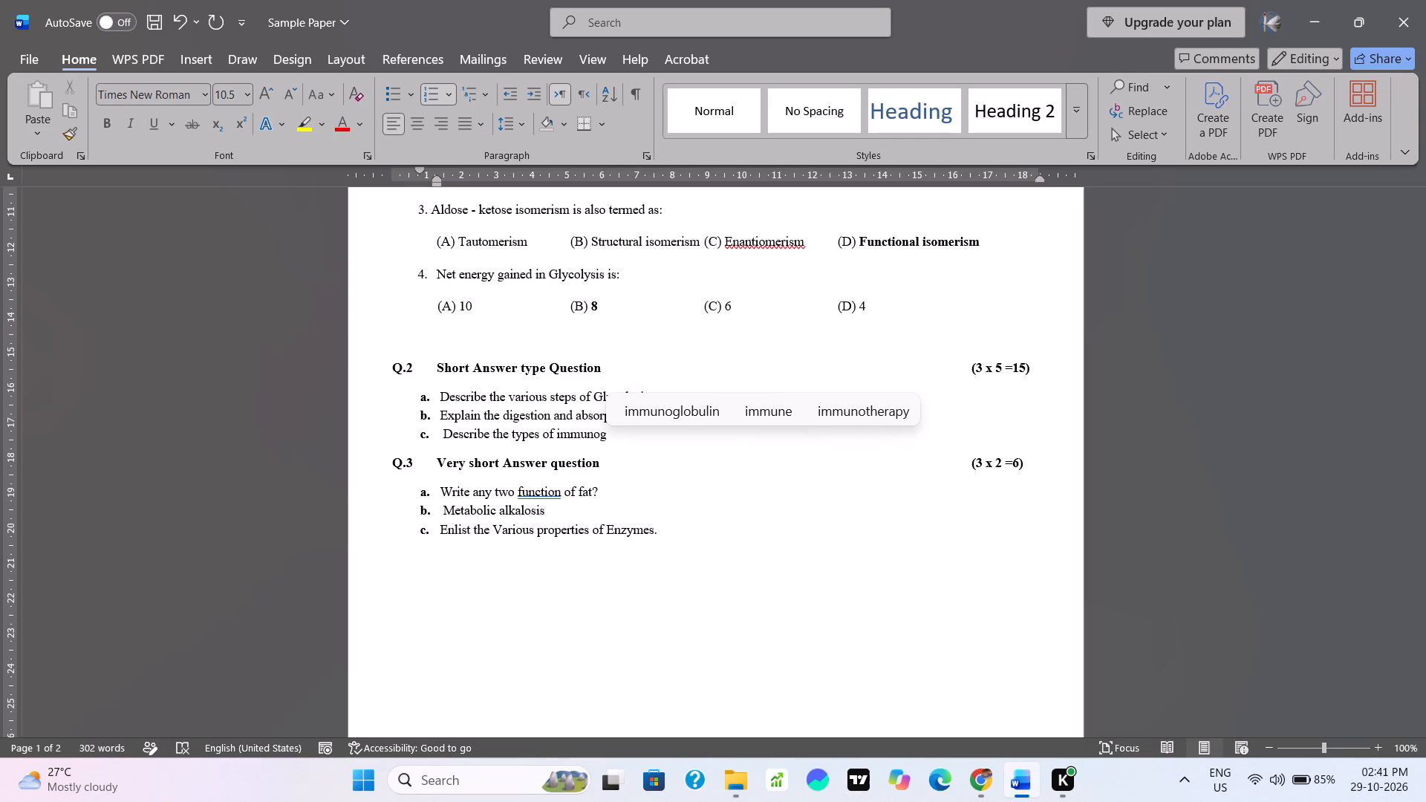
text(lo)
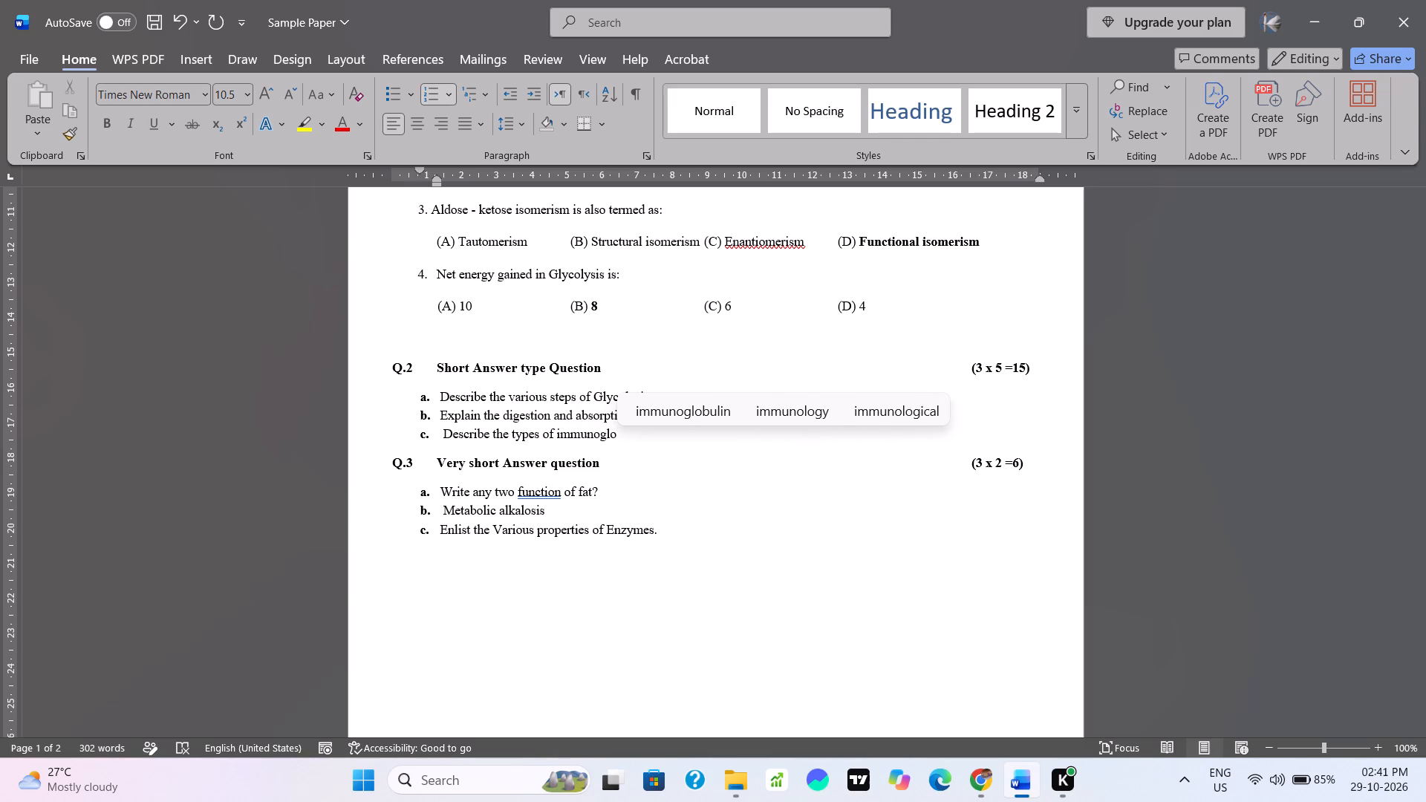
text(buli)
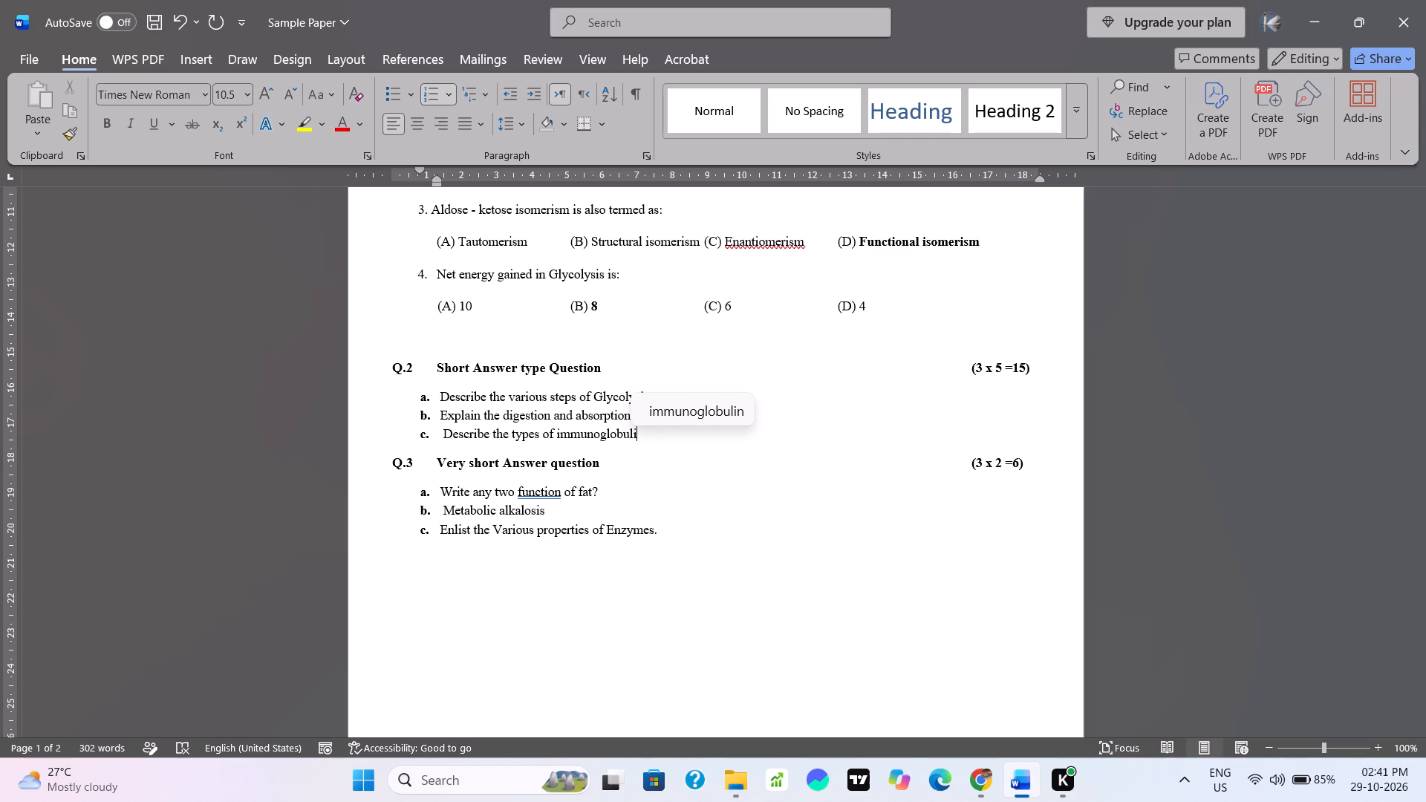
text(ns)
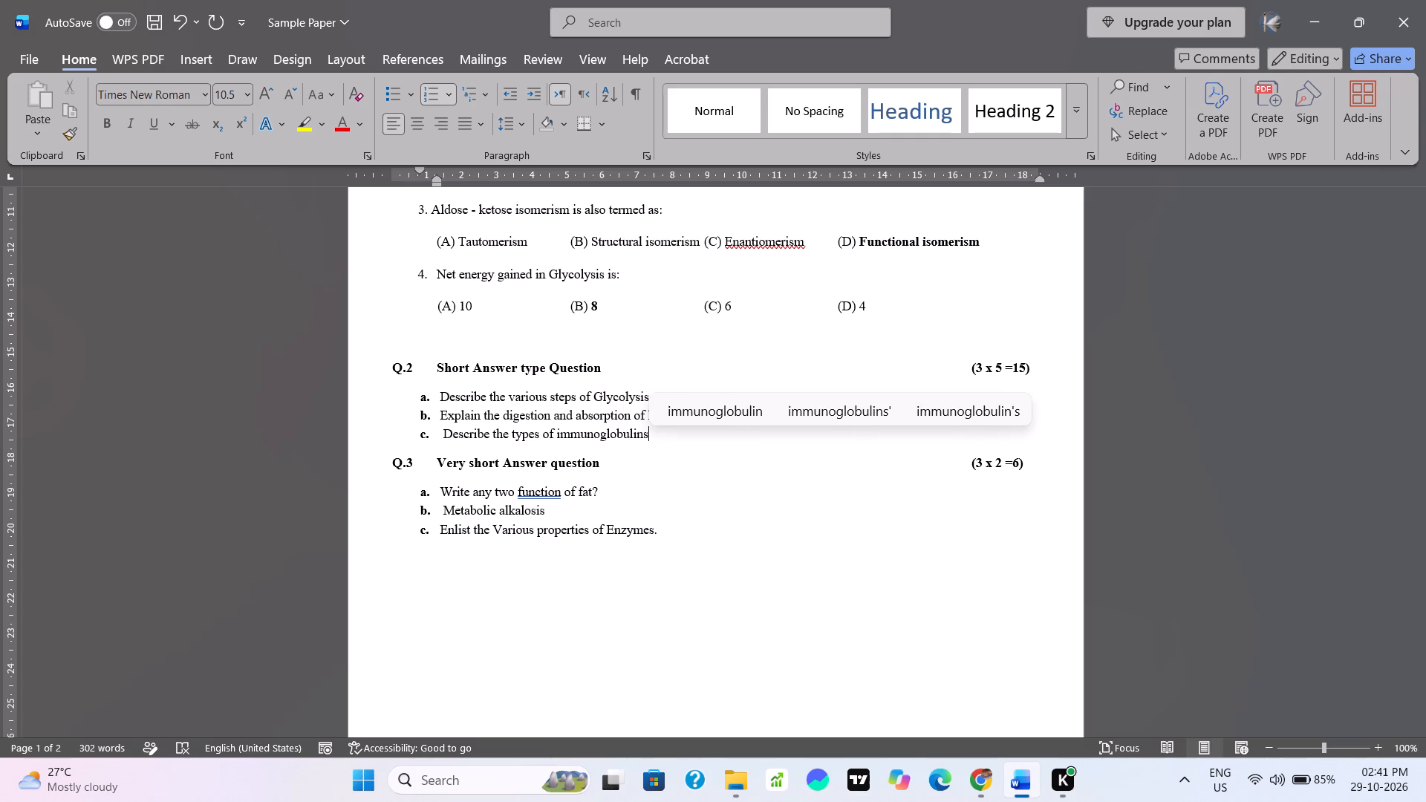
key(period)
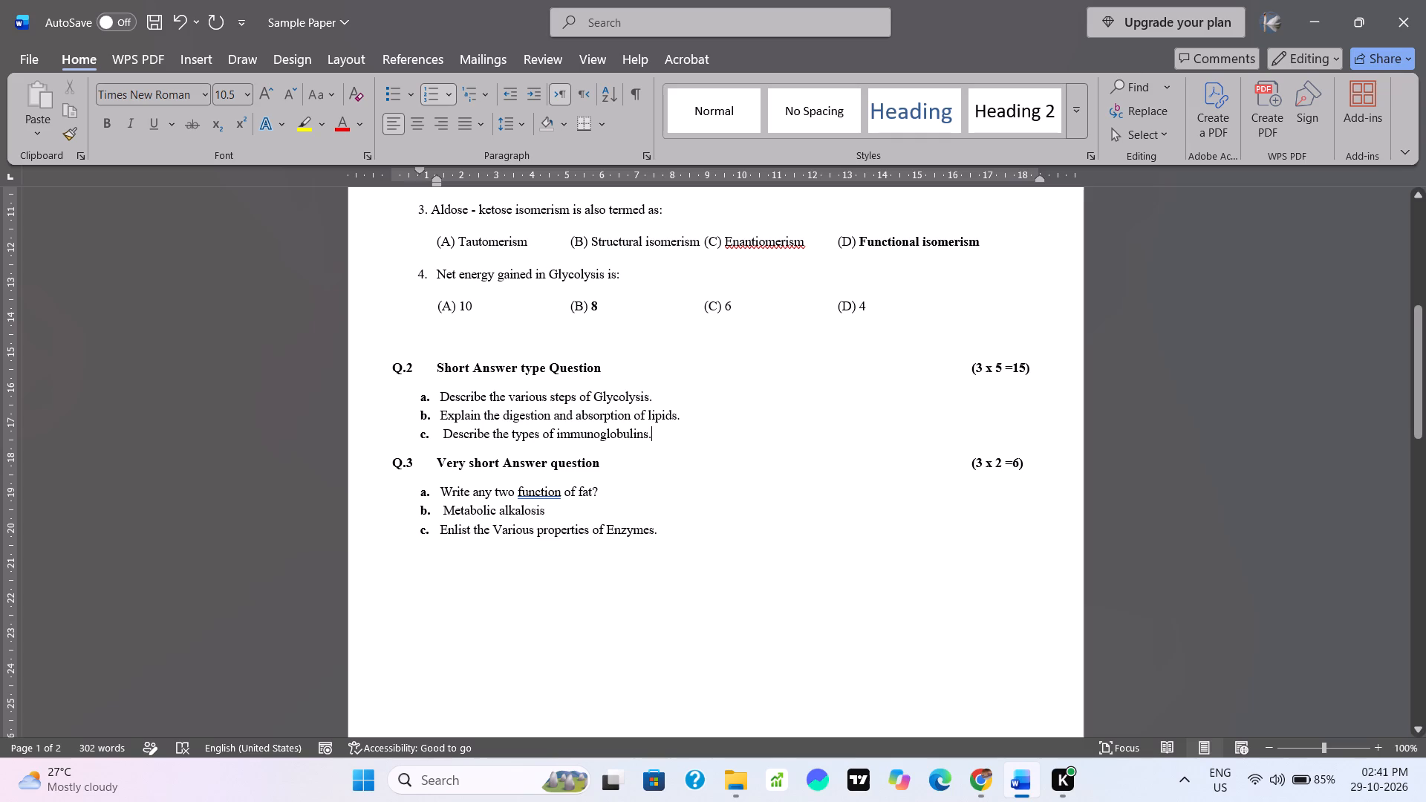
Remove the extra leading space before the text of Q.2 item c and Q.3 item b.
click(445, 439)
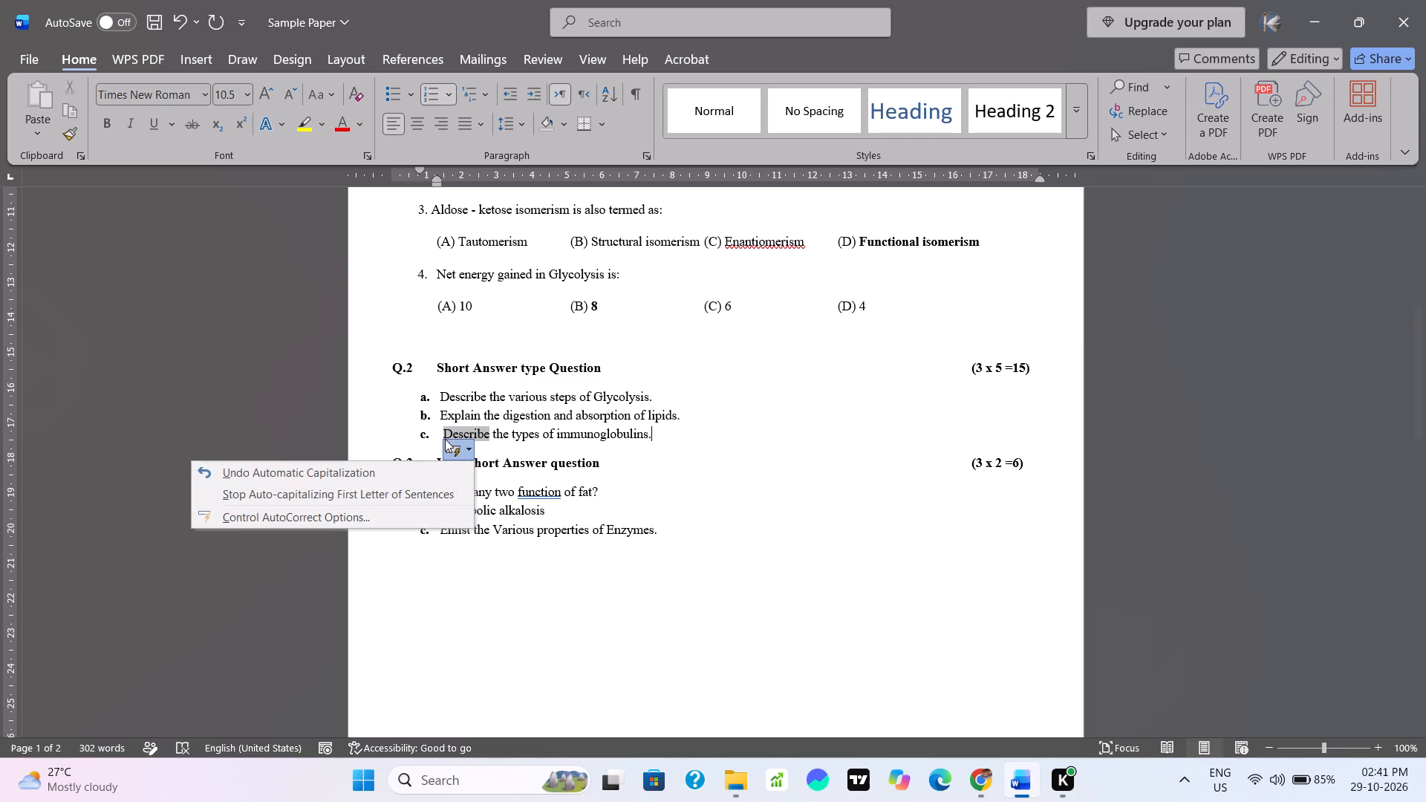
click(445, 431)
key(BackSpace)
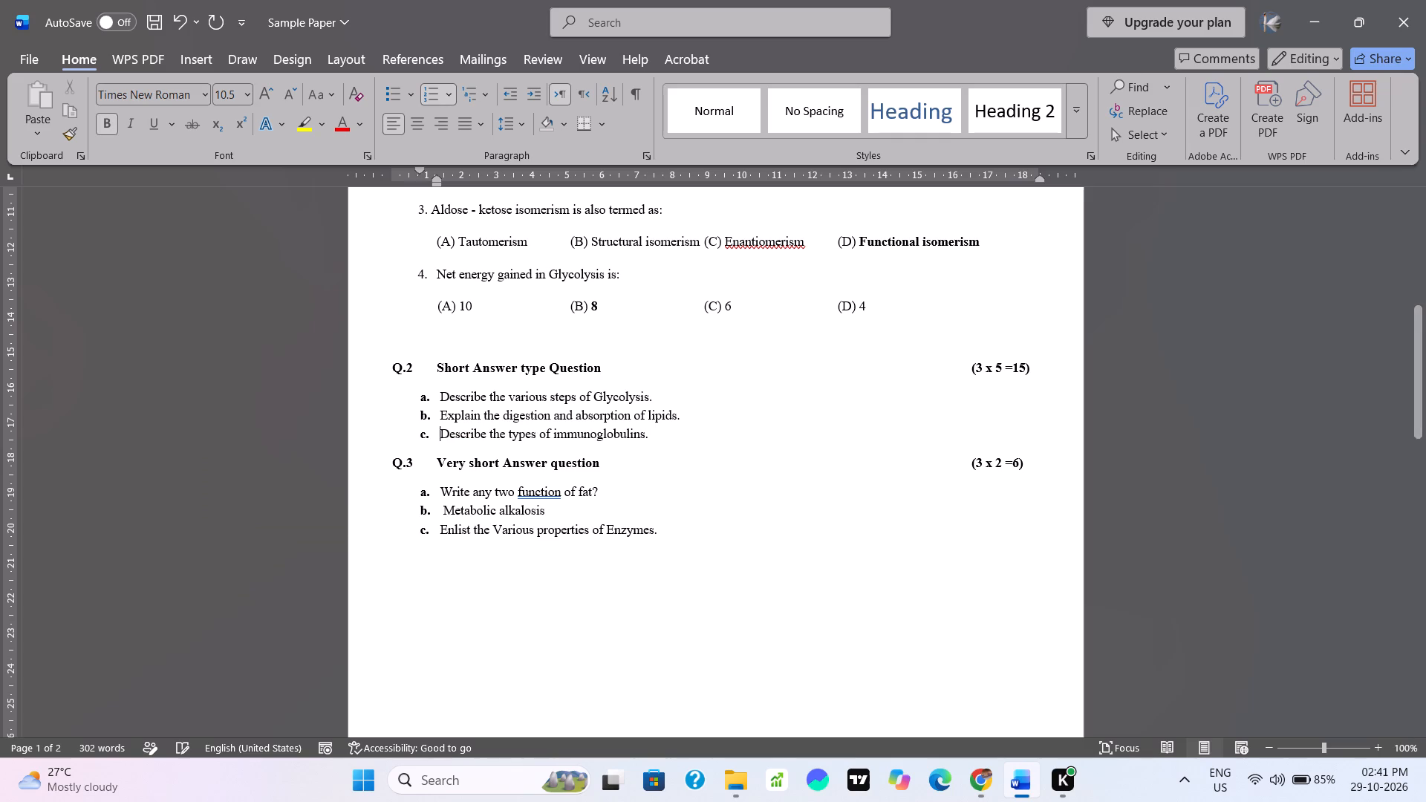
click(444, 509)
key(BackSpace)
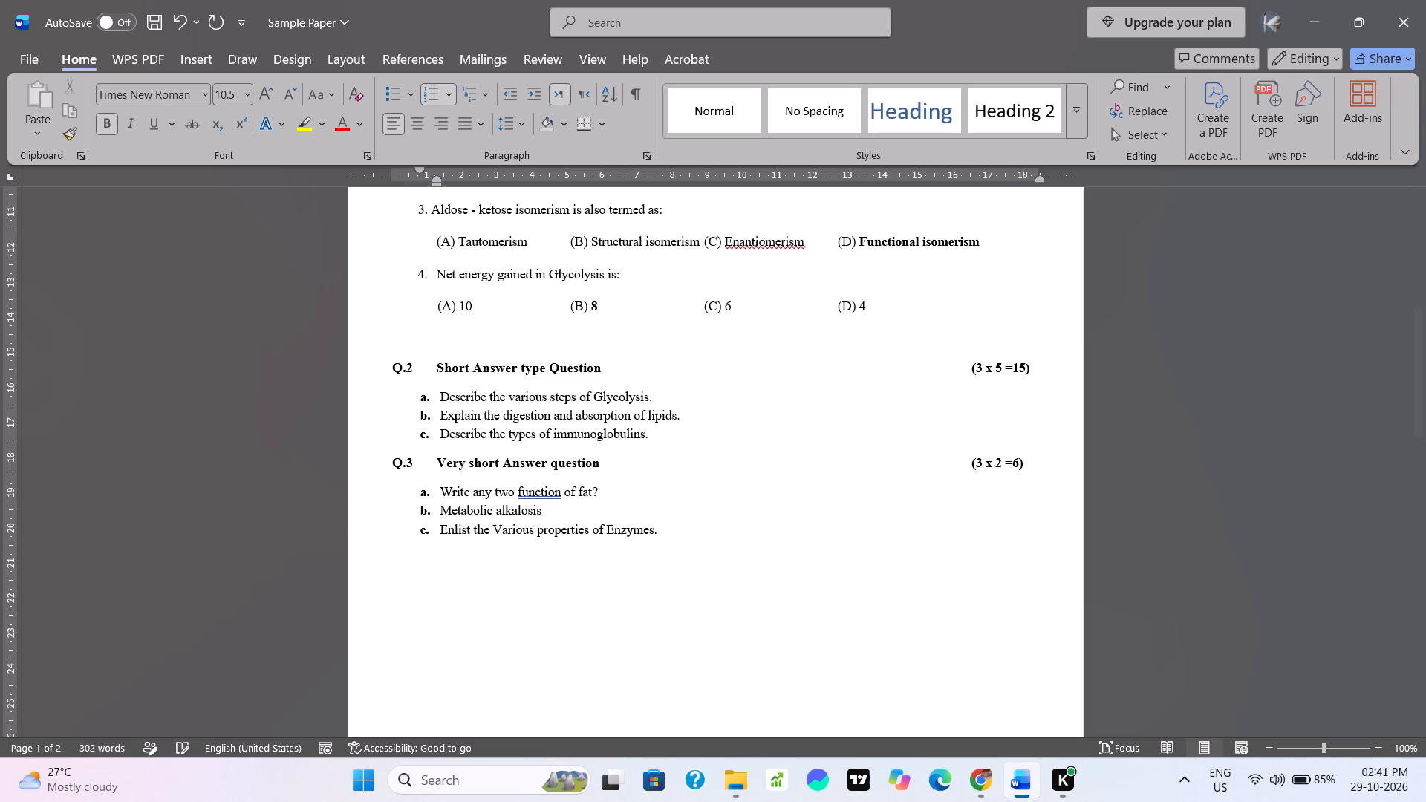
Show the formatting marks and delete the remaining leading space before each a, b and c item under Q.2 and Q.3.
click(639, 100)
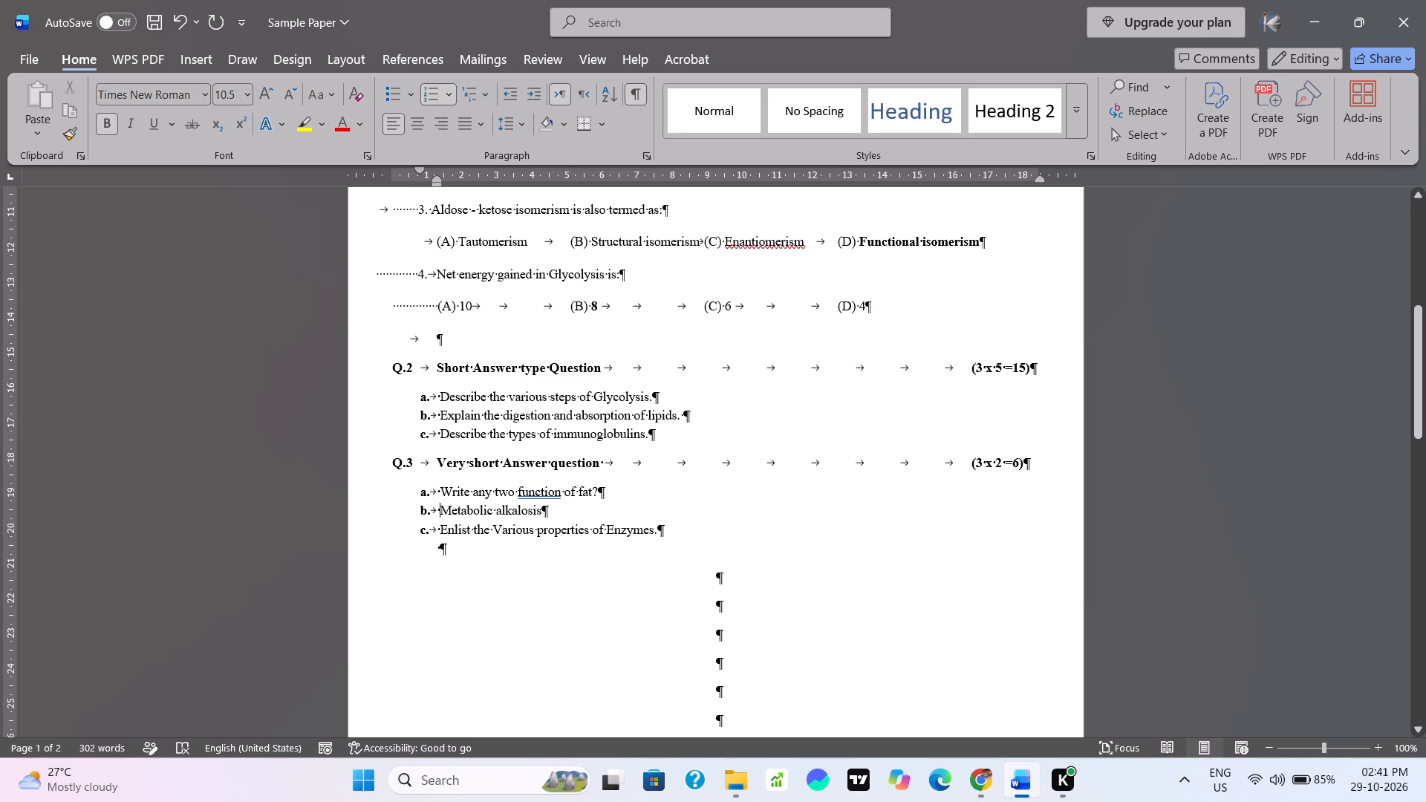
click(440, 399)
key(BackSpace)
key(Down)
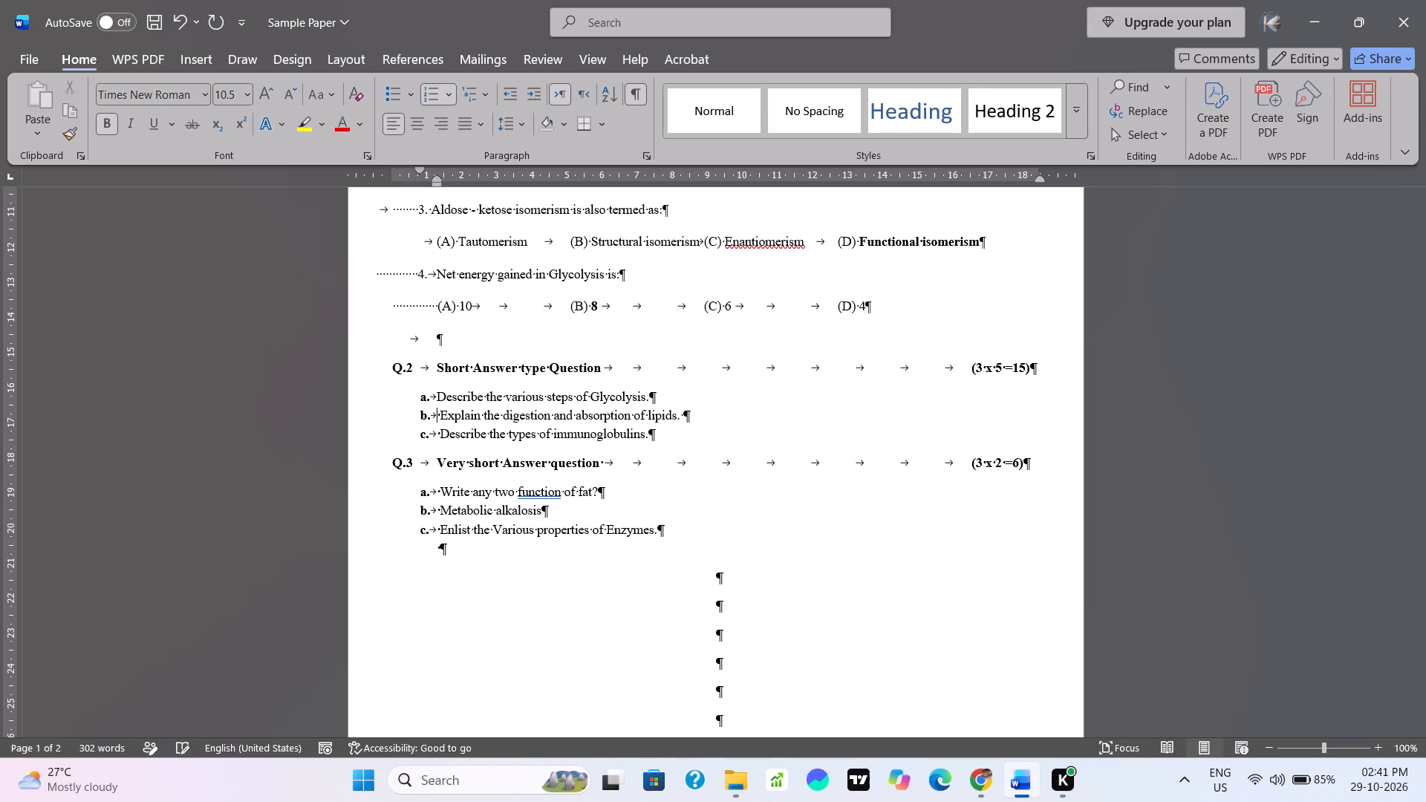
key(Delete)
key(Down)
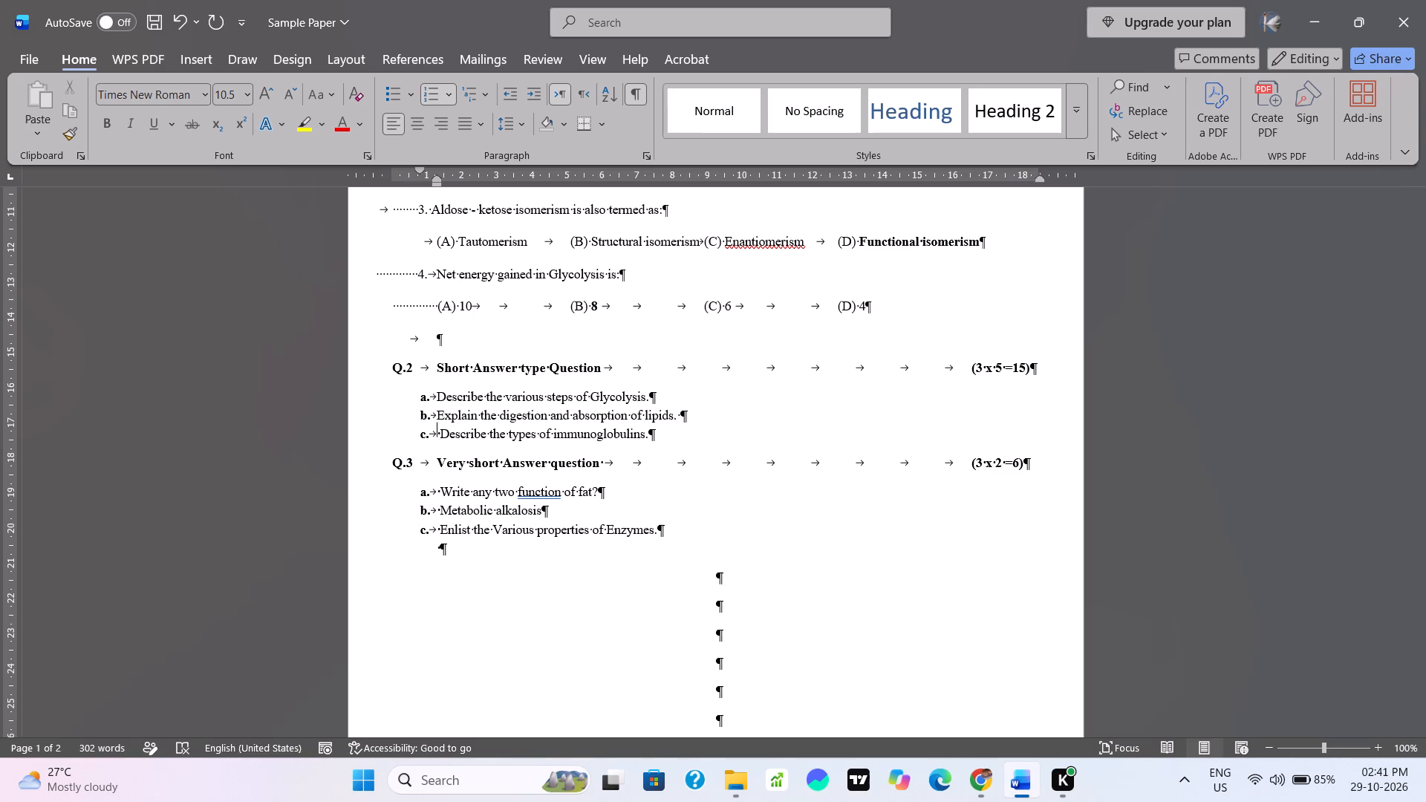
key(Delete)
key(Down)
key(Down)
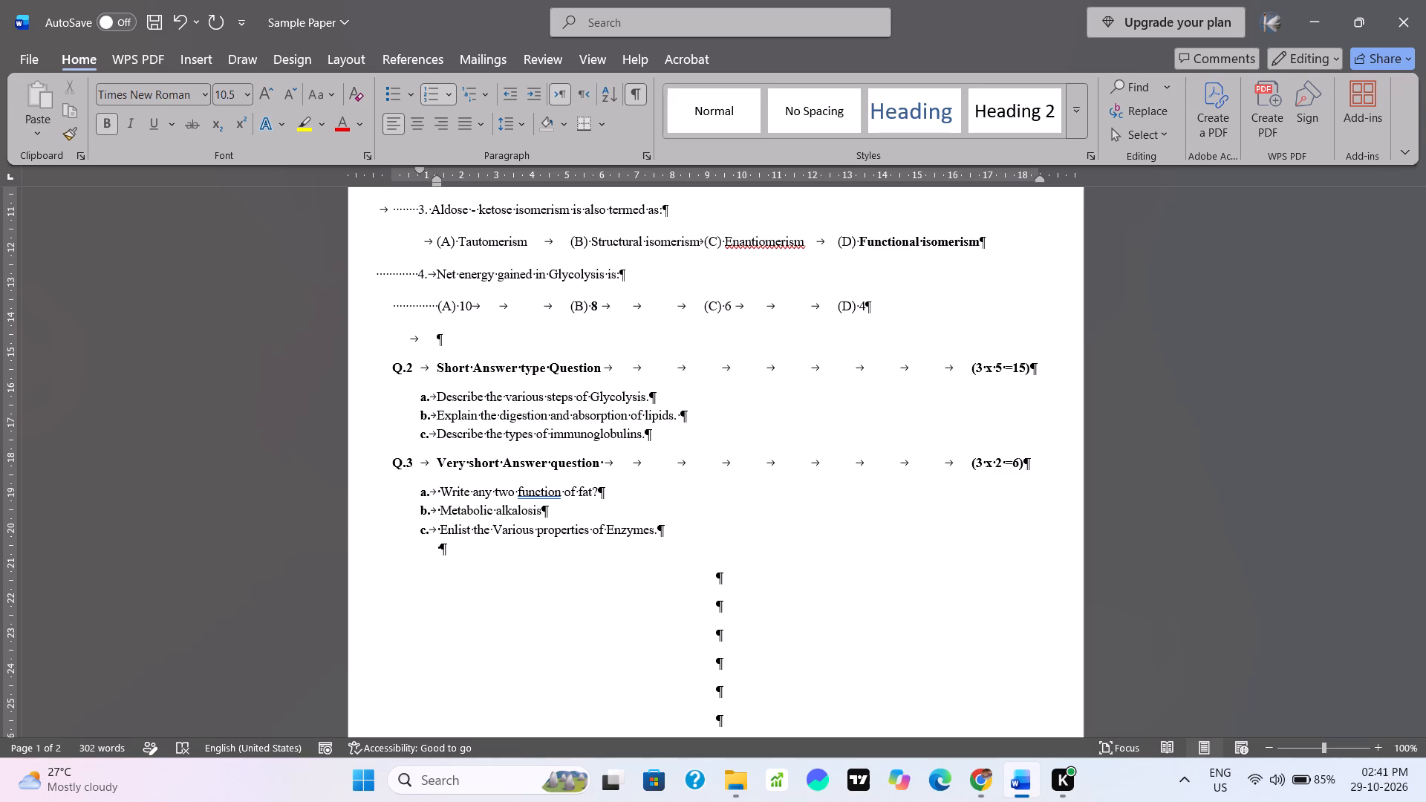
key(Delete)
key(Down)
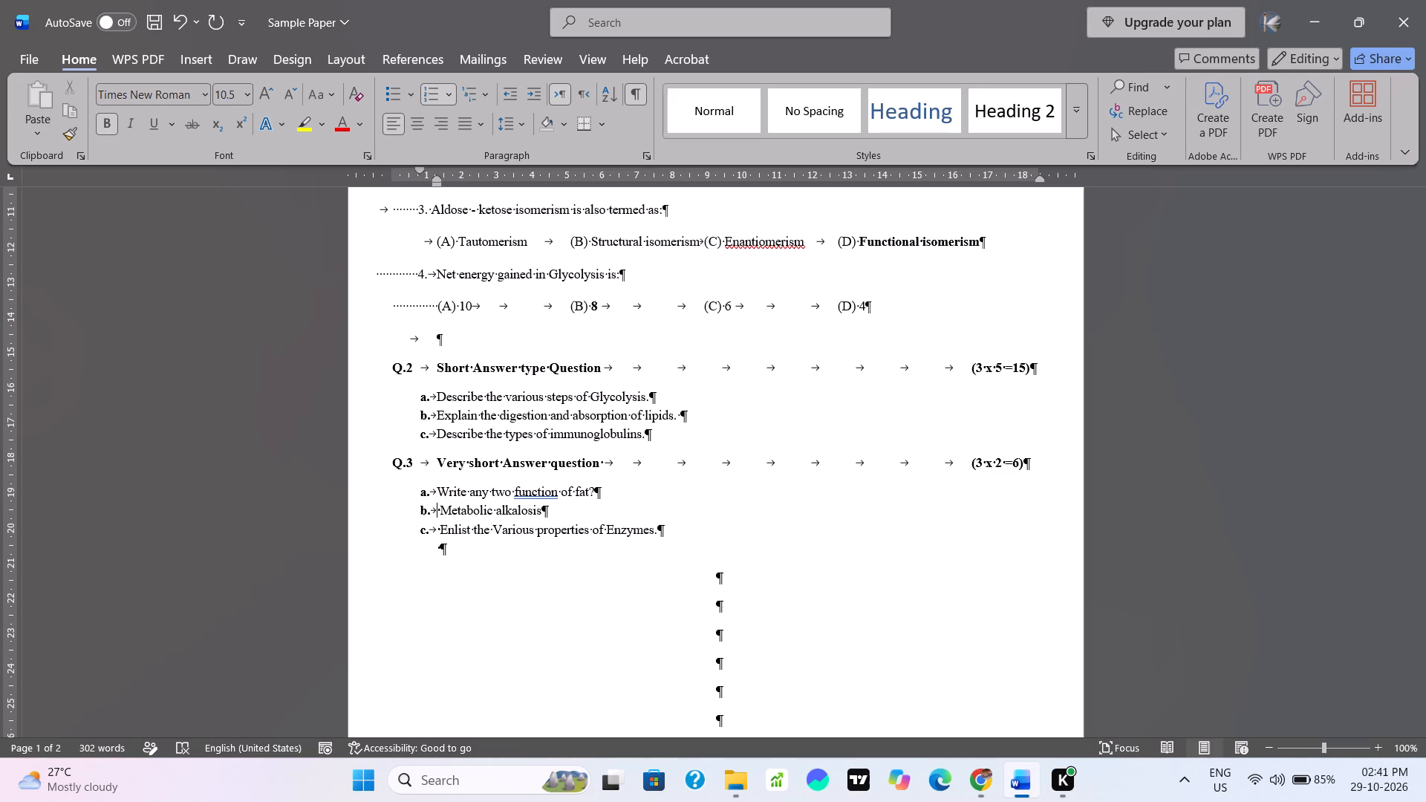
key(Delete)
key(Down)
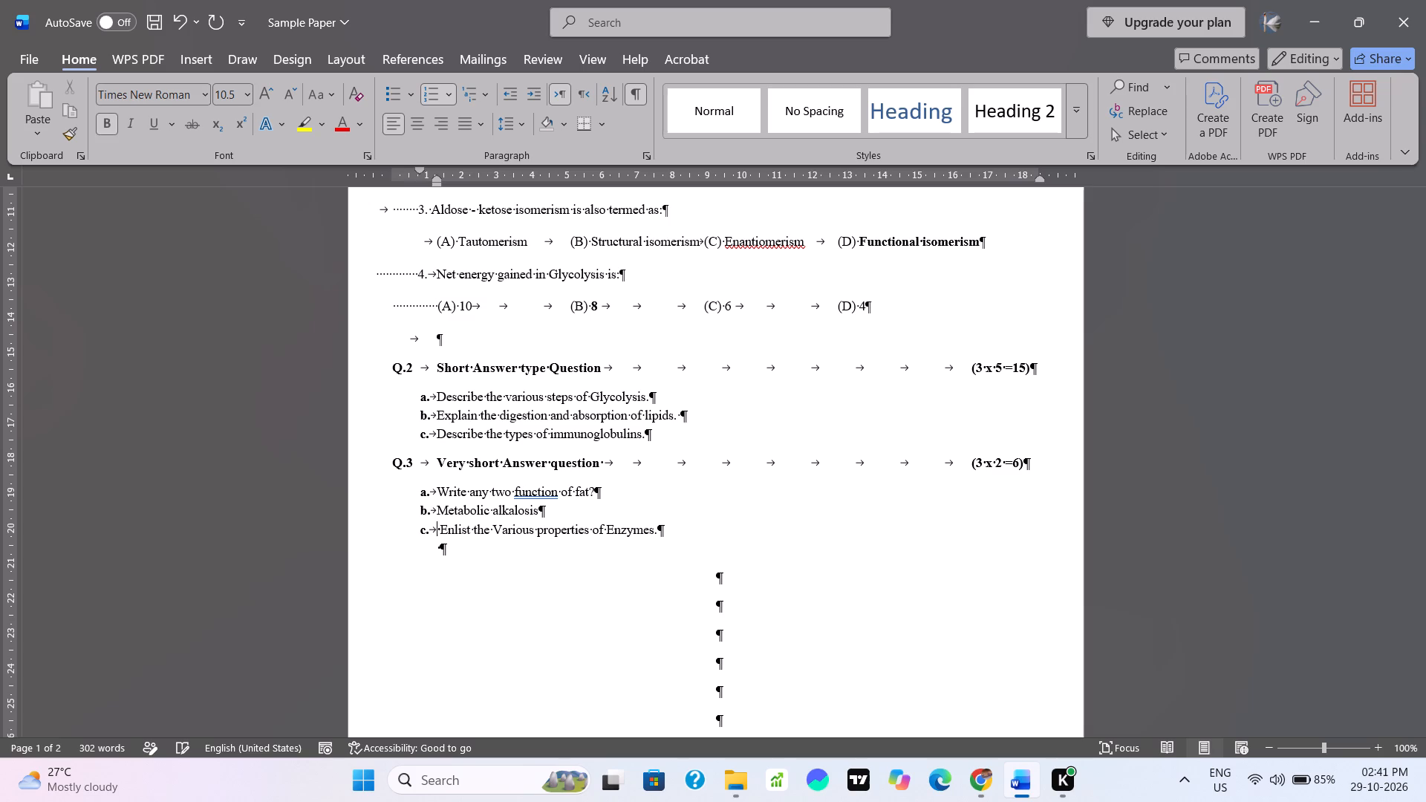
key(Delete)
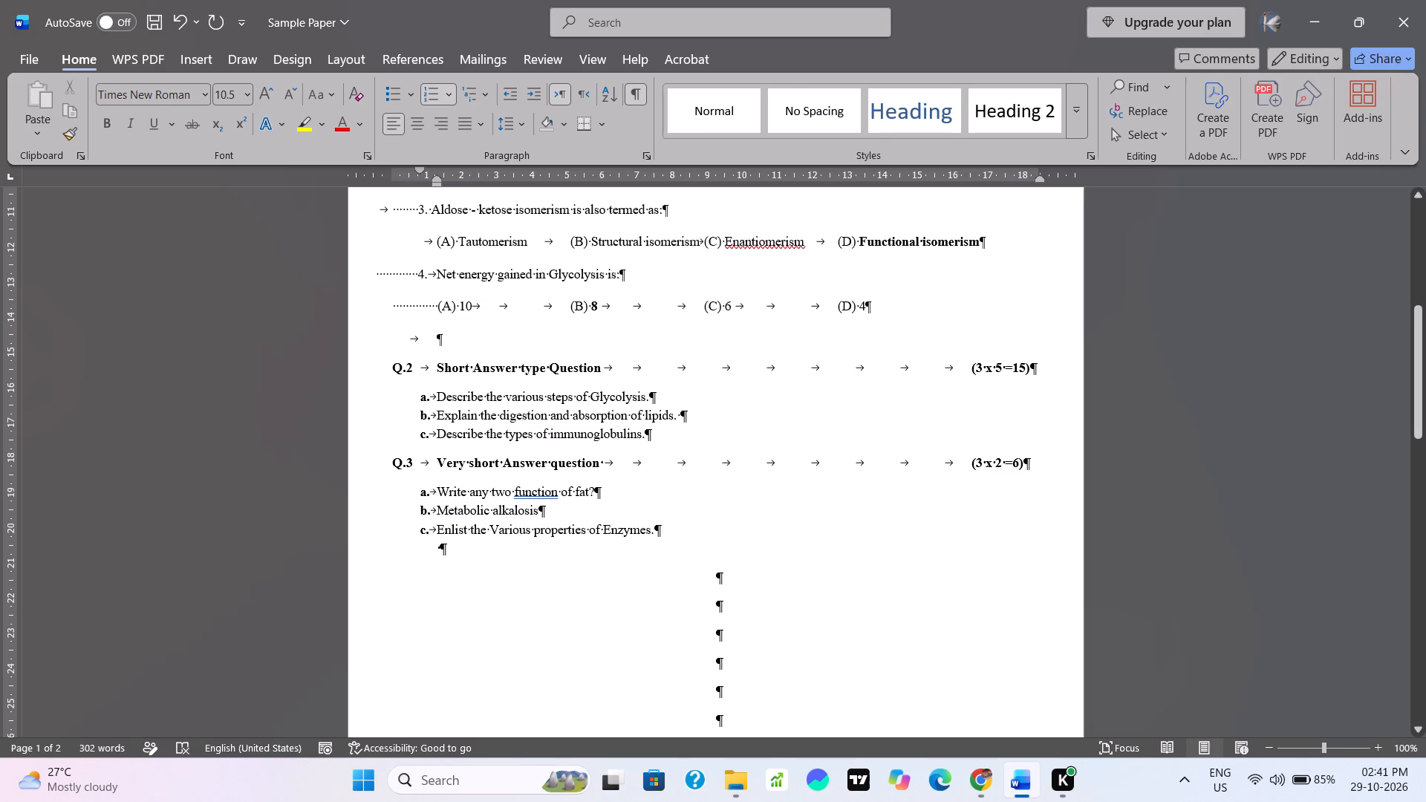
Review the Section A questions and the empty question template of Section B (Applied Nutrition & Dietetics).
scroll(740, 565, down, 1)
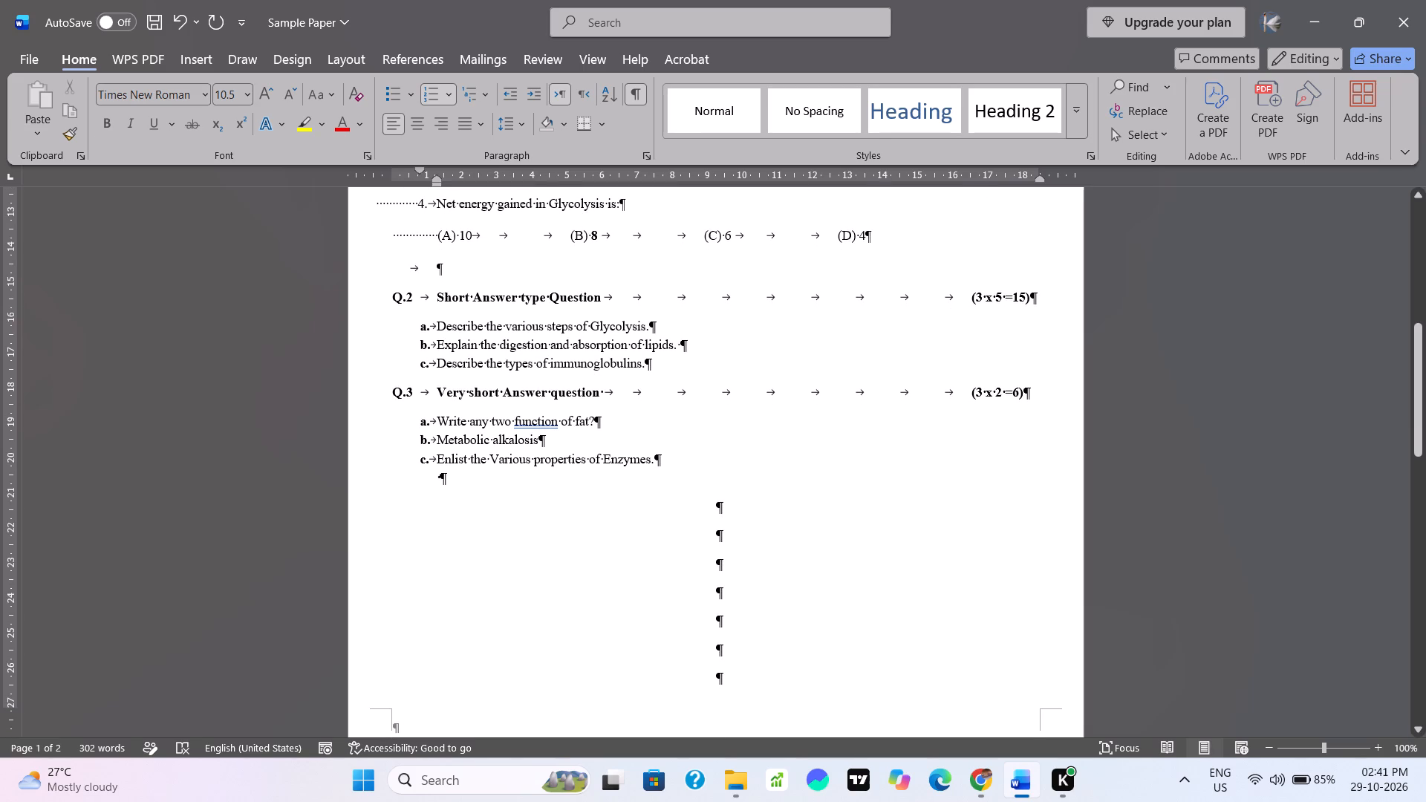
scroll(701, 472, up, 4)
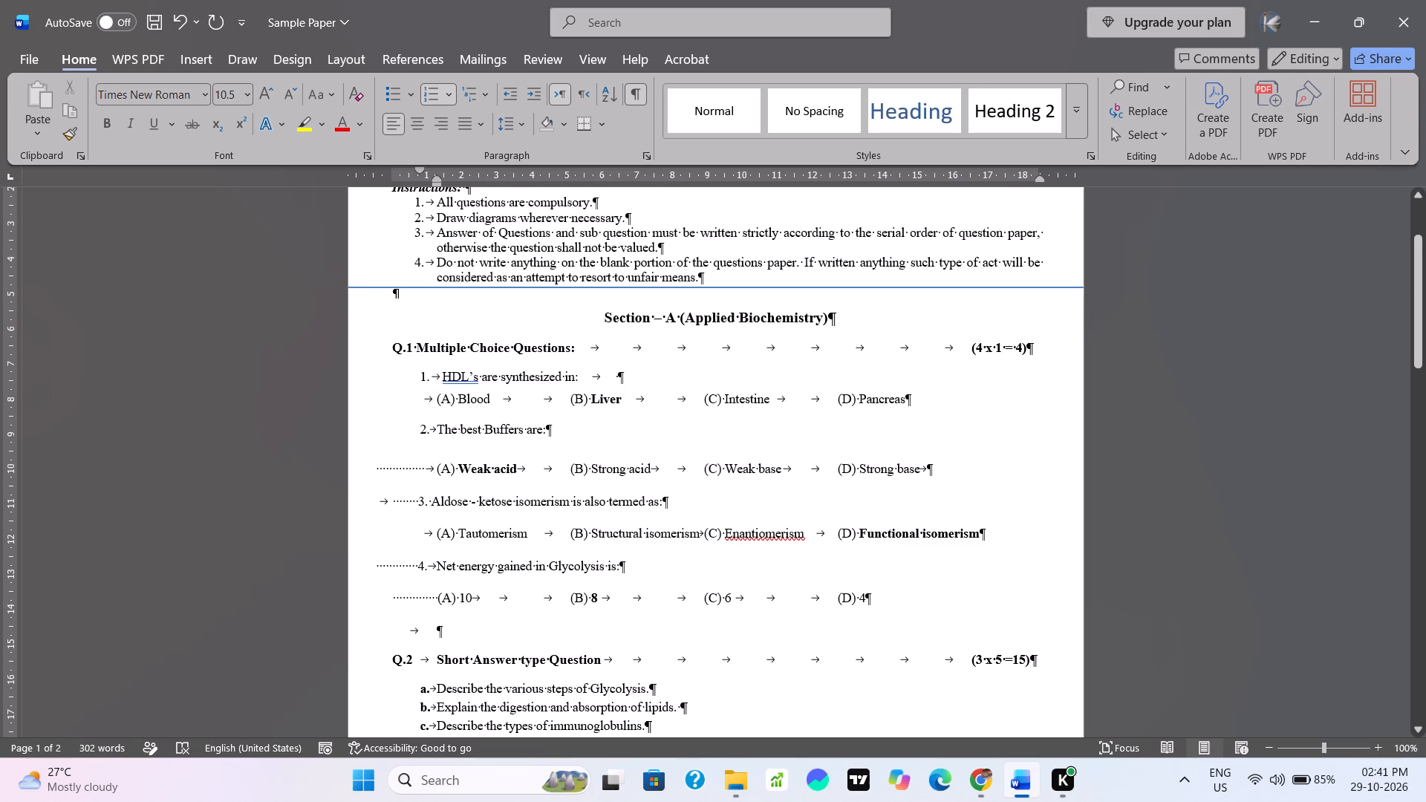
click(499, 398)
scroll(535, 532, down, 1)
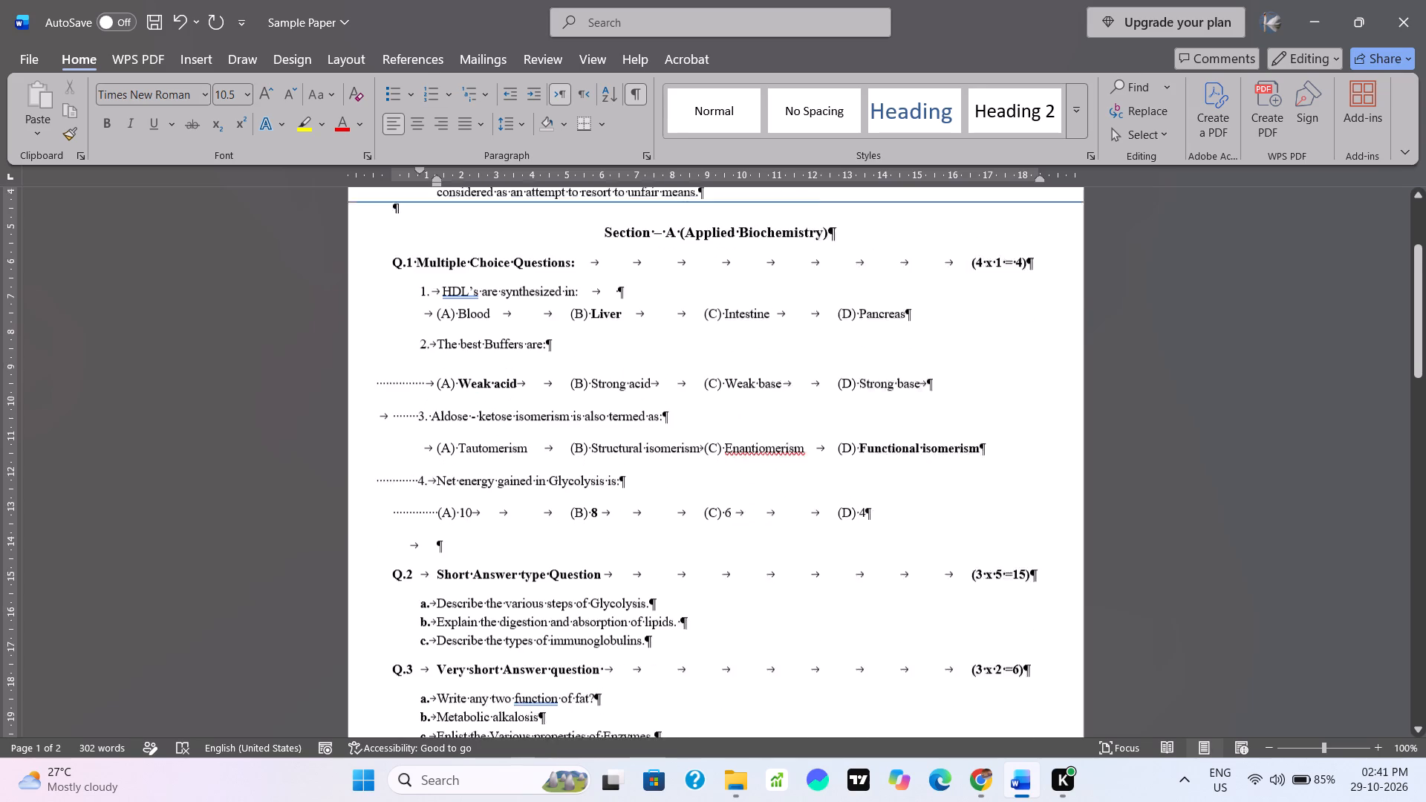
scroll(535, 532, down, 1)
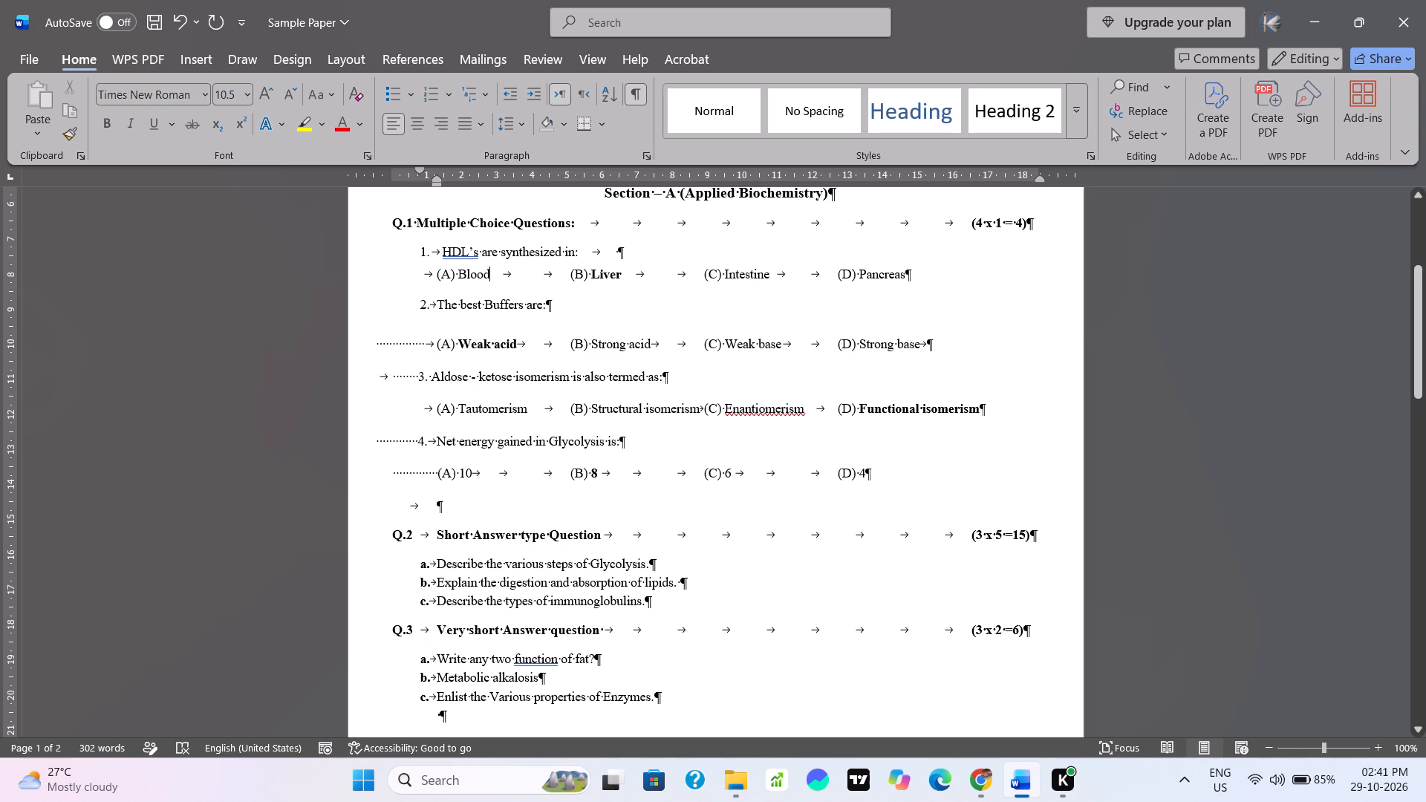
scroll(535, 532, down, 5)
scroll(535, 532, up, 1)
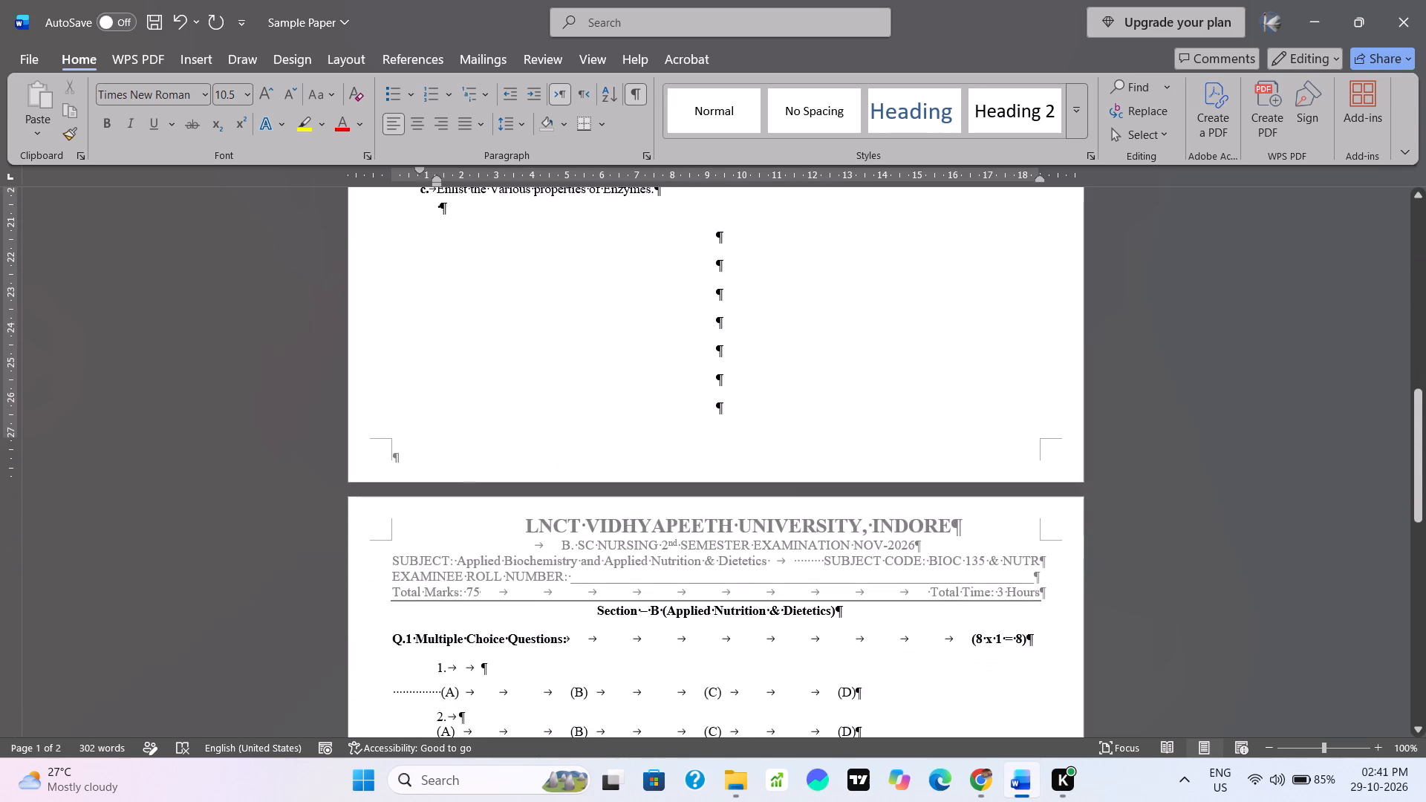
scroll(535, 532, up, 1)
scroll(535, 532, down, 1)
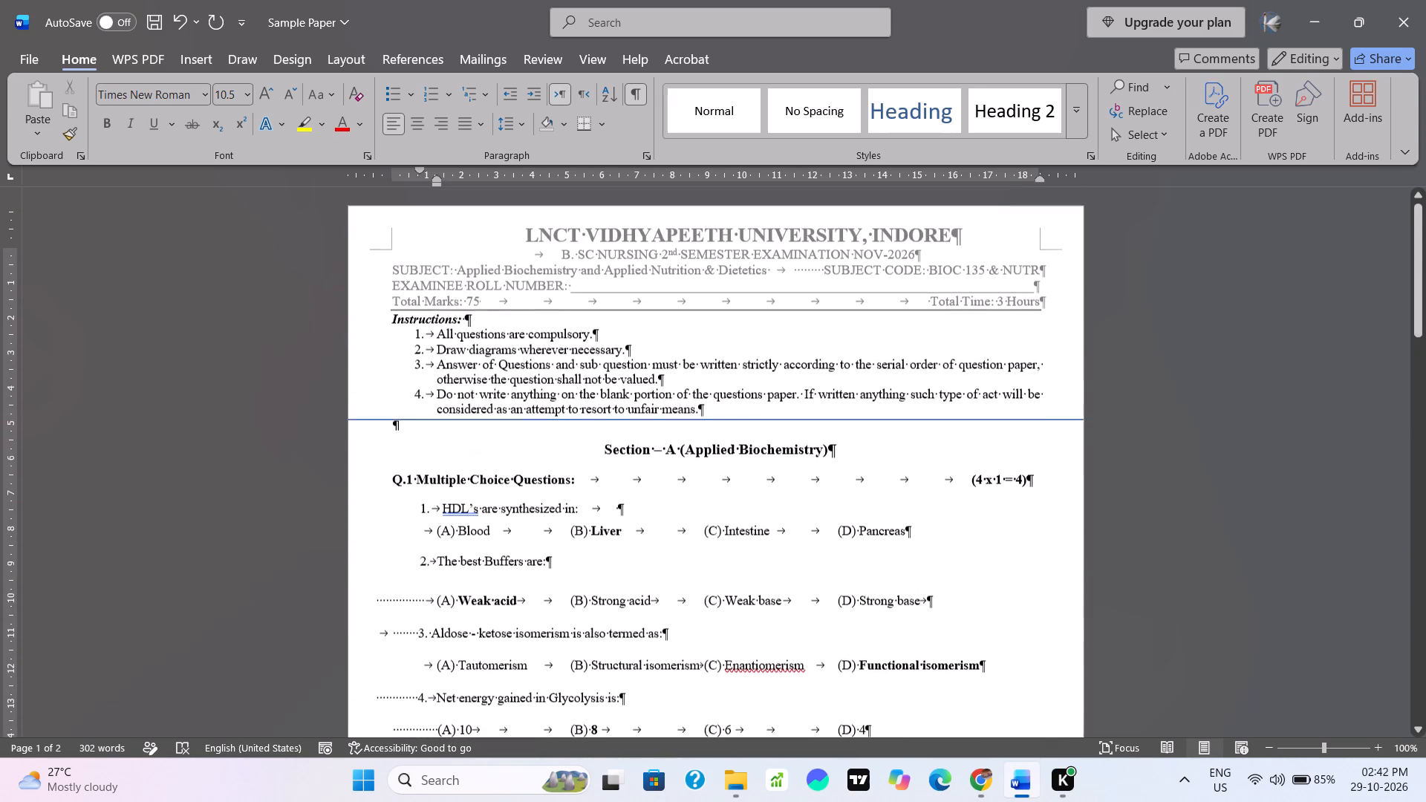
scroll(535, 532, down, 4)
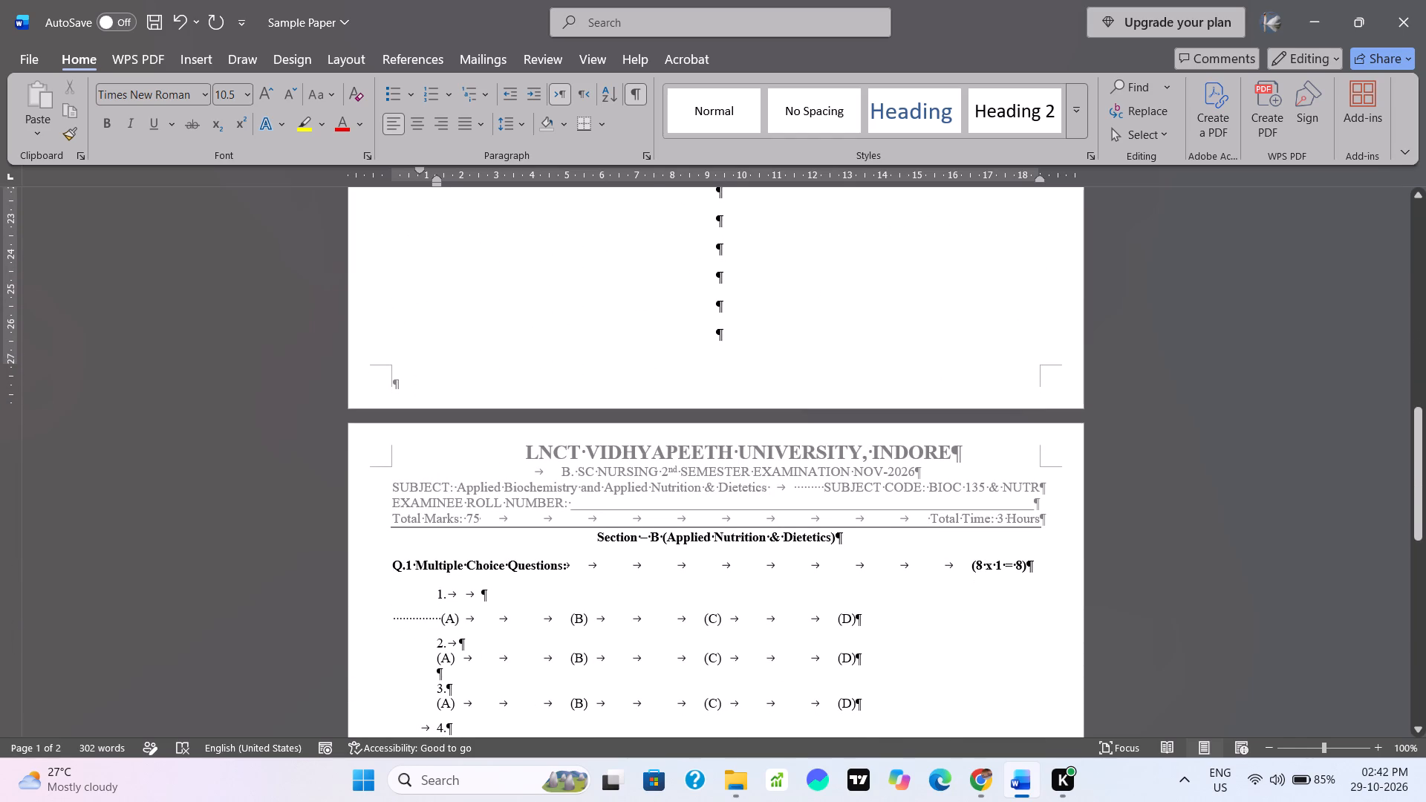
scroll(535, 532, down, 1)
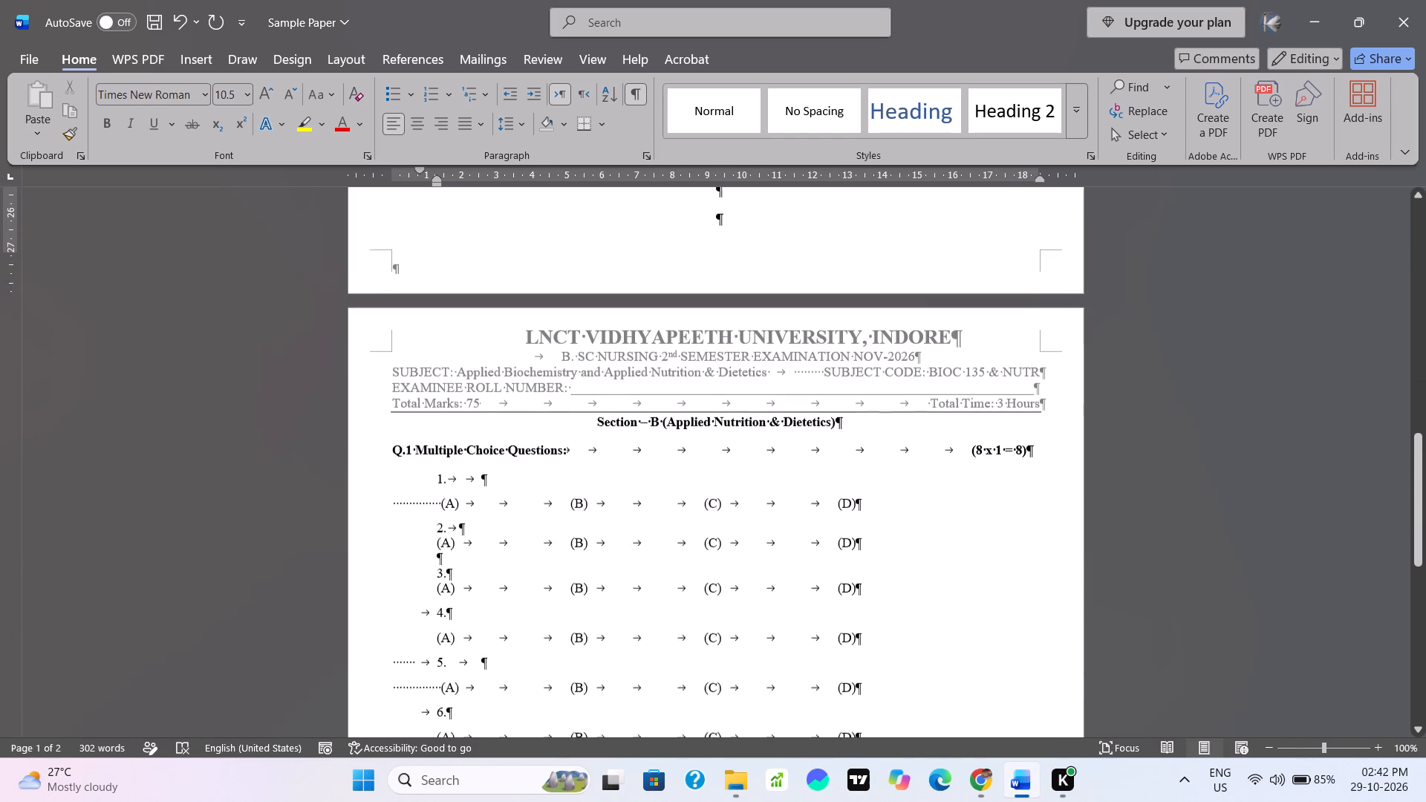
scroll(535, 532, down, 2)
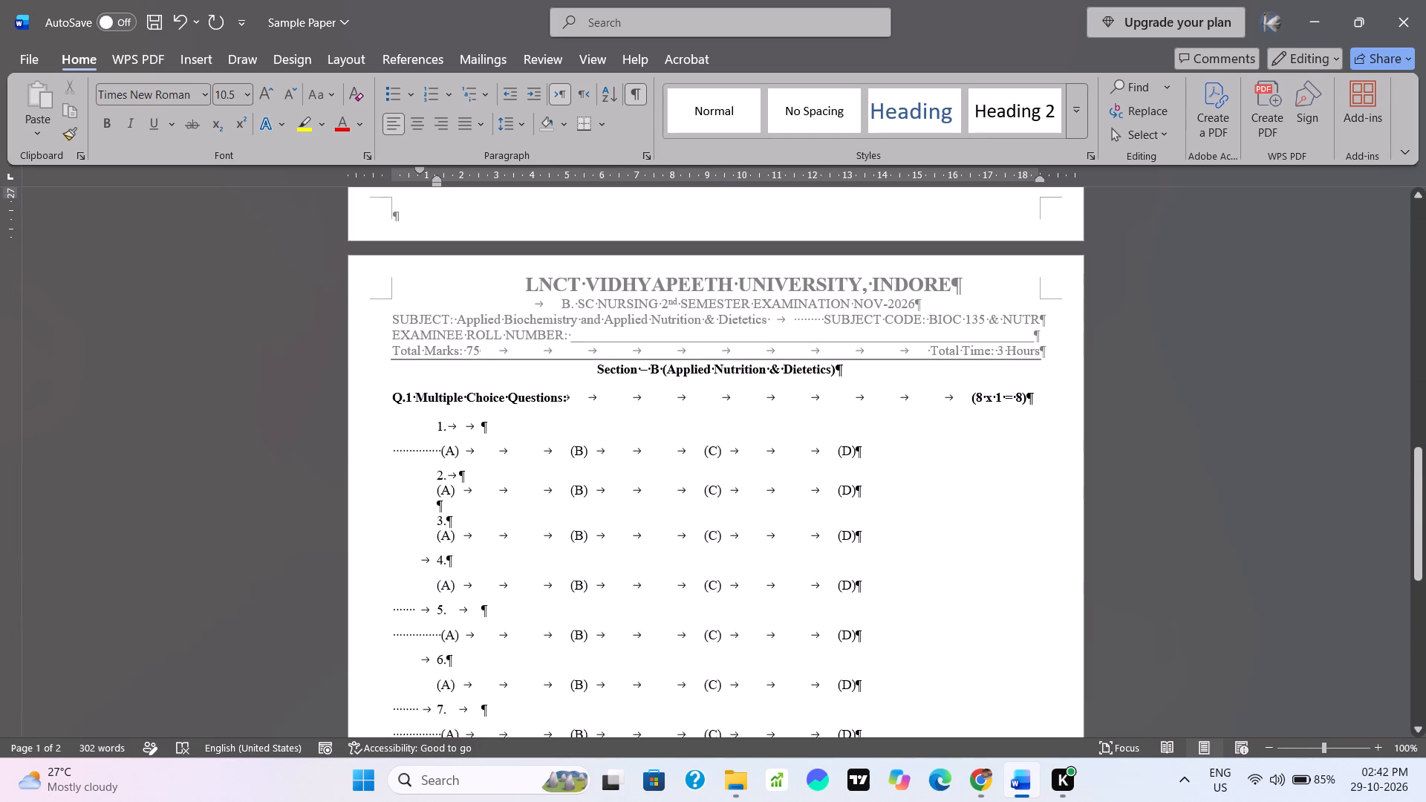
scroll(535, 532, down, 2)
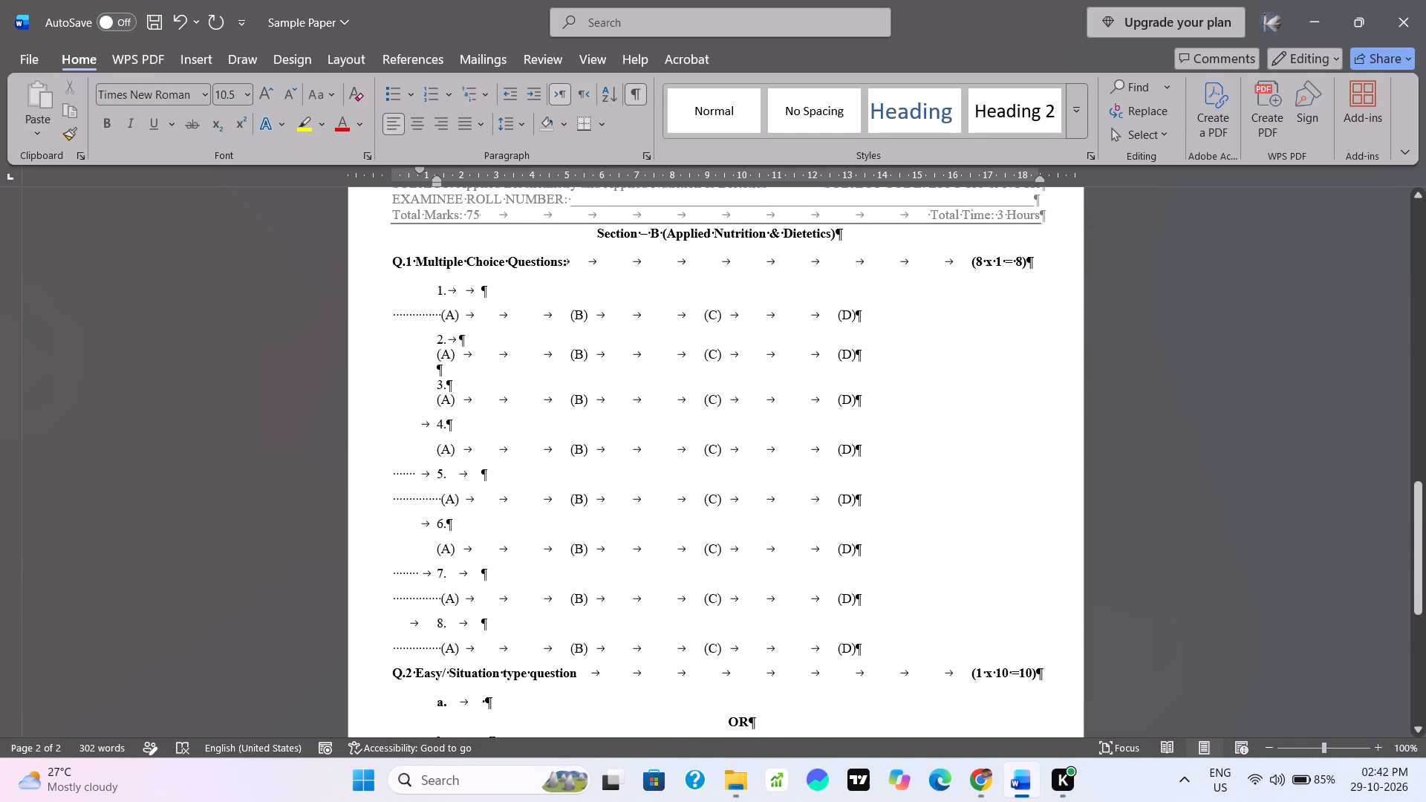
scroll(535, 532, down, 1)
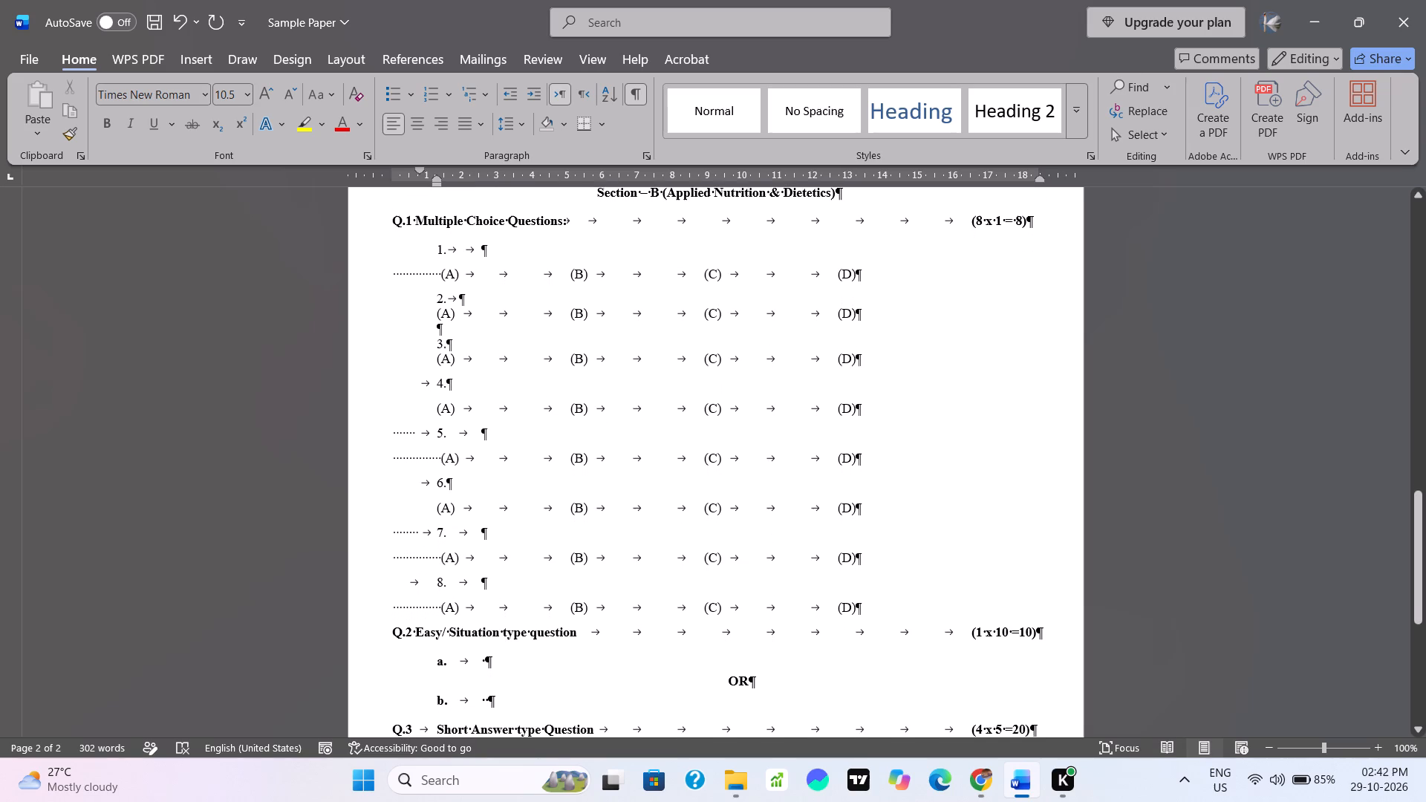
scroll(535, 532, down, 1)
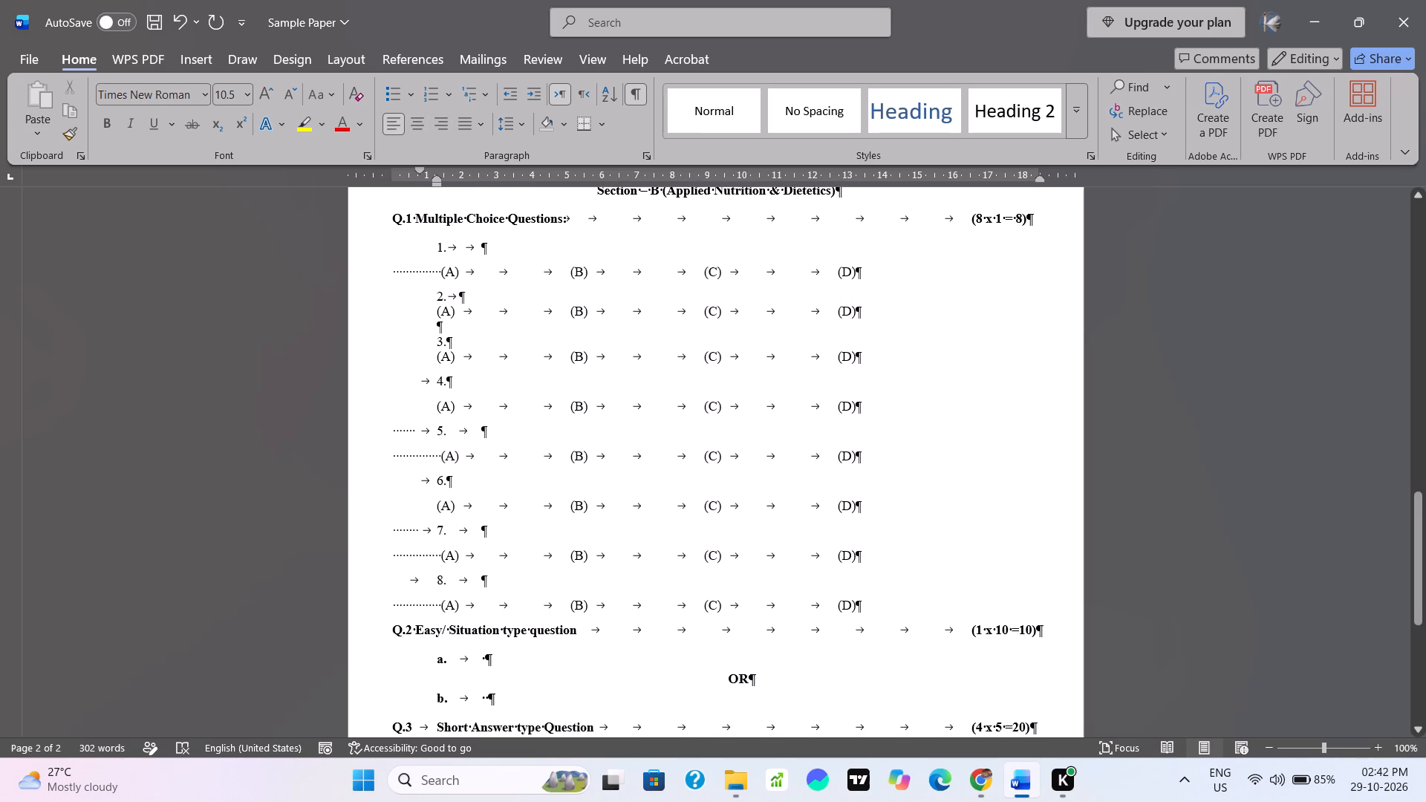
click(480, 247)
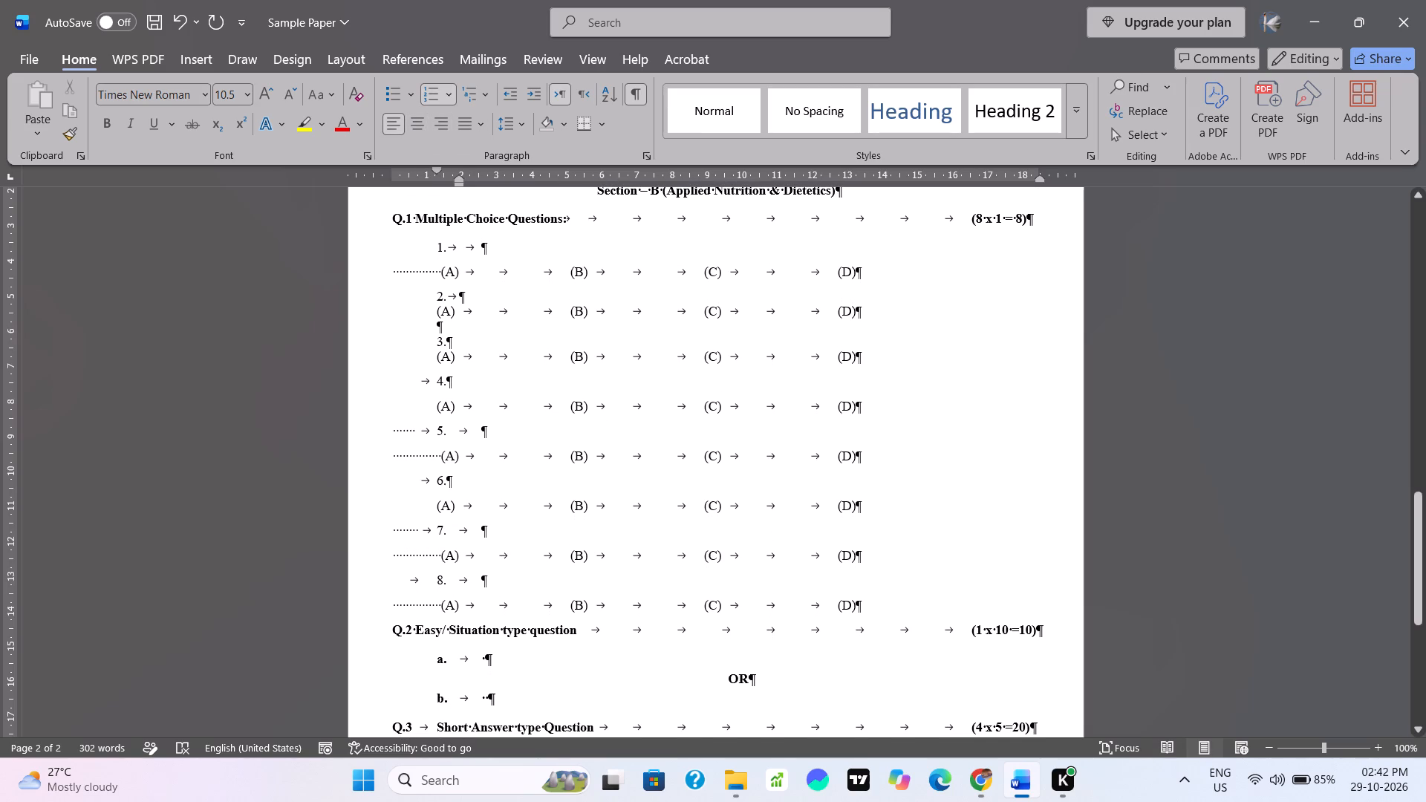
scroll(544, 348, up, 3)
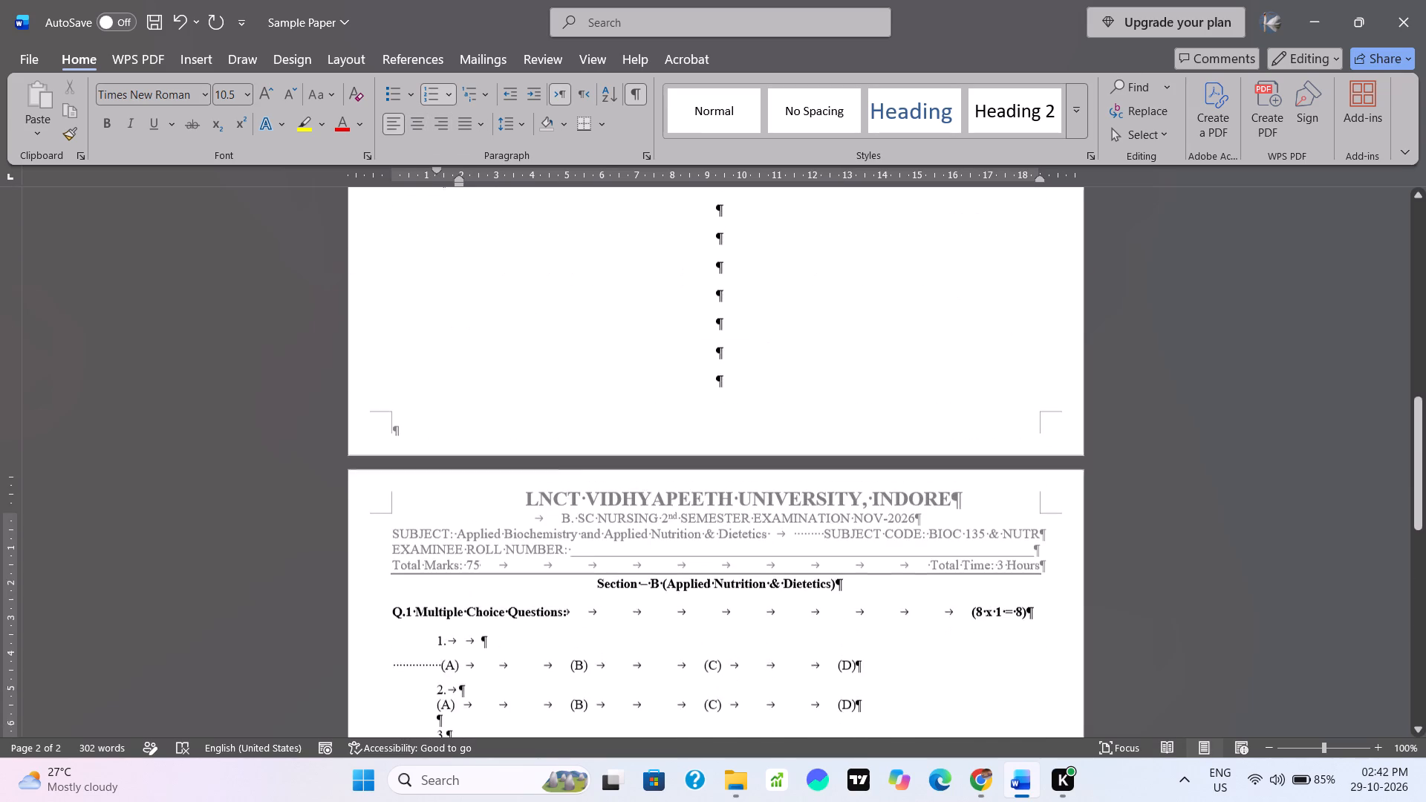
scroll(544, 348, up, 5)
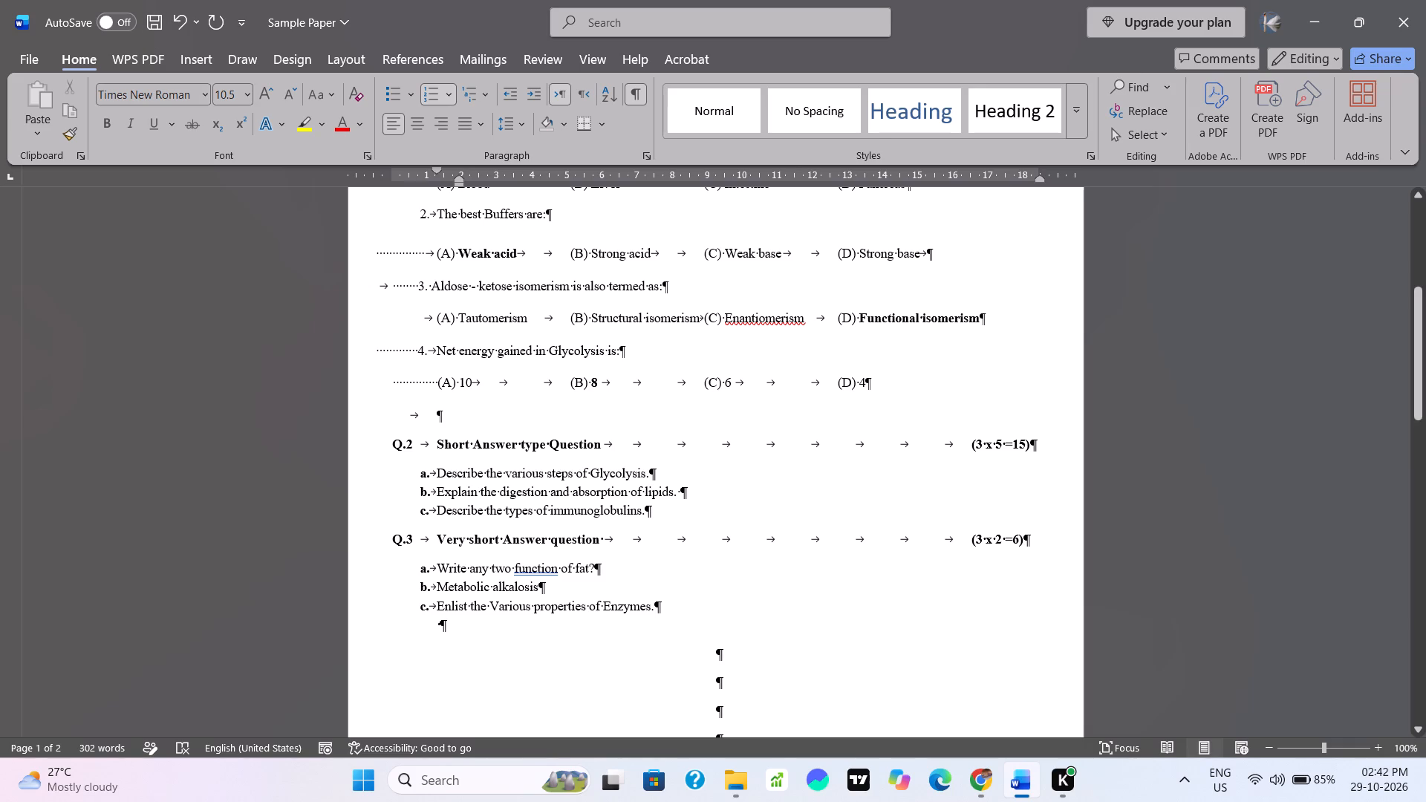
scroll(538, 653, down, 6)
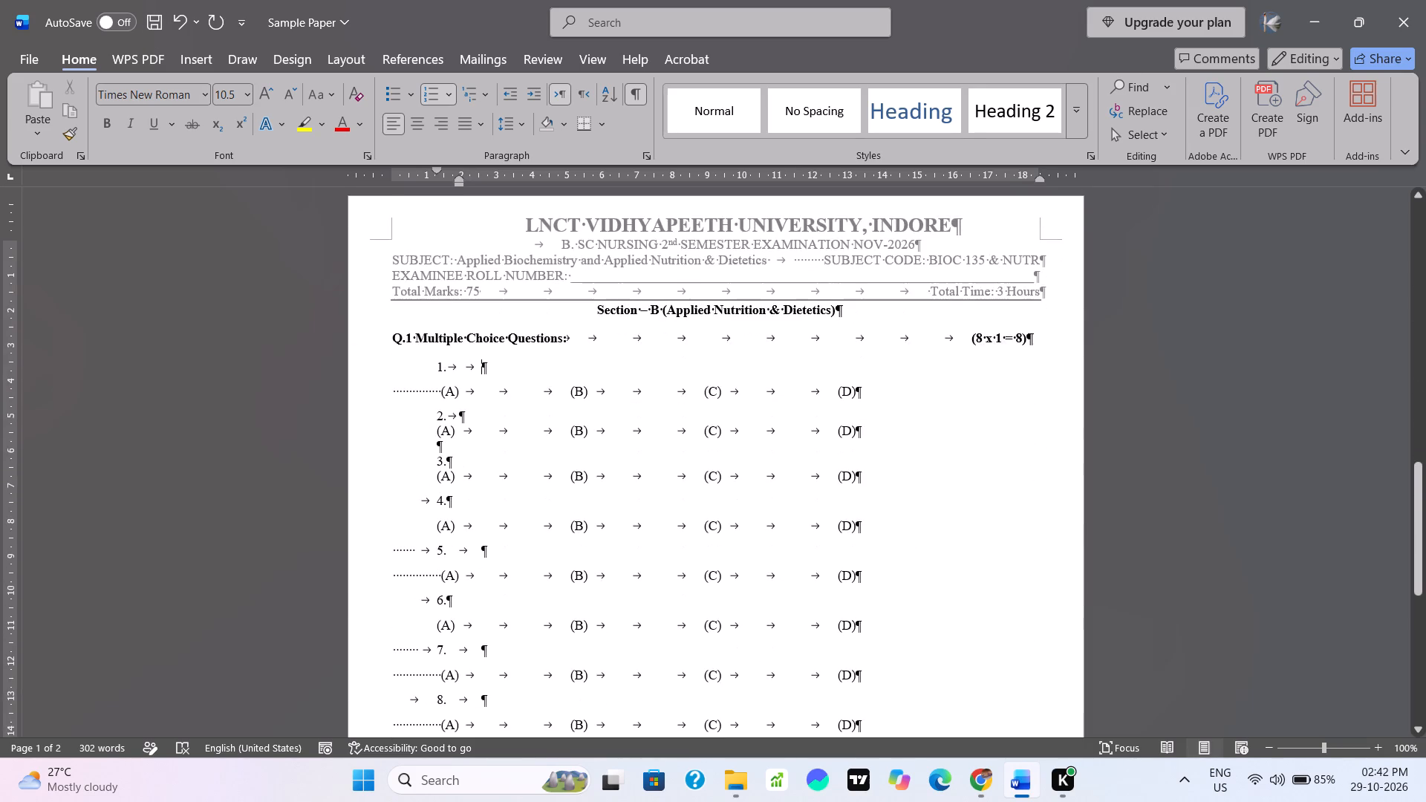
scroll(538, 653, down, 1)
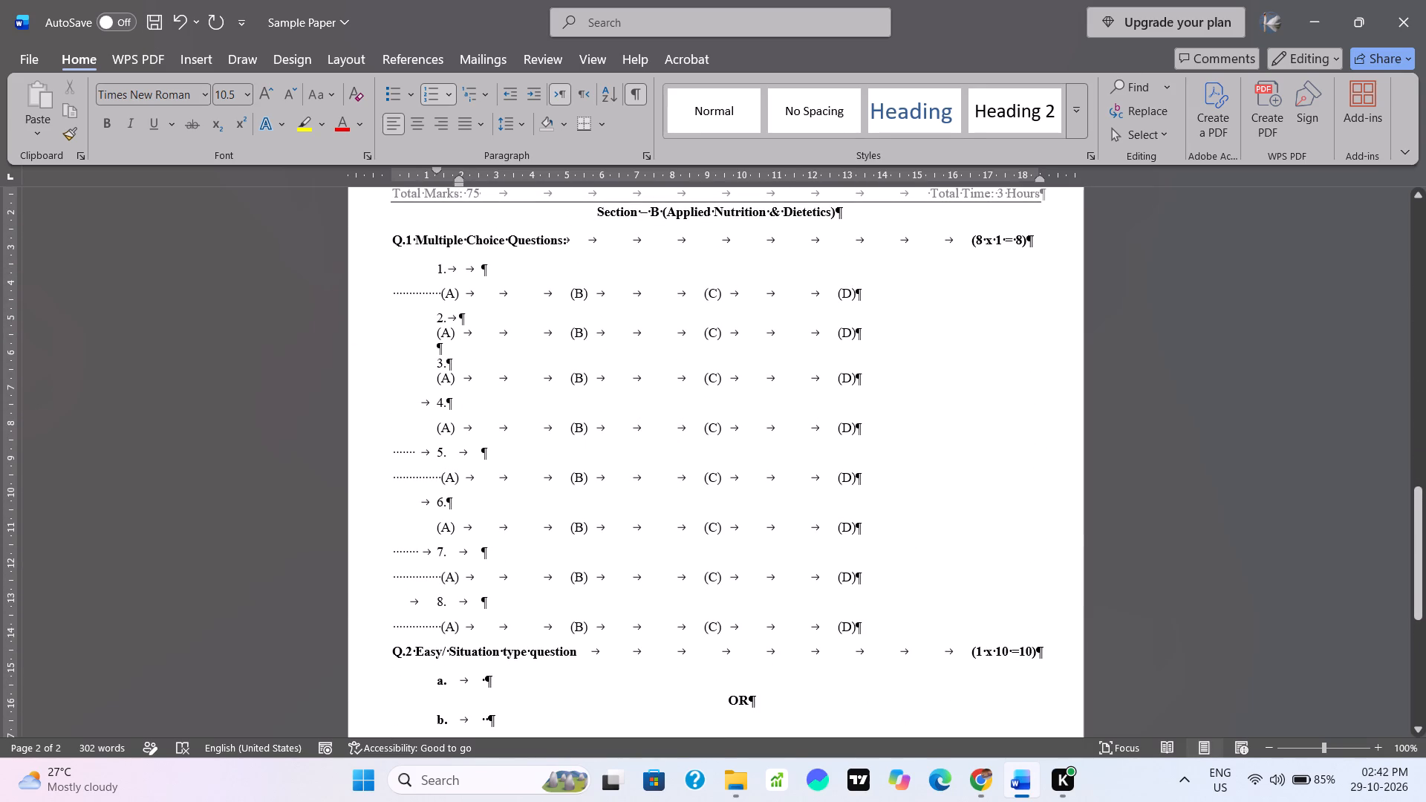
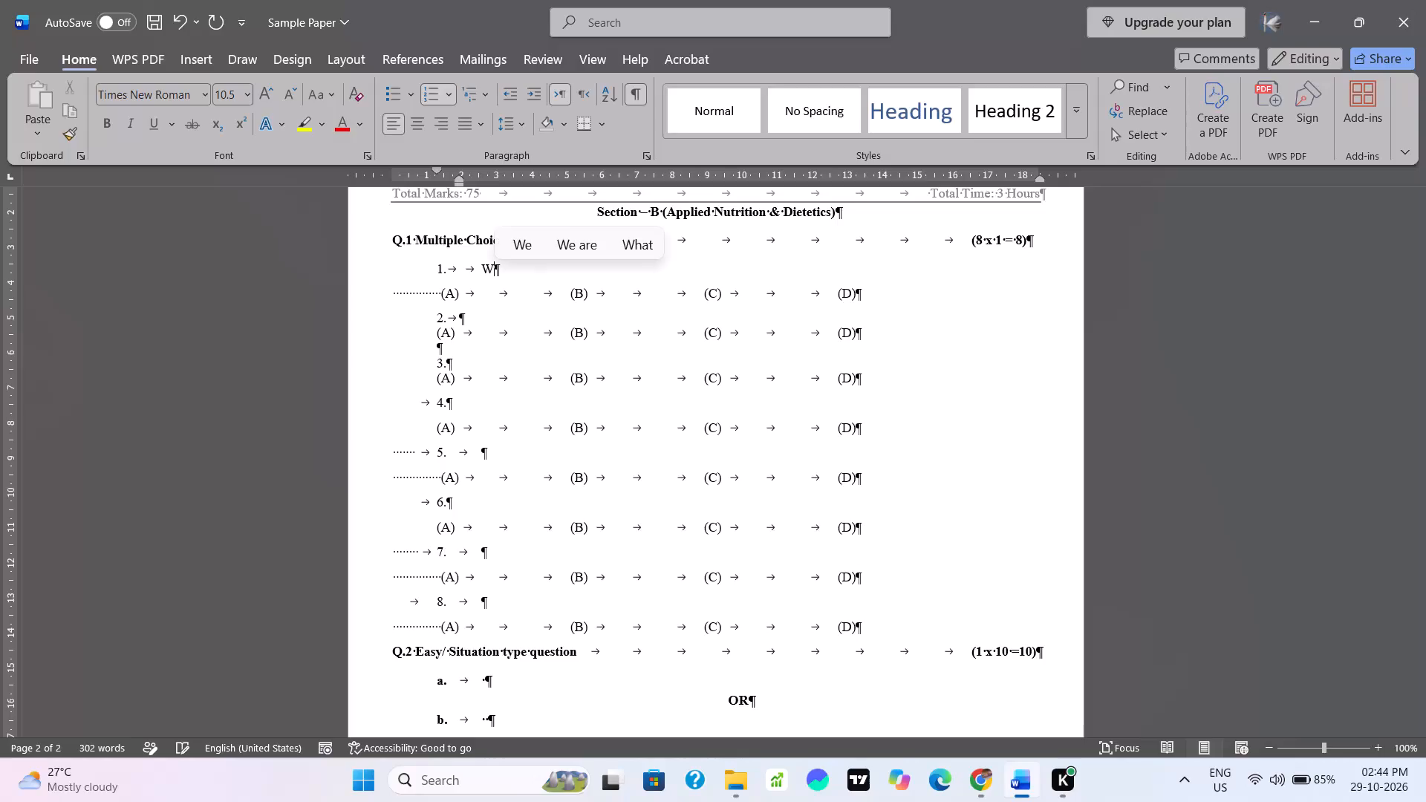
Complete the text of Section B Q.1 item 1 as "Which of the following has the highest energy value ?".
text(hi)
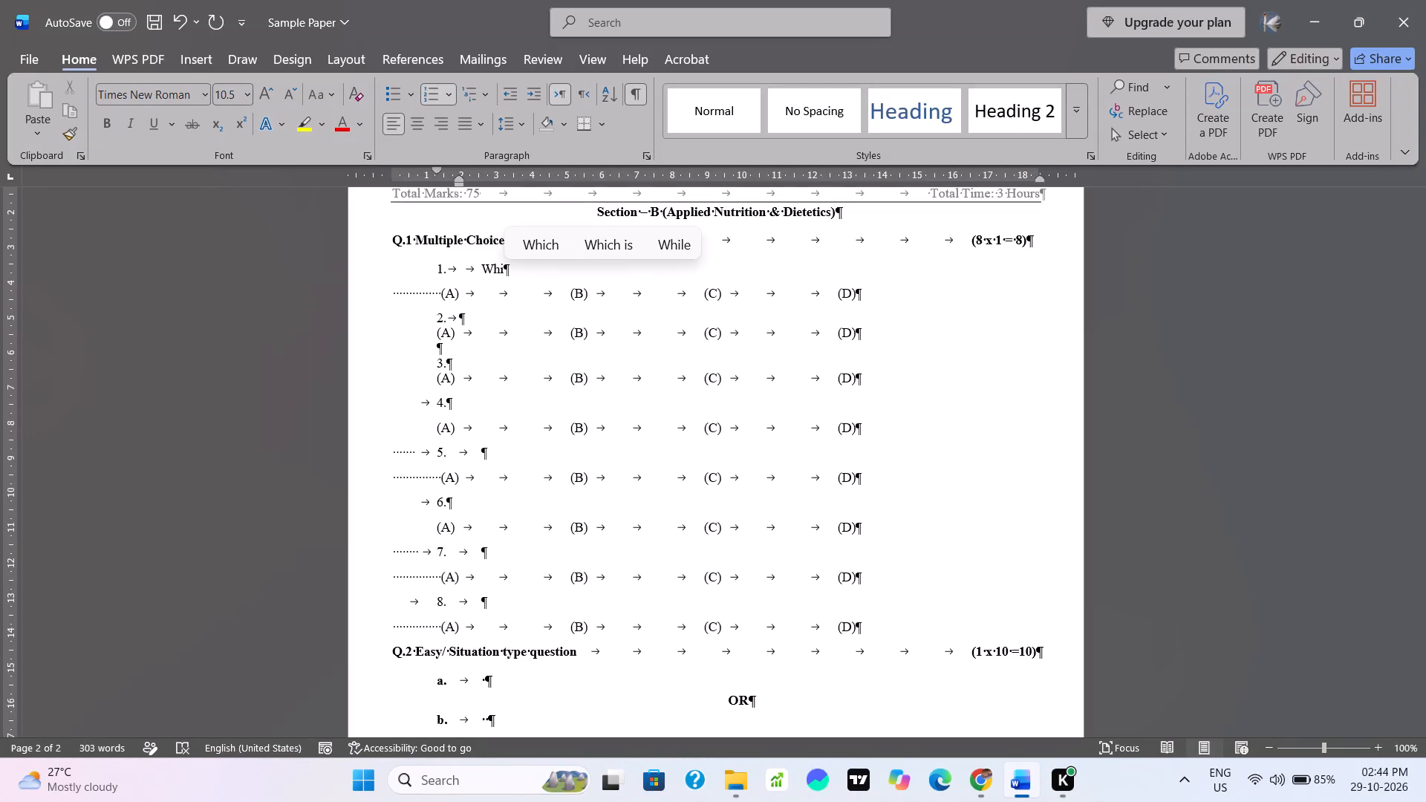
key(c)
text(h)
key(space)
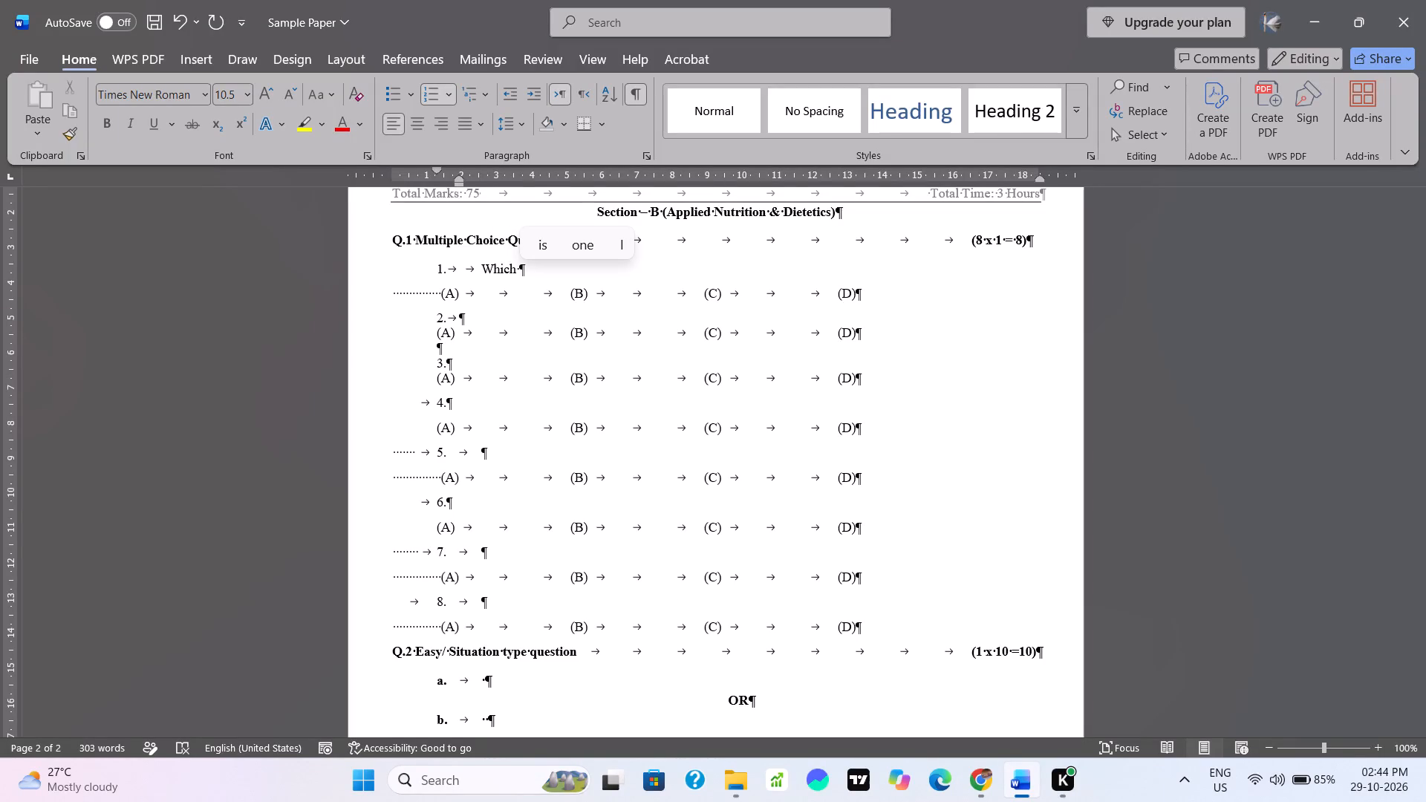
text(of the)
key(space)
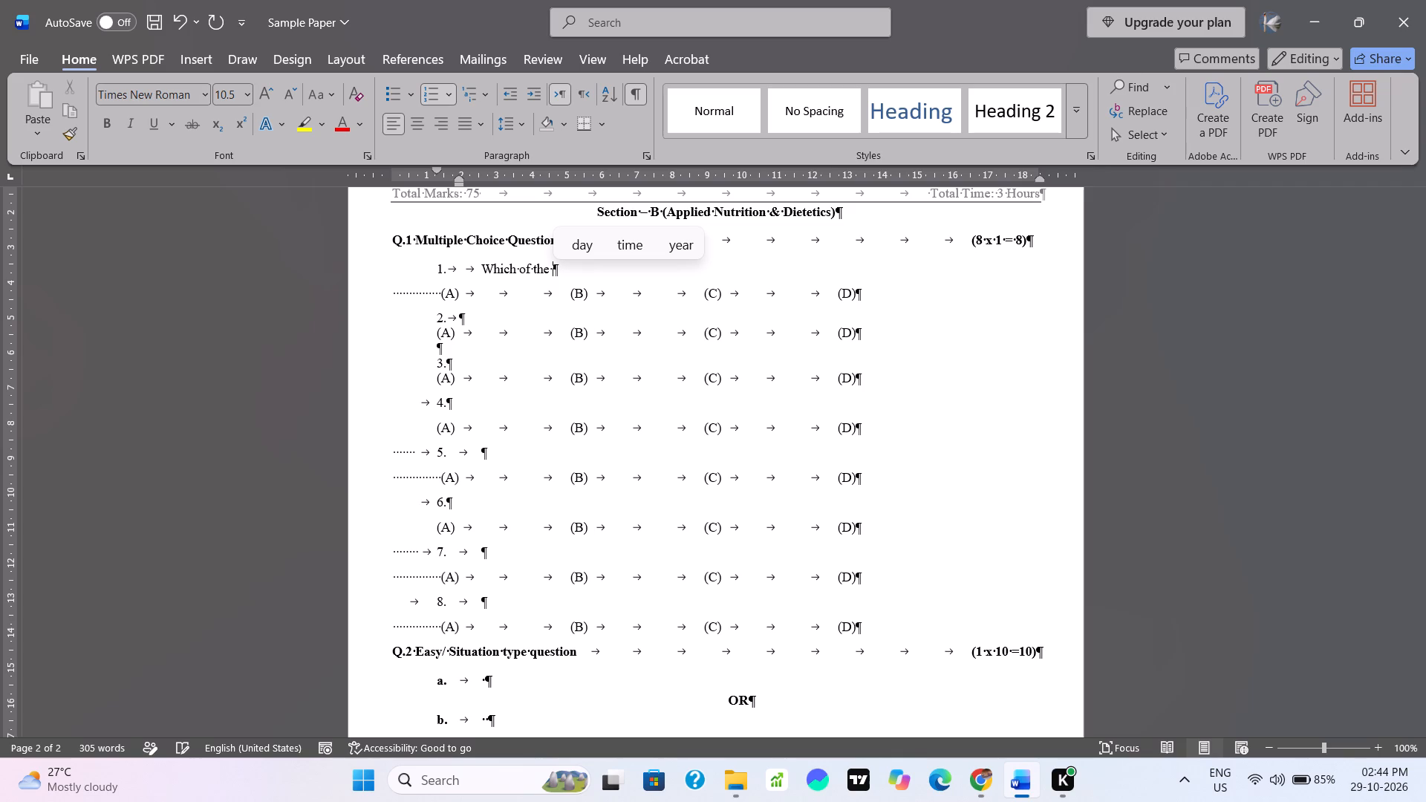
text(foll)
text(ow)
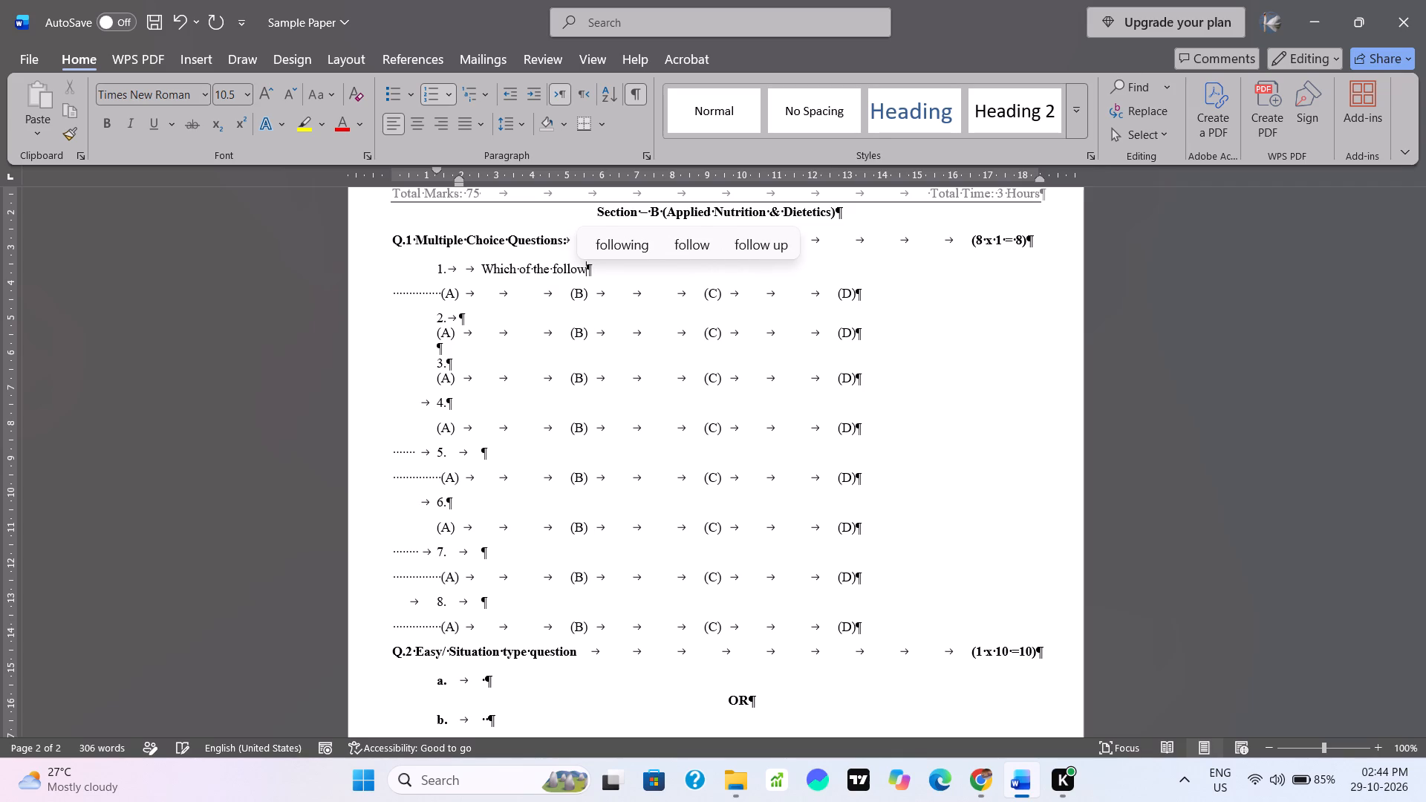
text(ing)
key(space)
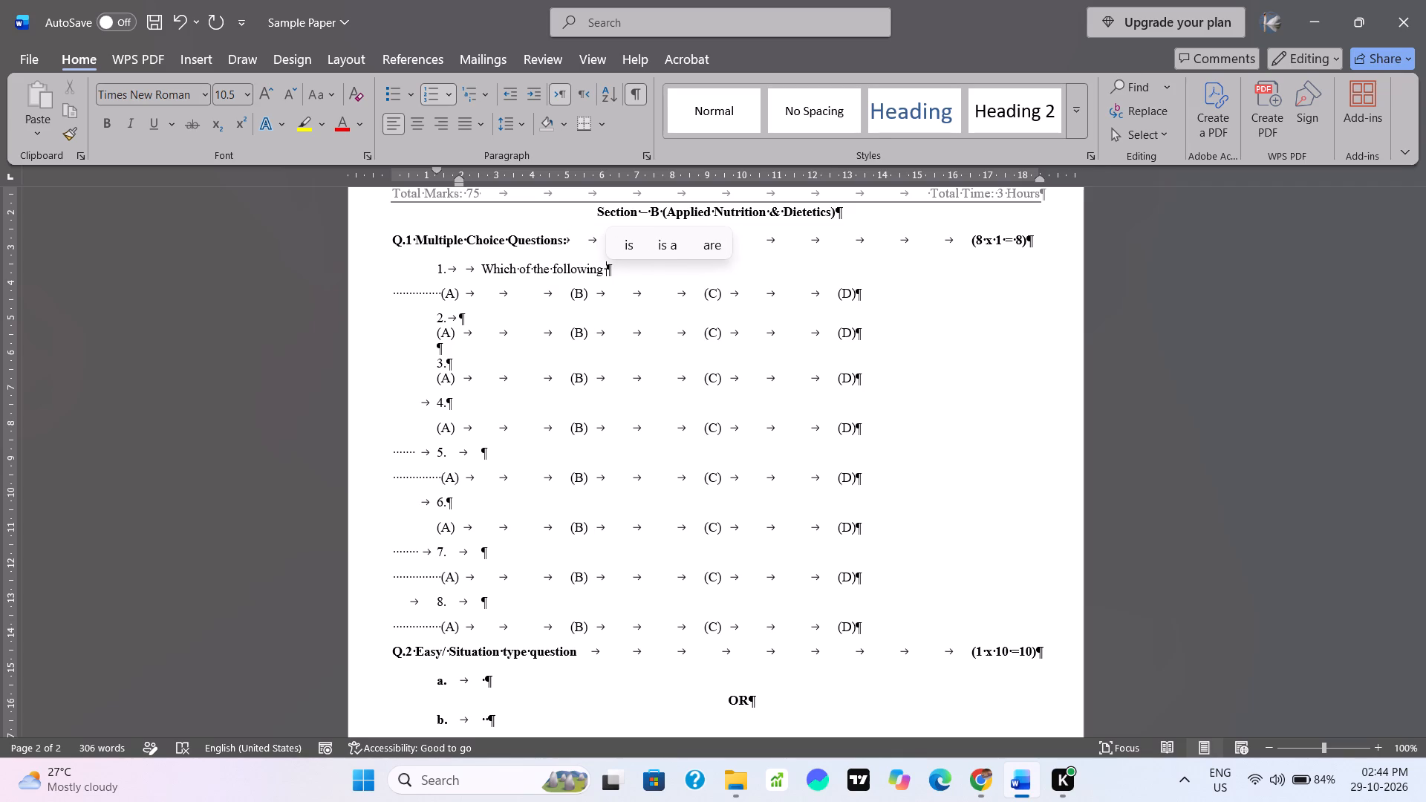
text(has)
key(space)
text(the)
key(space)
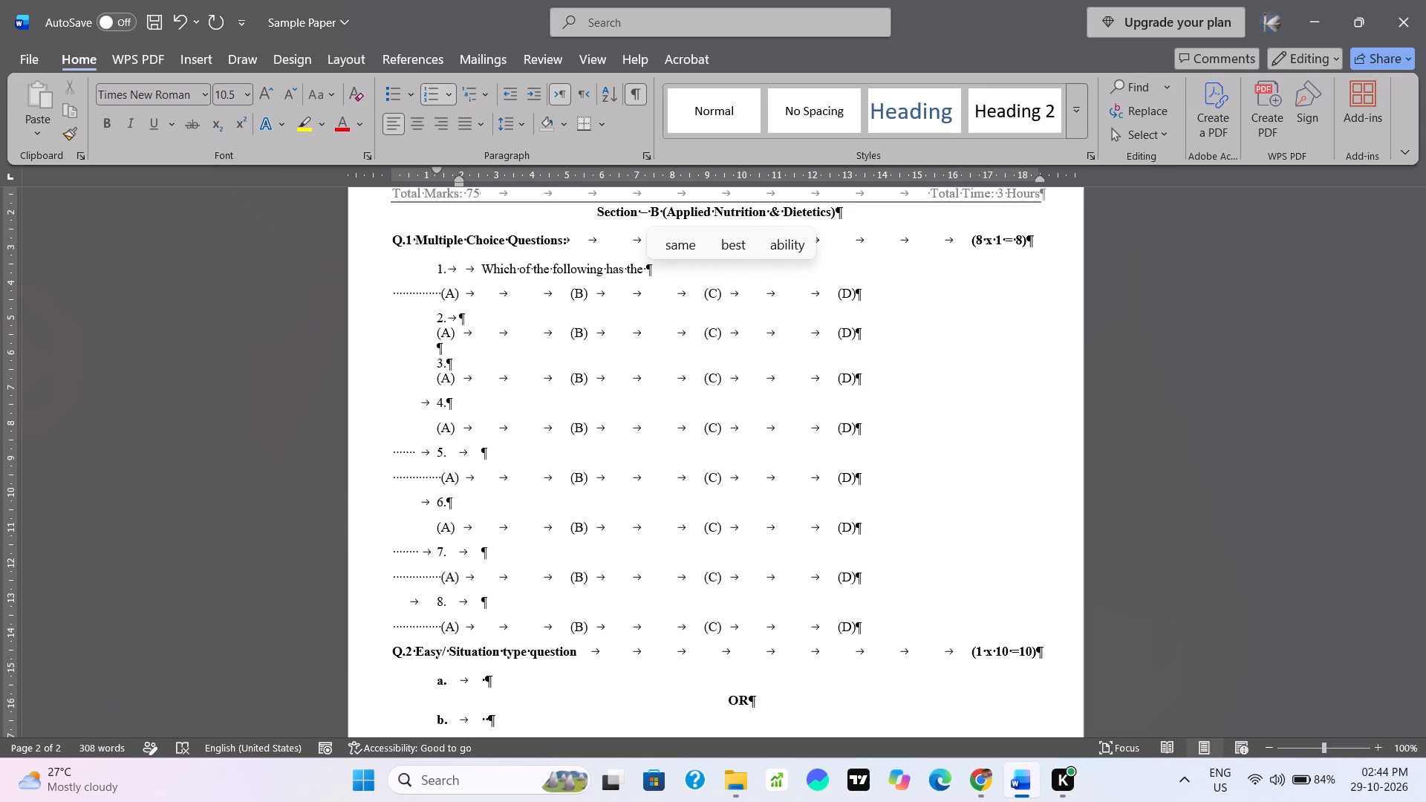
text(hi)
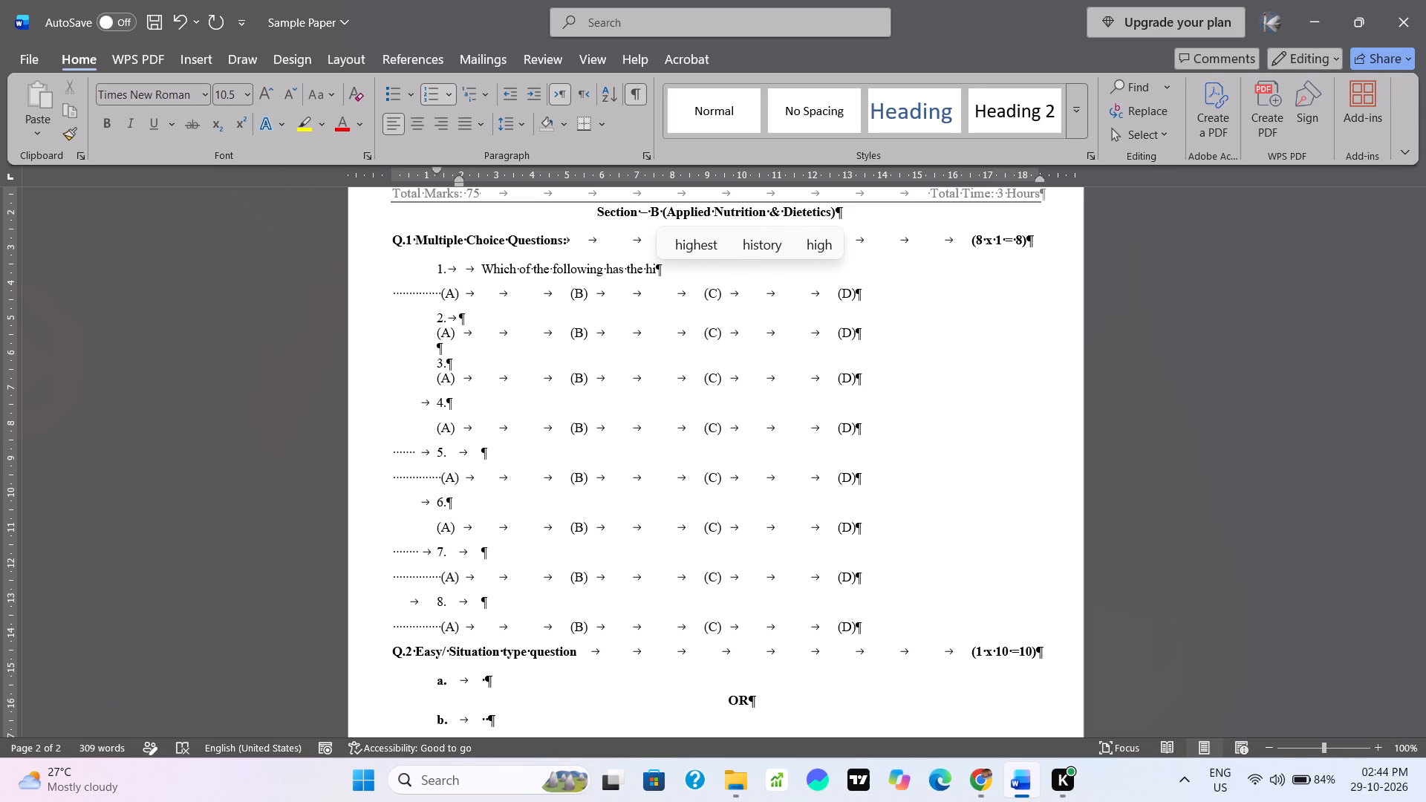
text(ghest)
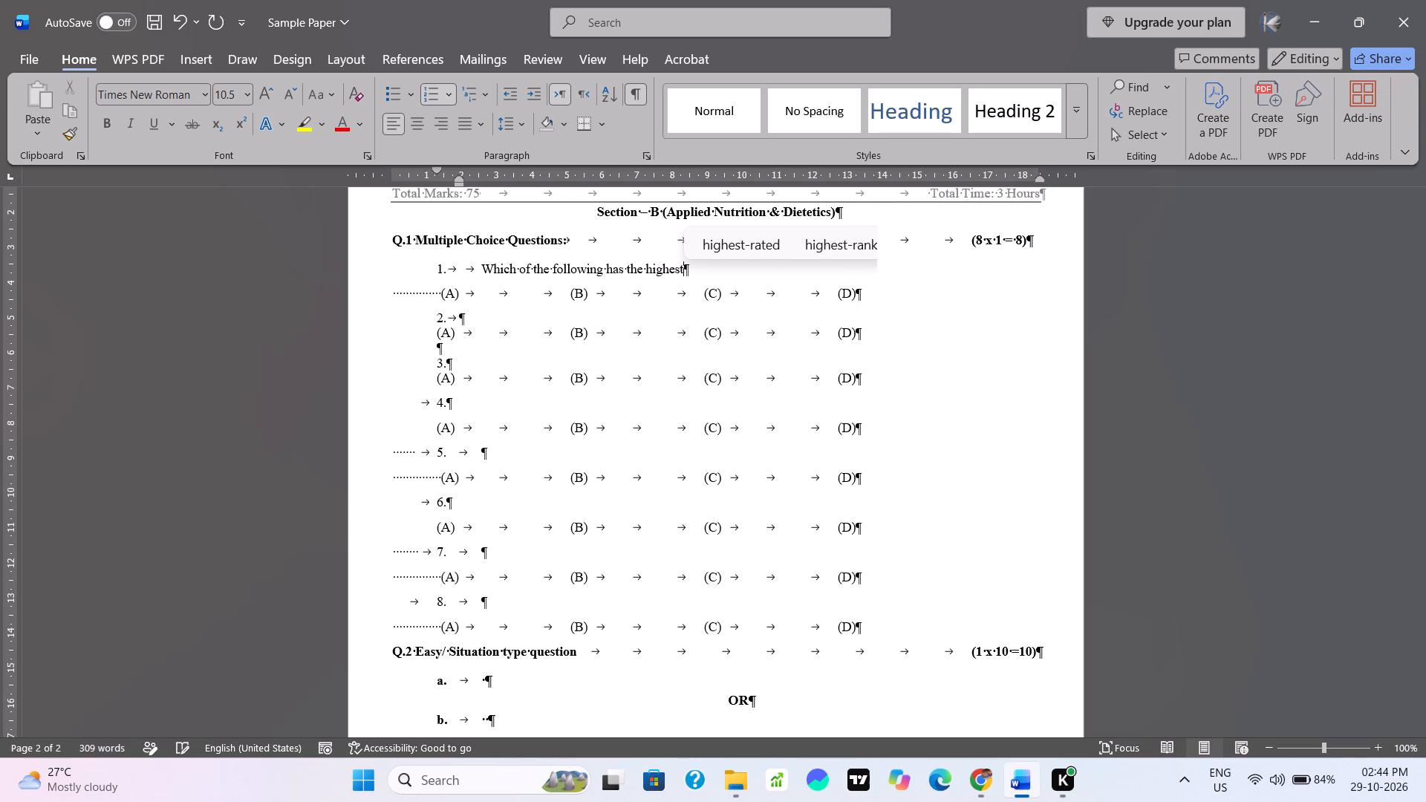
key(space)
text(energy)
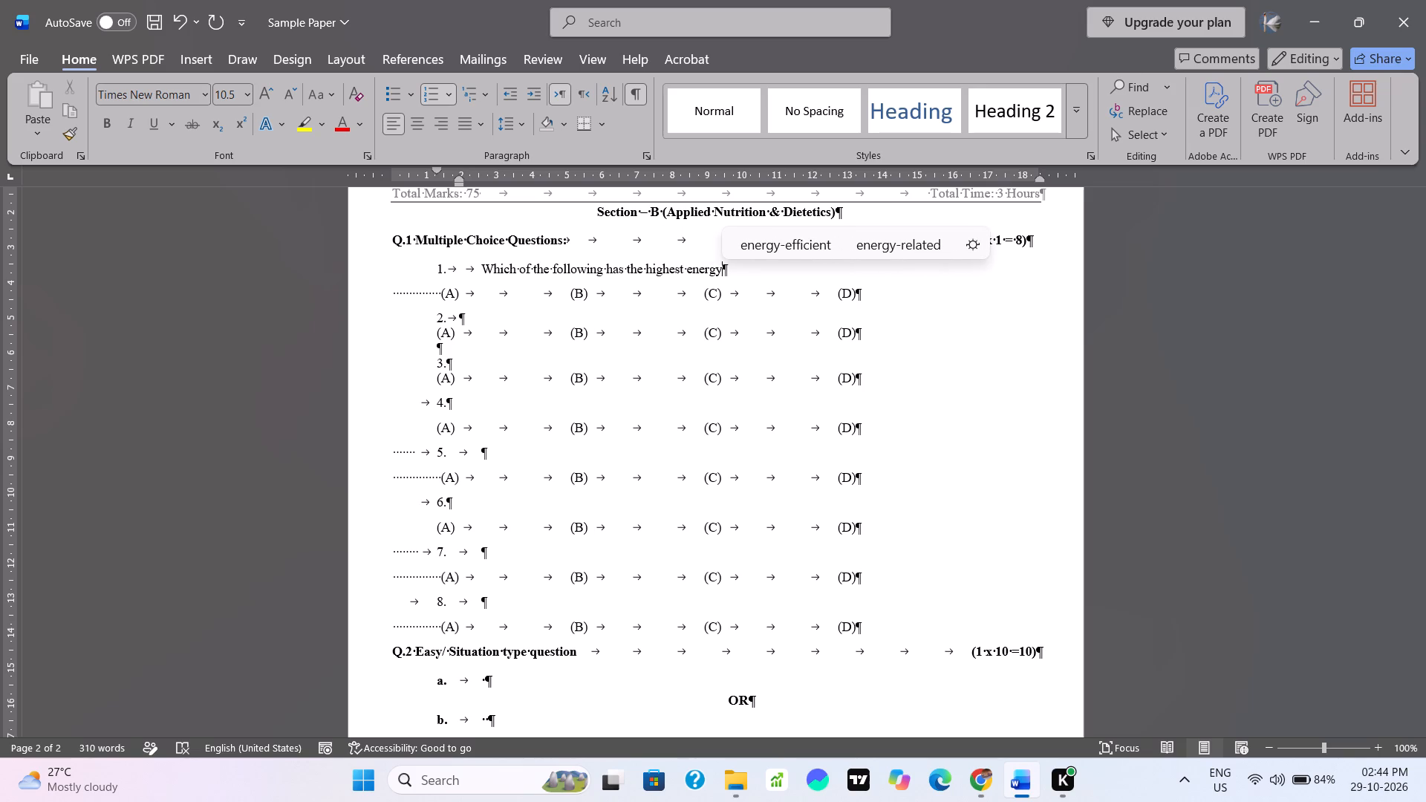
key(space)
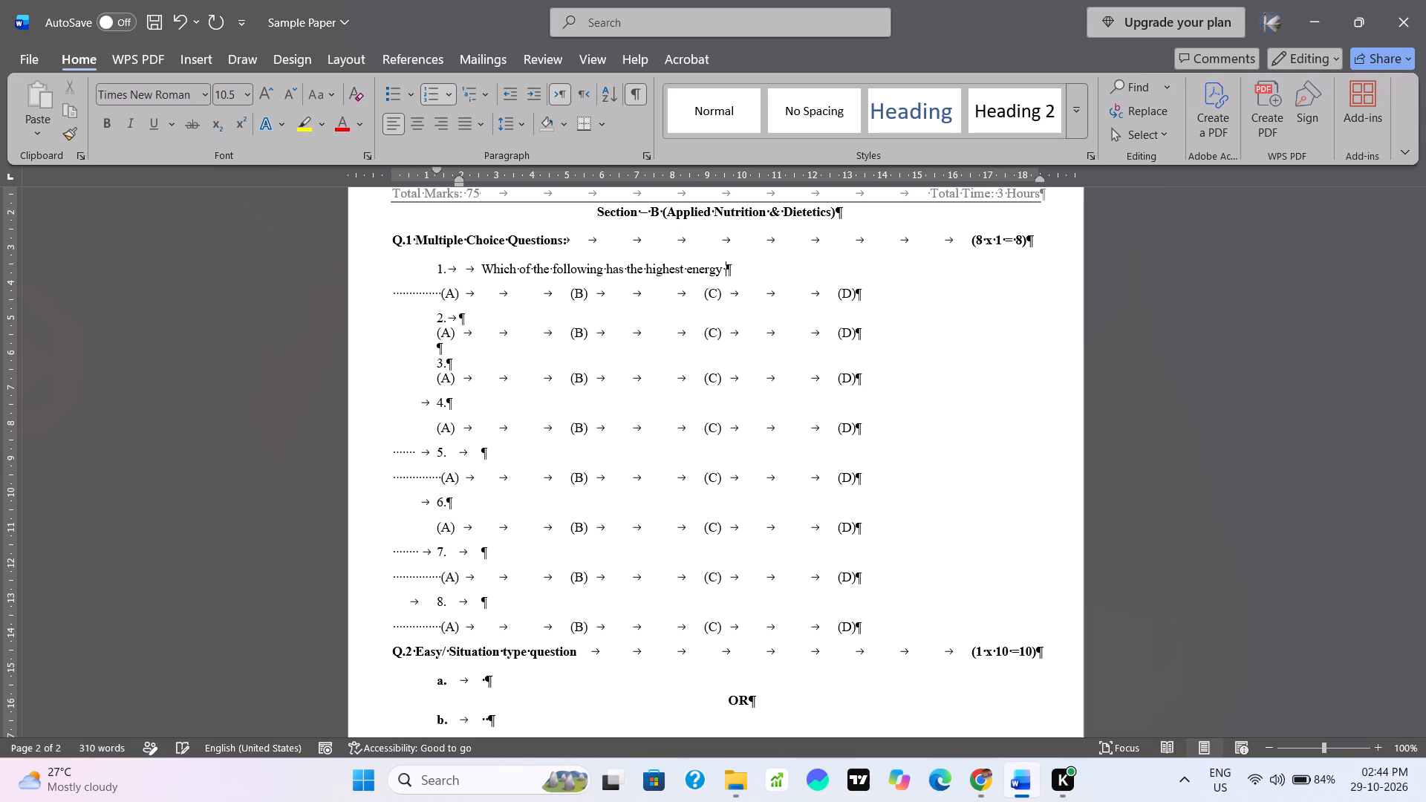
text(value)
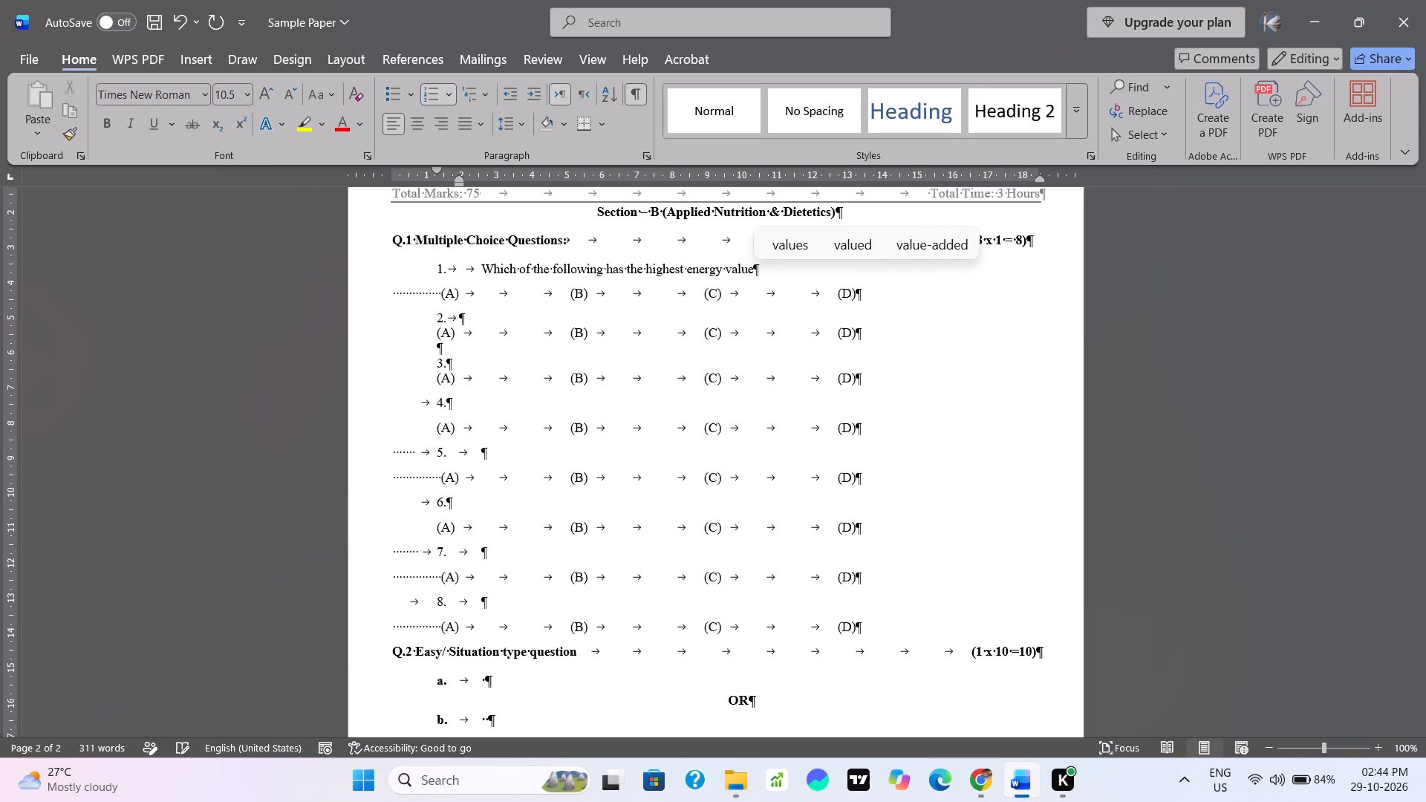
key(space)
key(shift+question)
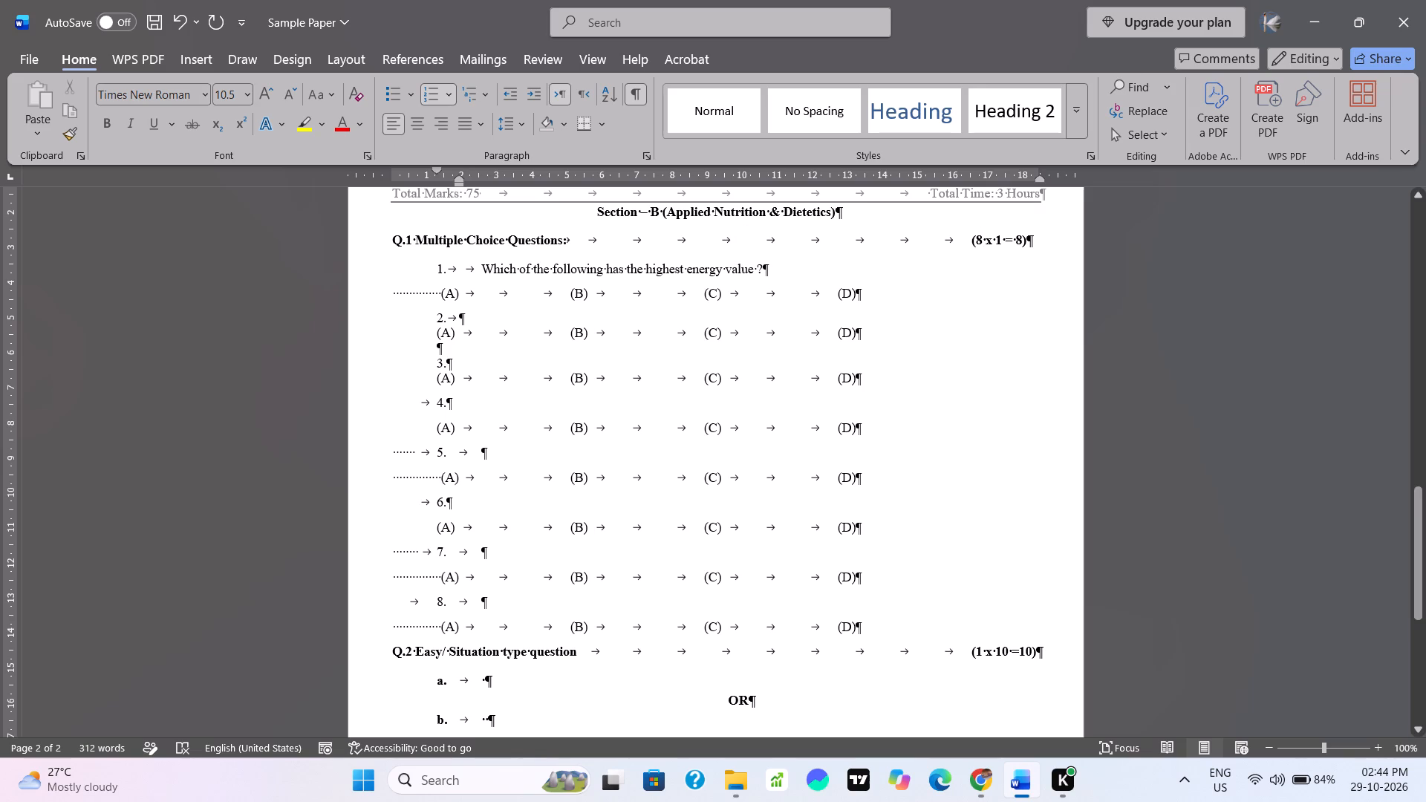
Enter "Protein" as option (A) of item 1 and remove one following tab to realign the other options.
click(463, 296)
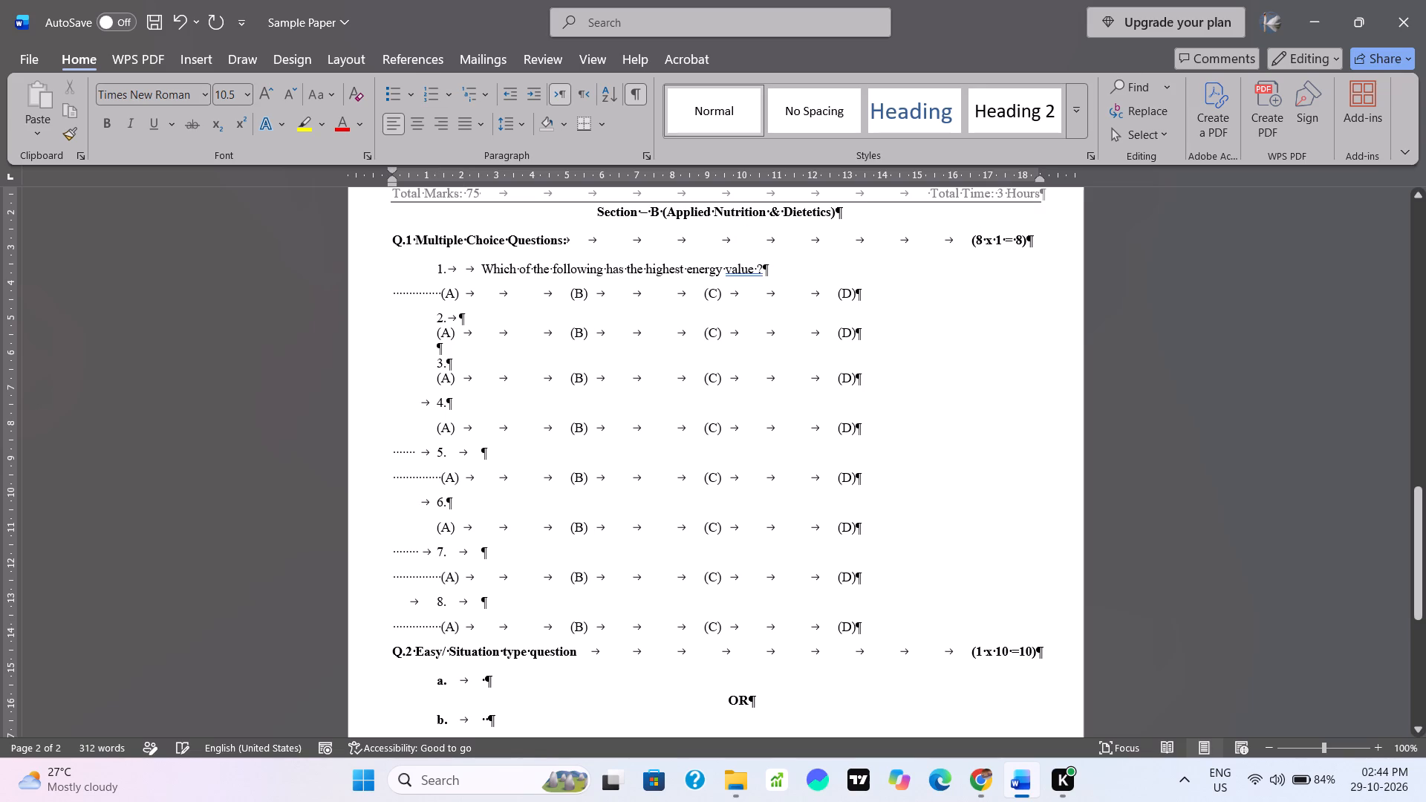
key(Right)
key(Left)
key(space)
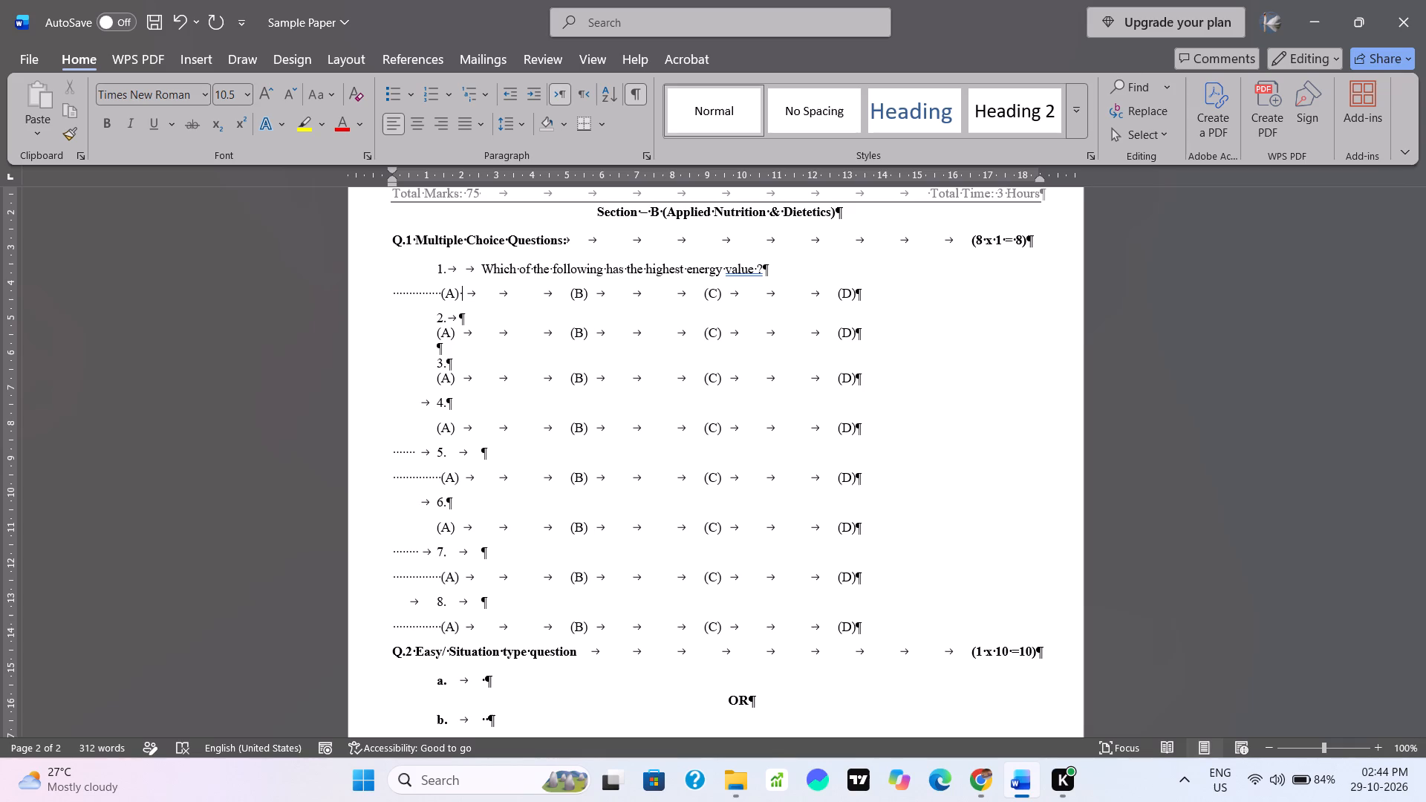
text(Prot)
text(ein)
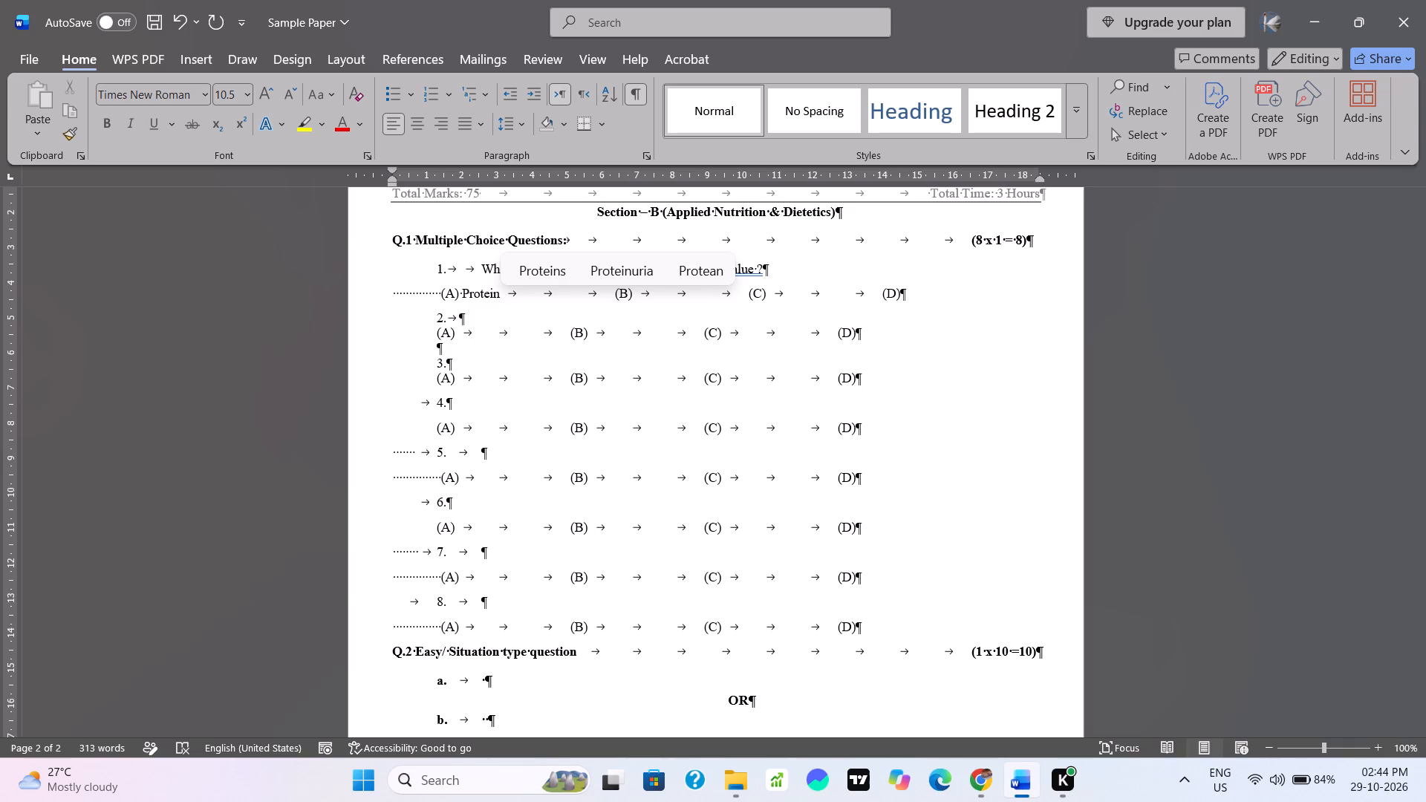
key(Delete)
Enter "Carbohydrates" as option (B) of item 1 and remove two following tabs to realign options (C) and (D).
key(Right)
key(Right)
key(Right)
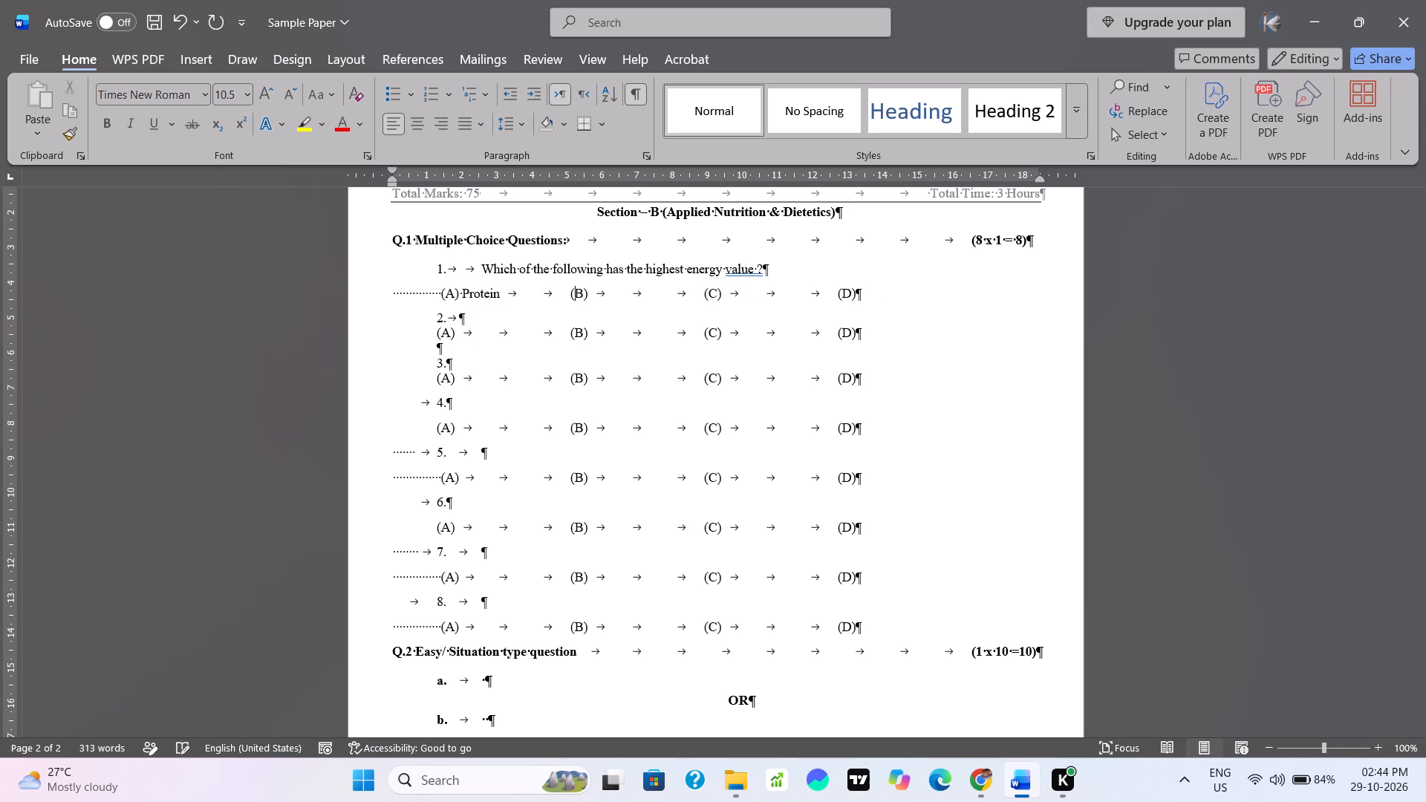
key(Right)
key(Right)
key(space)
text(car)
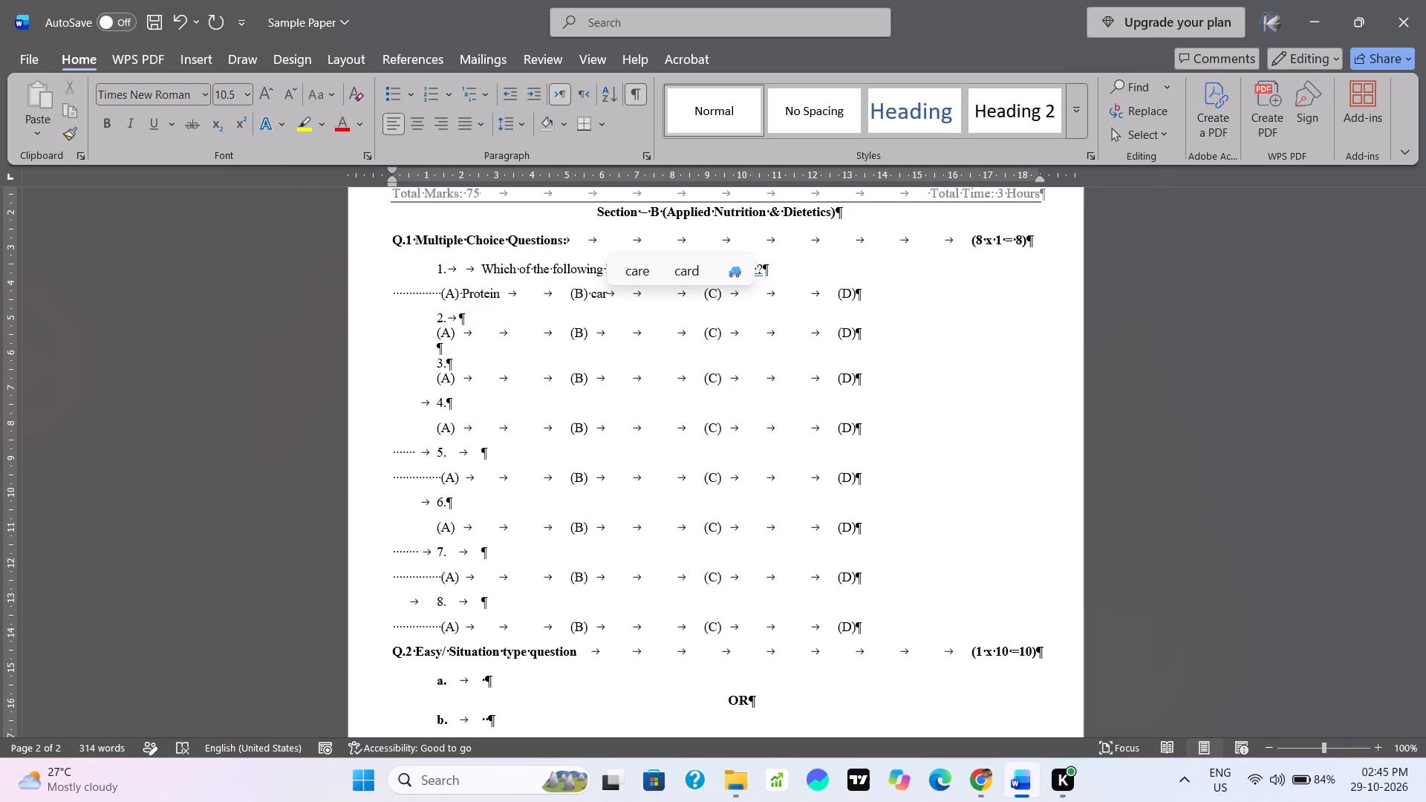
key(BackSpace)
key(BackSpace)
key(BackSpace)
text(Ca)
text(rb)
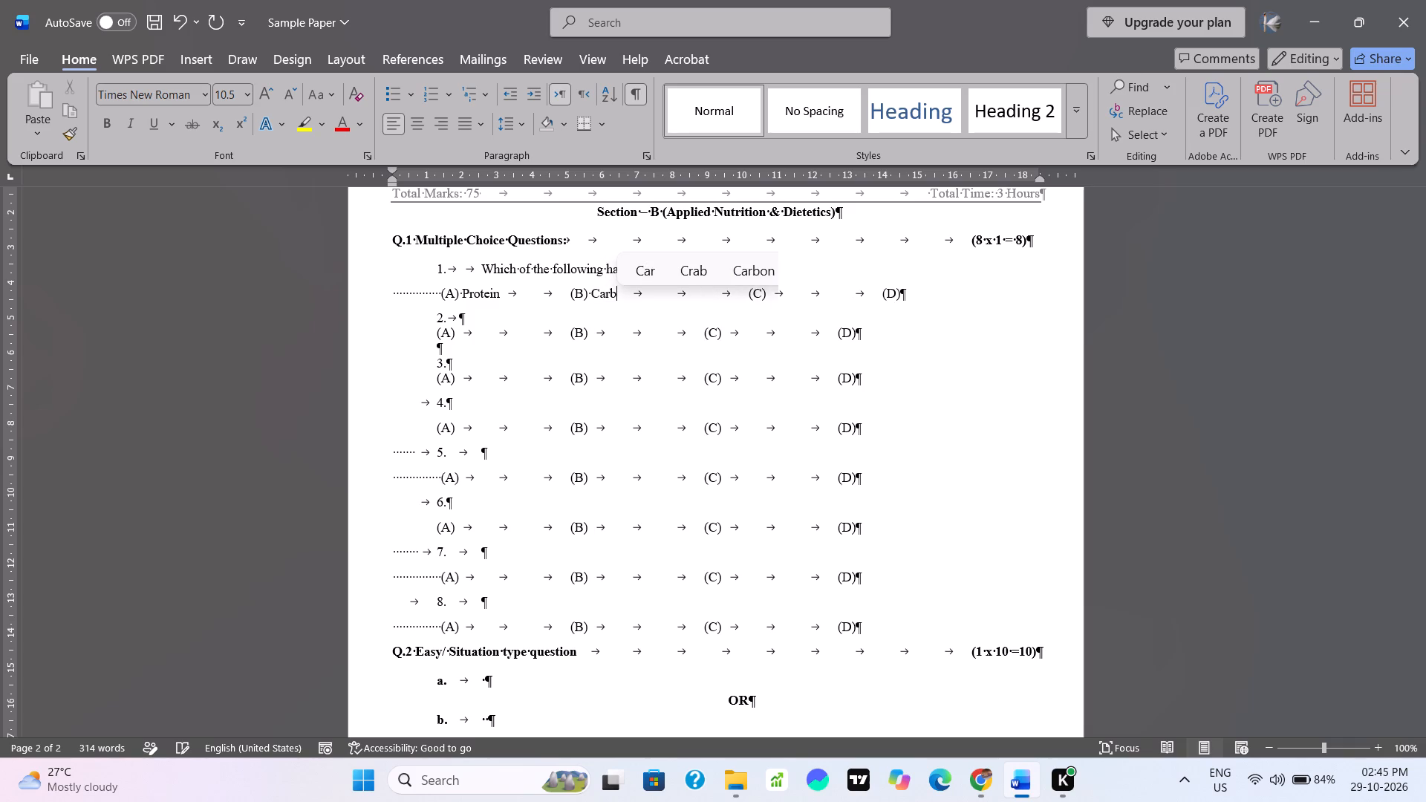
key(o)
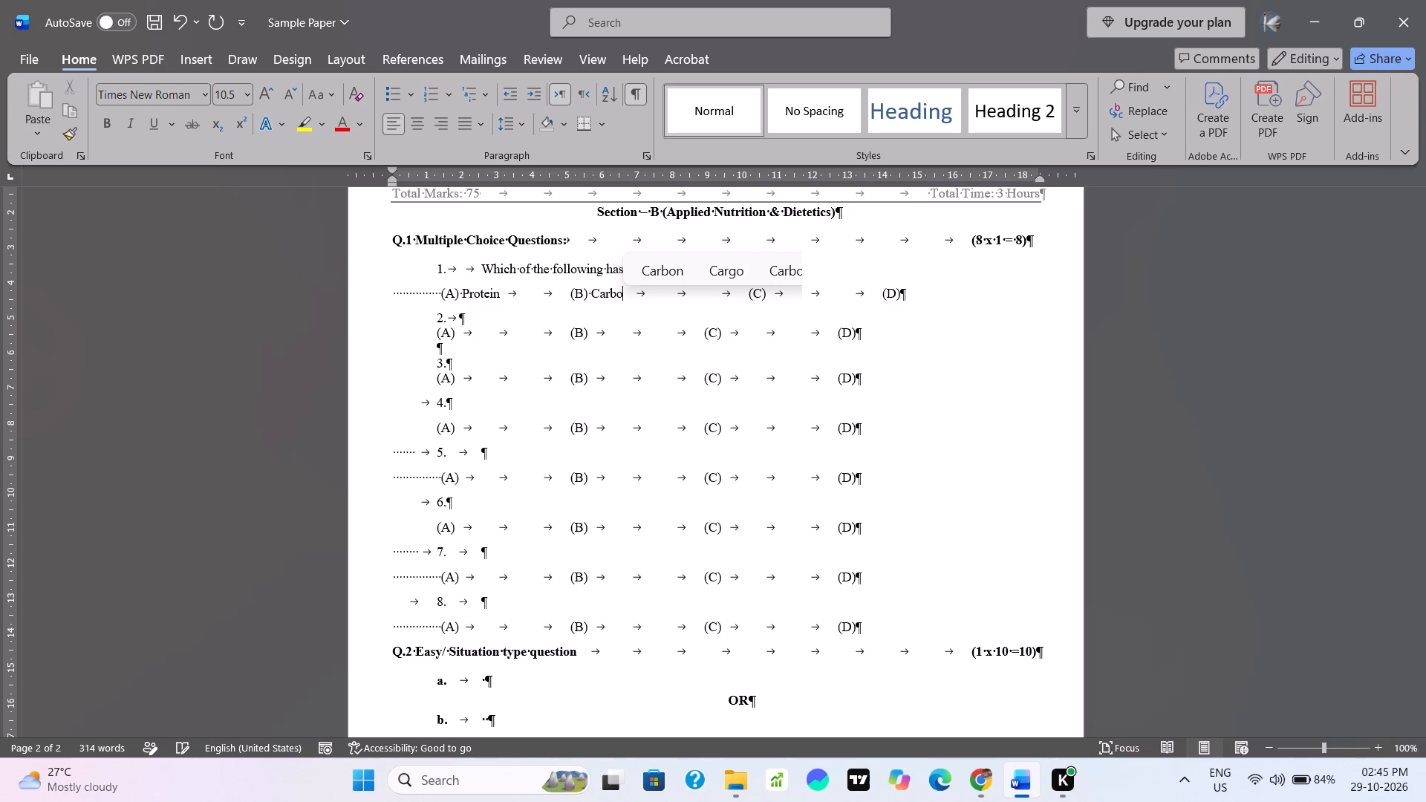
text(hyd)
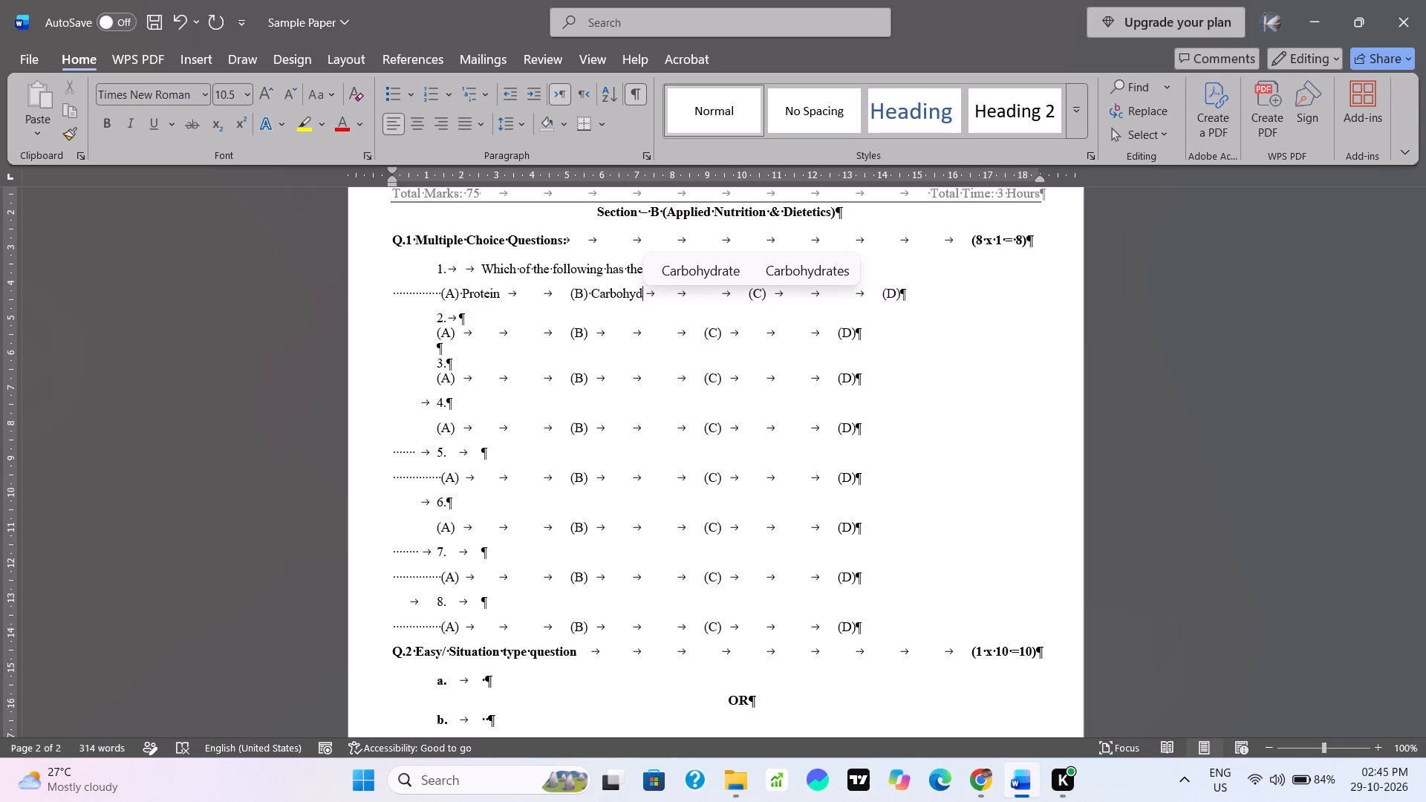
click(810, 262)
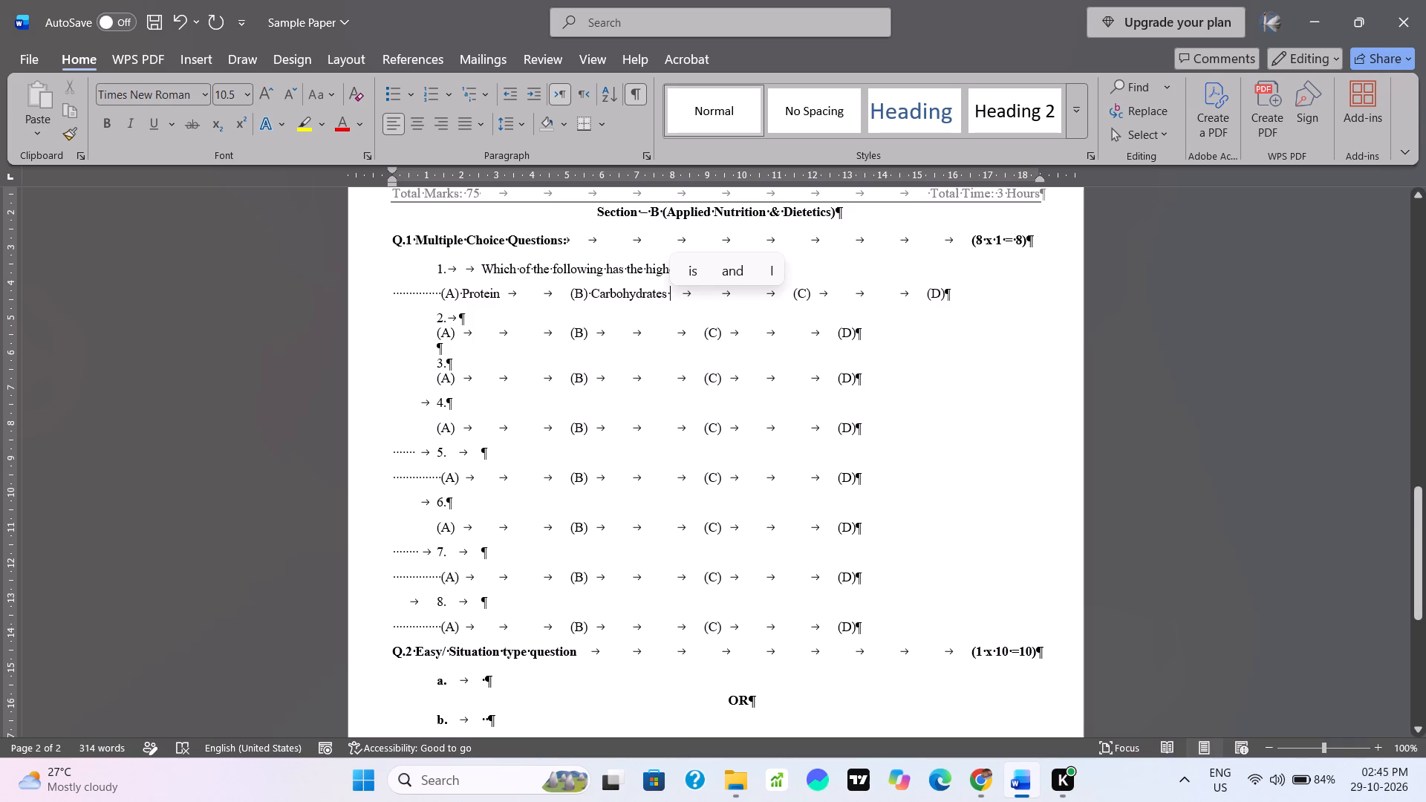
key(Delete)
key(Delete)
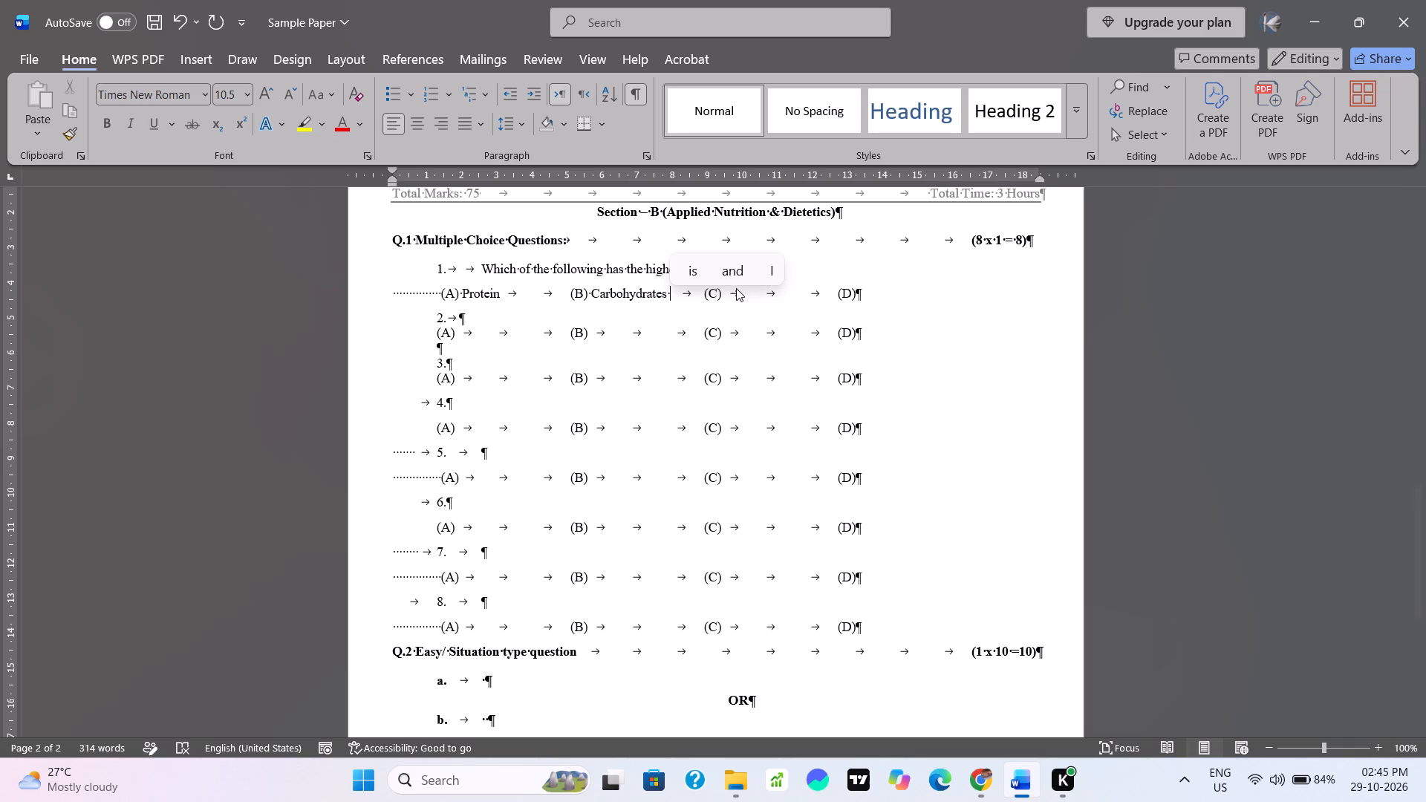
Enter "Starch" as option (C) of item 1 and remove one following tab to realign option (D).
click(726, 291)
click(727, 297)
key(Right)
key(Right)
key(Right)
key(Right)
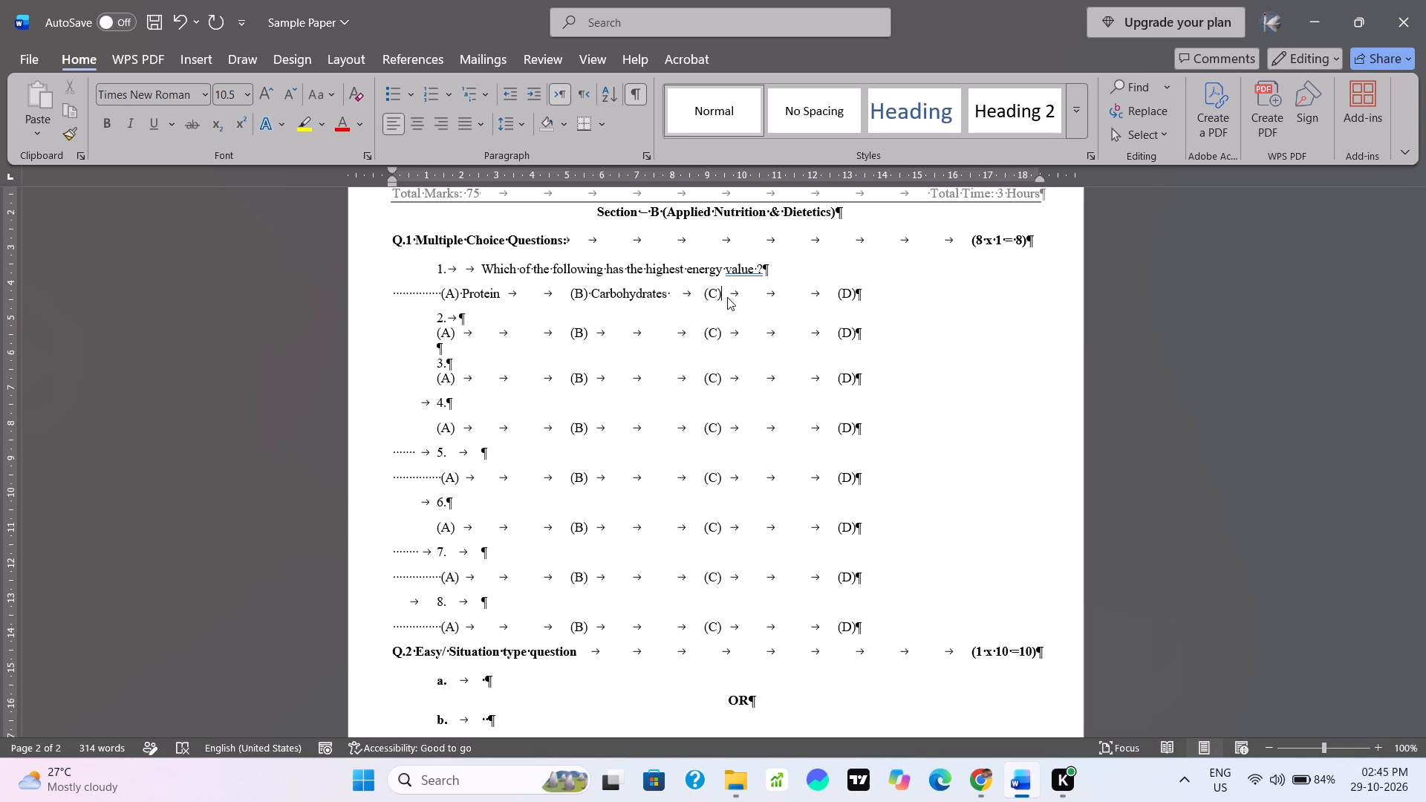
key(space)
text(St)
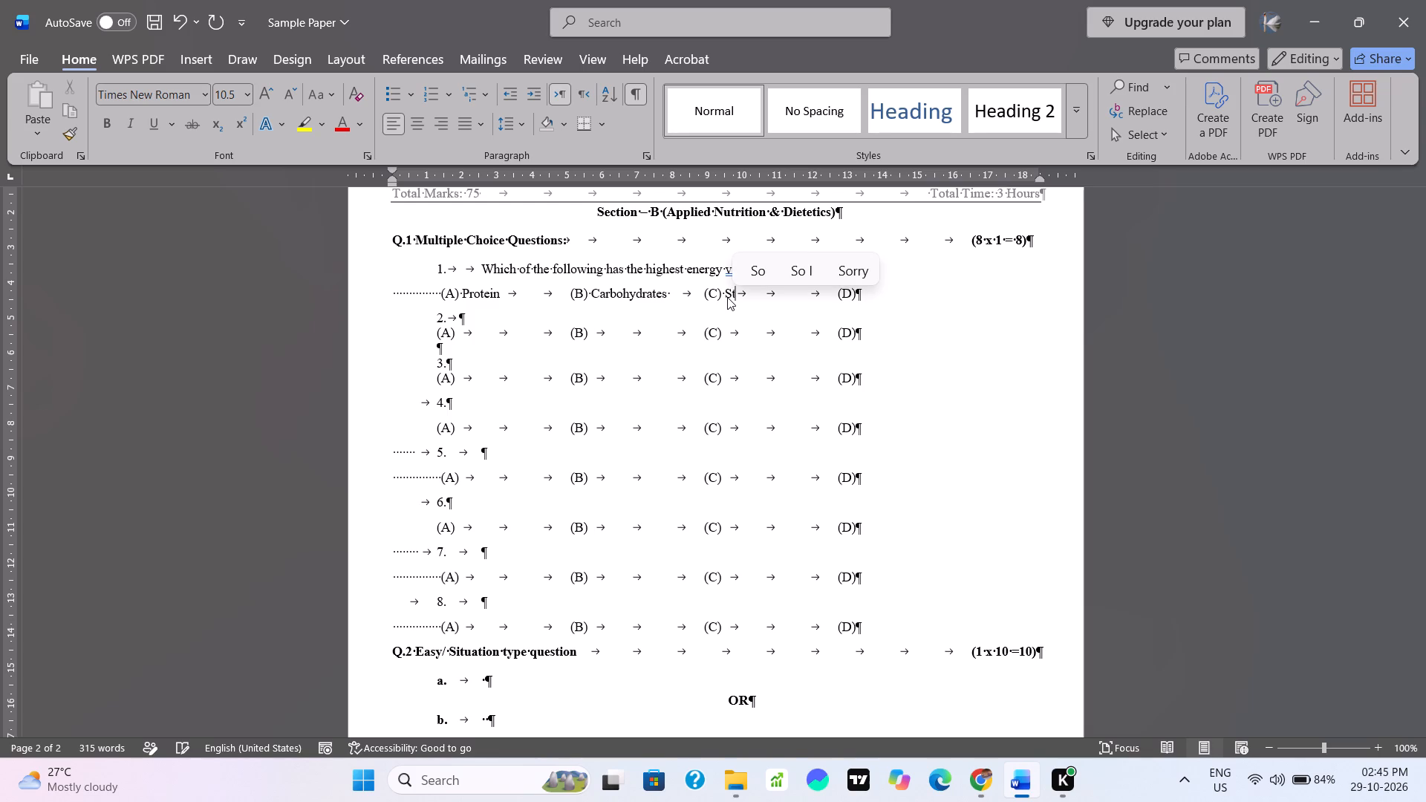
text(arch)
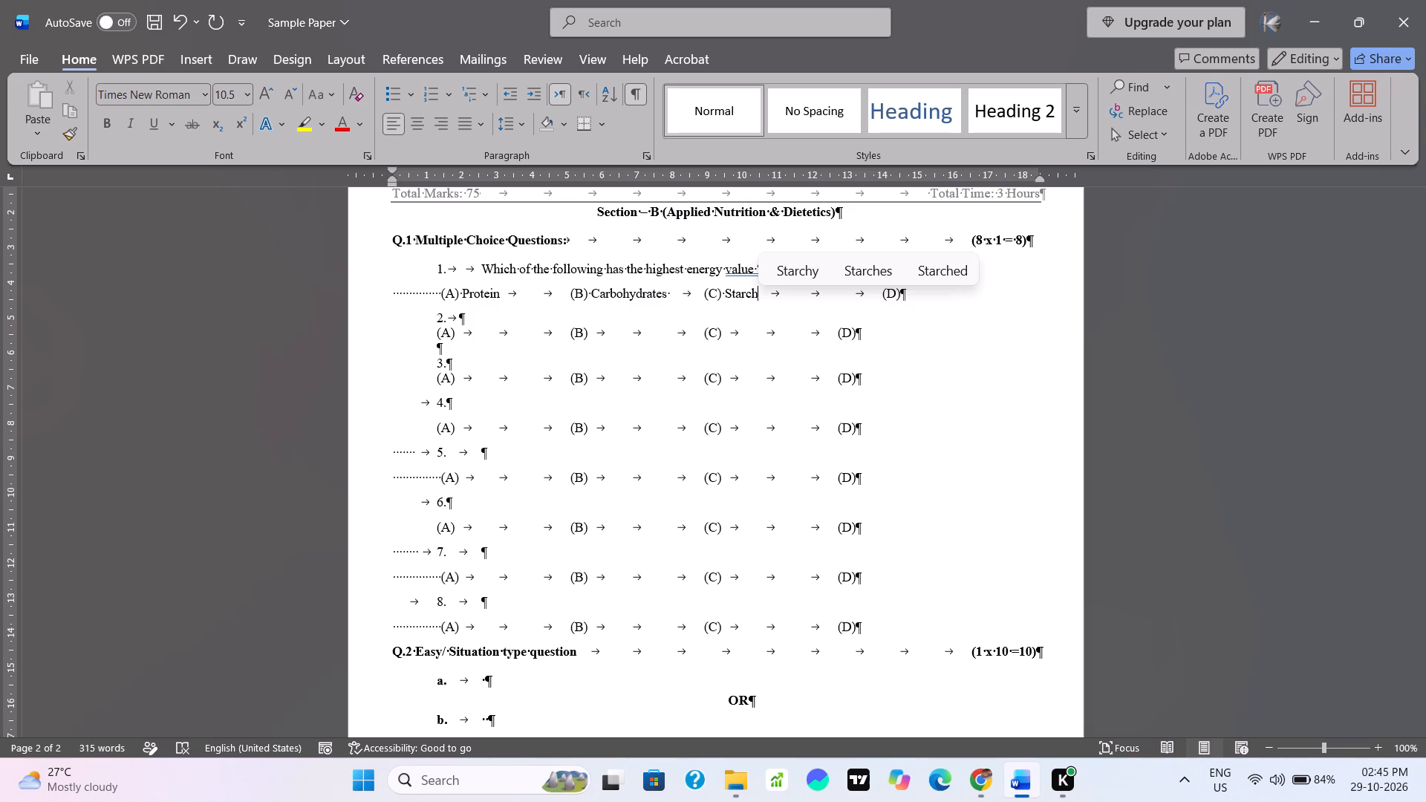
key(Delete)
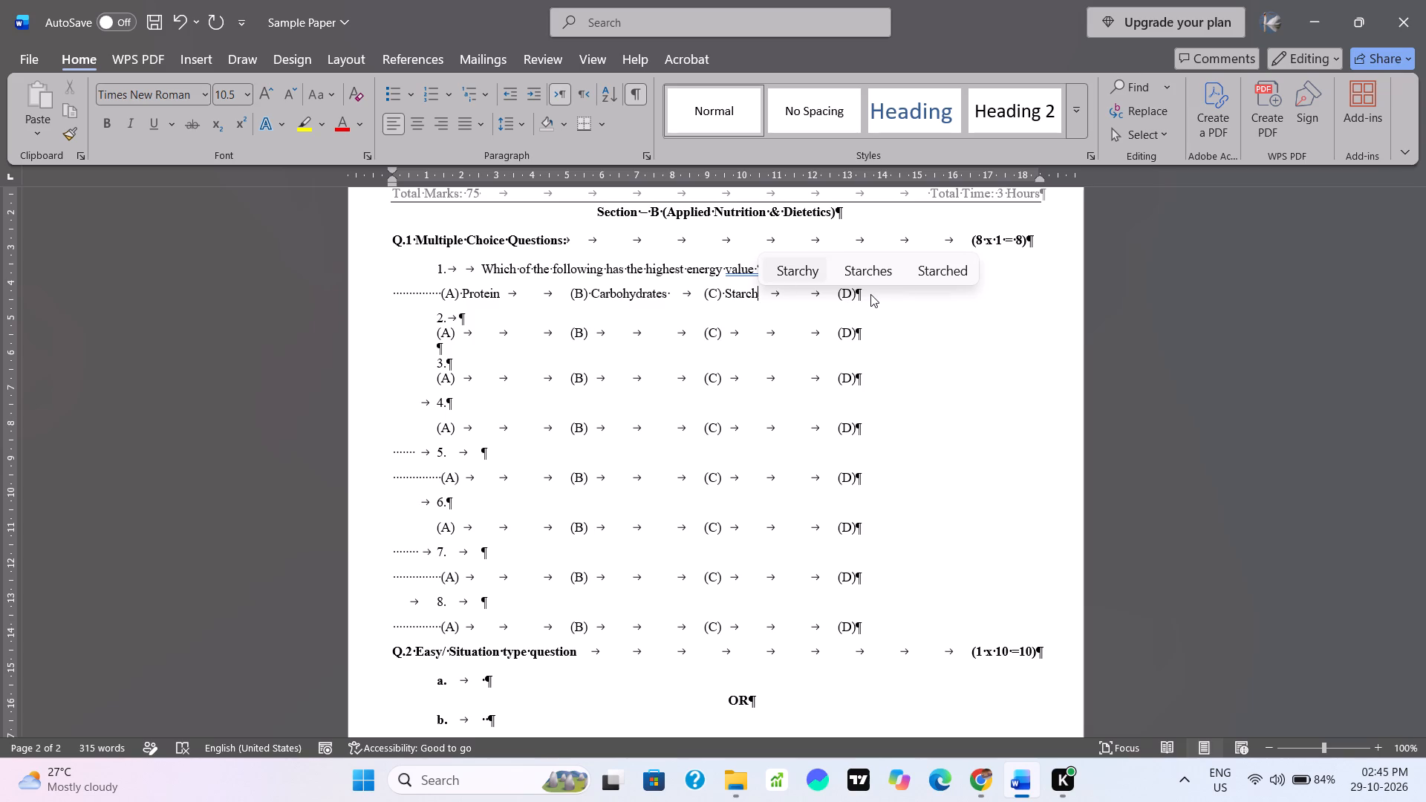
Enter "Fats" as option (D) of item 1.
click(870, 294)
key(Right)
key(Right)
key(Right)
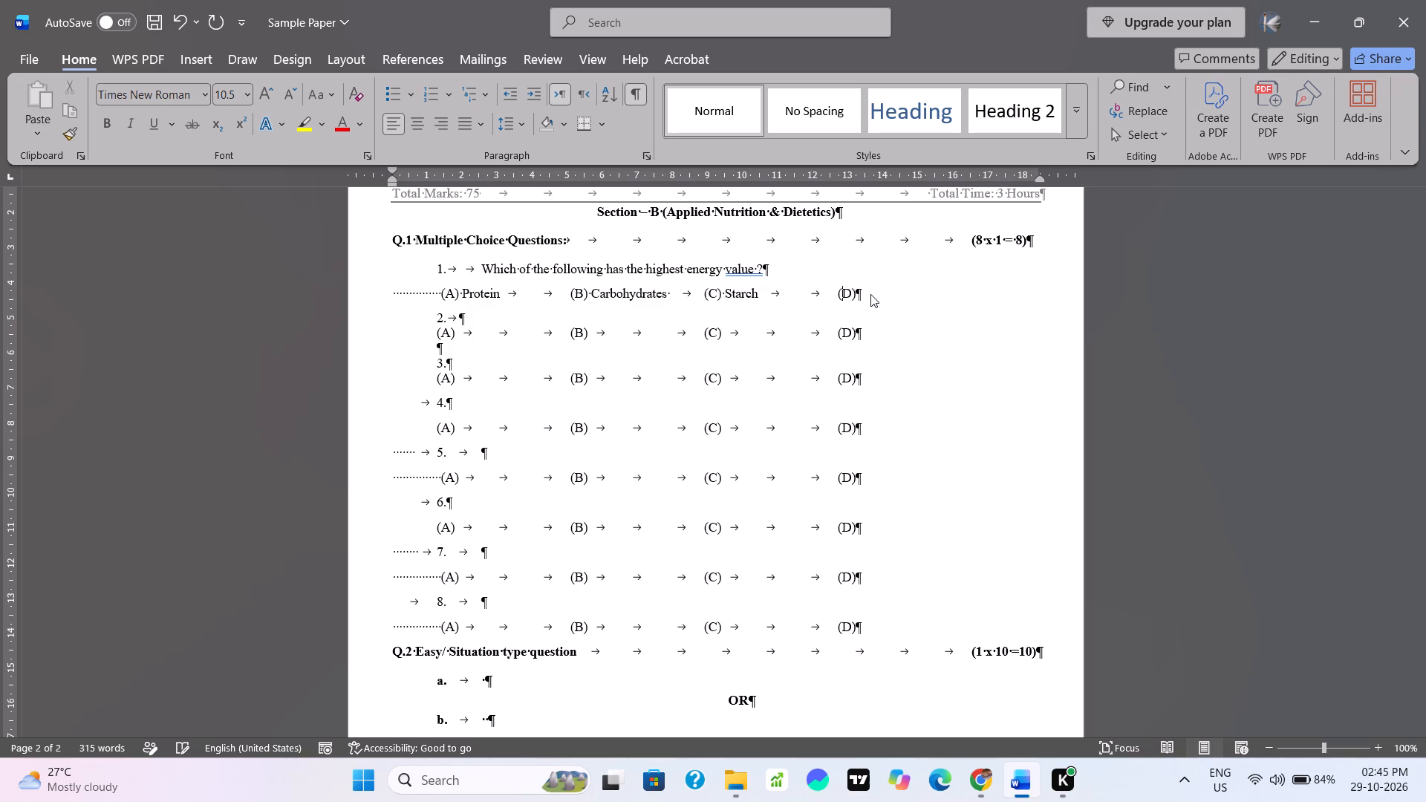
key(Right)
key(Right)
key(space)
text(Fa)
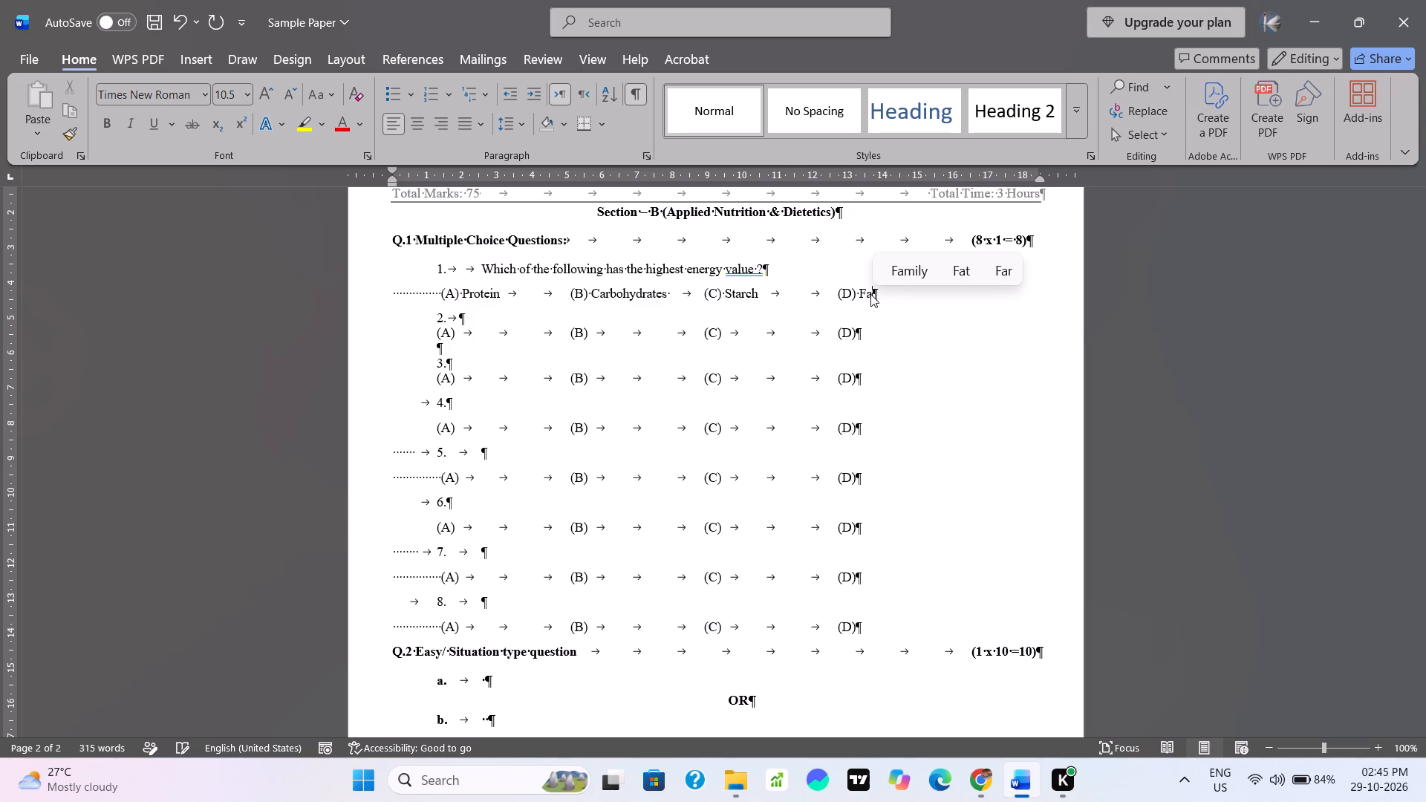
text(ts)
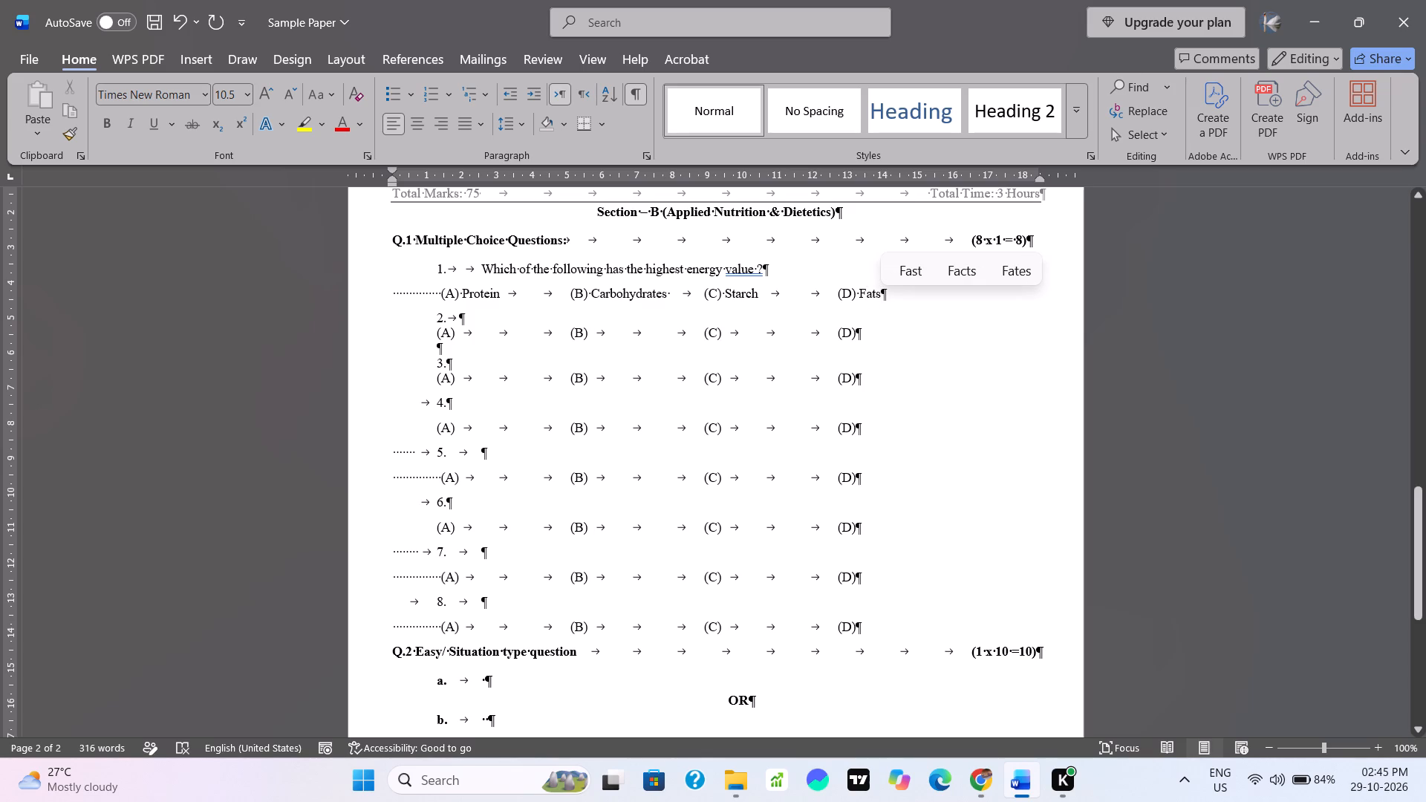
Make the option text "Fats" in item 1 bold.
drag(861, 295, 888, 295)
key(ctrl+b)
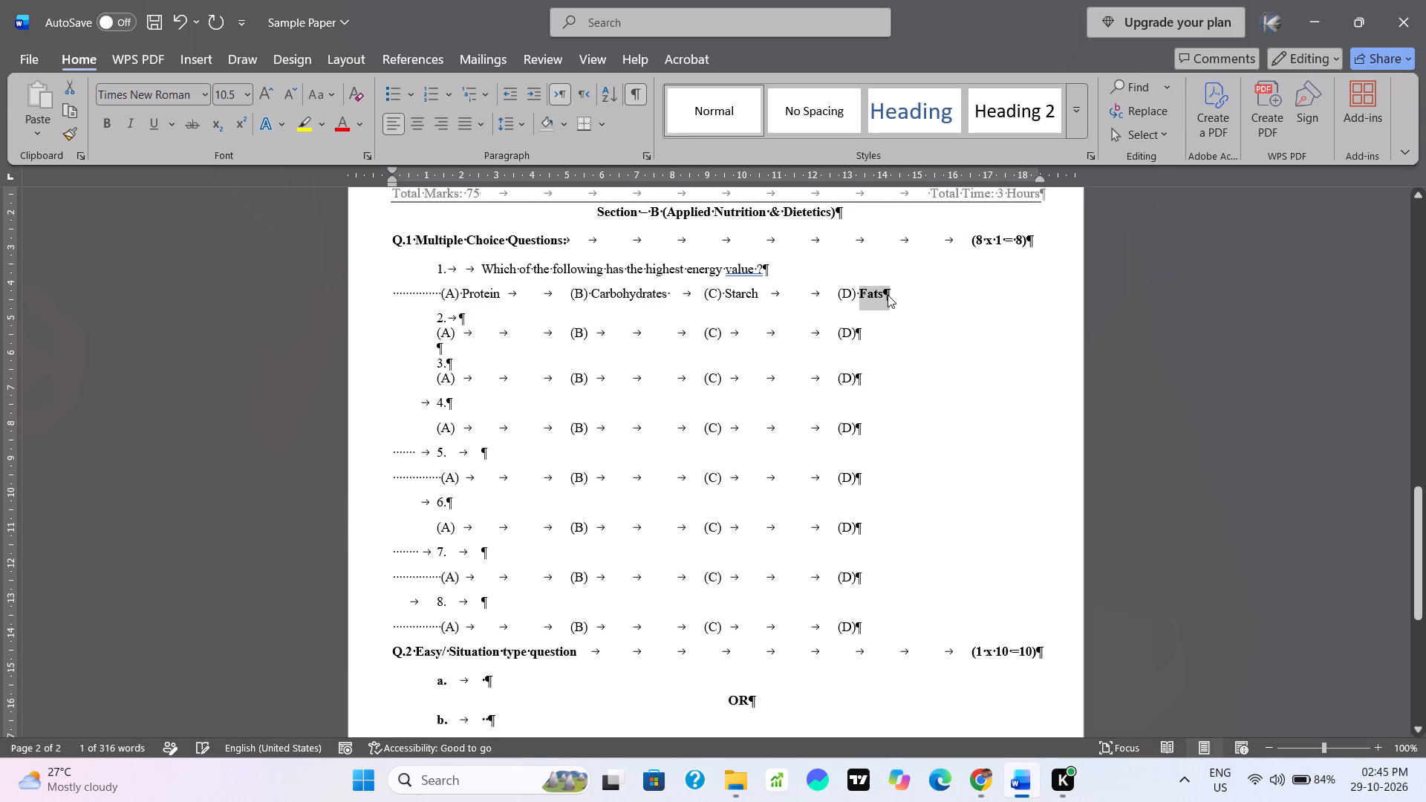
Remove the extra tab before the question text of item 1.
click(495, 322)
click(481, 271)
key(BackSpace)
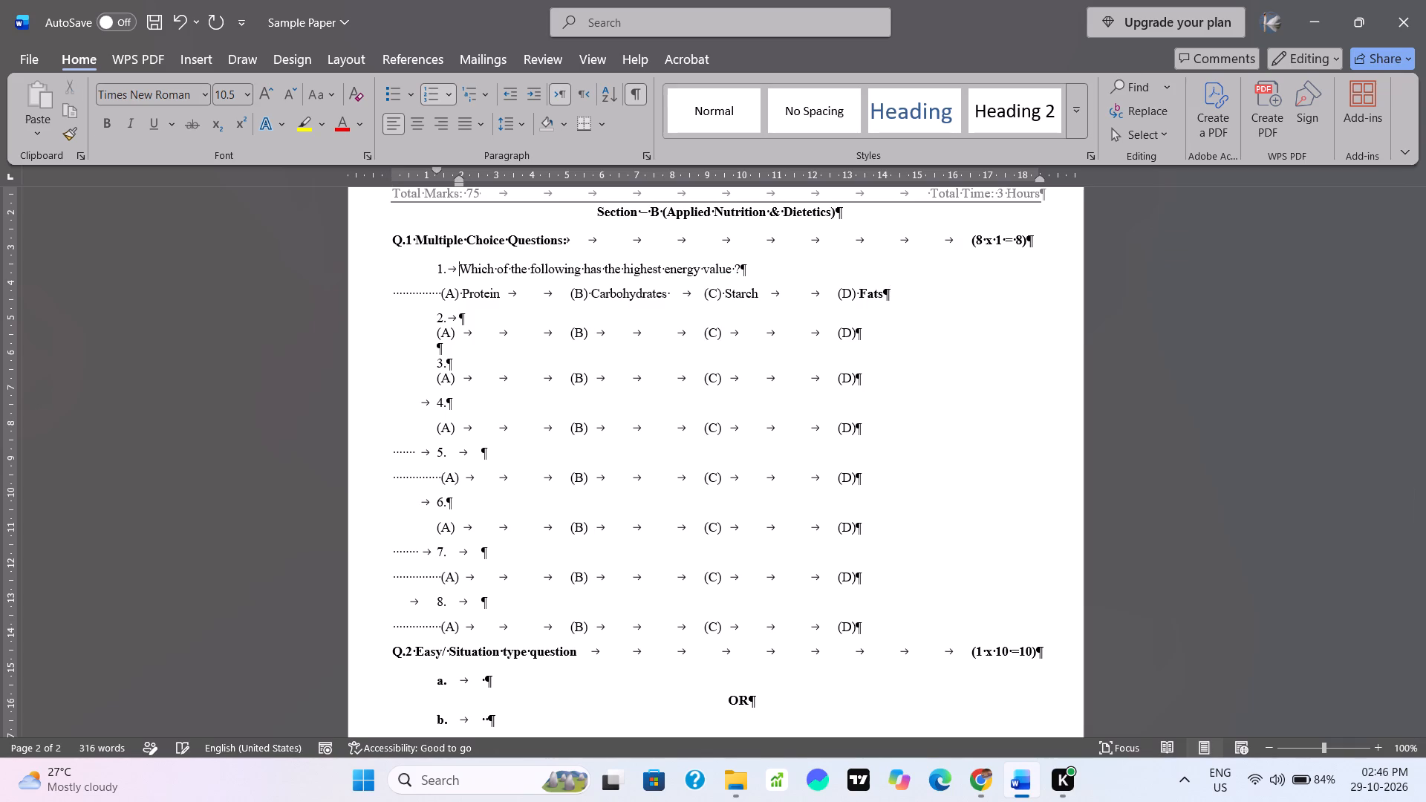
Enter "Raffinose is an example of a....." as the question text of item 2.
click(462, 319)
text(Ra)
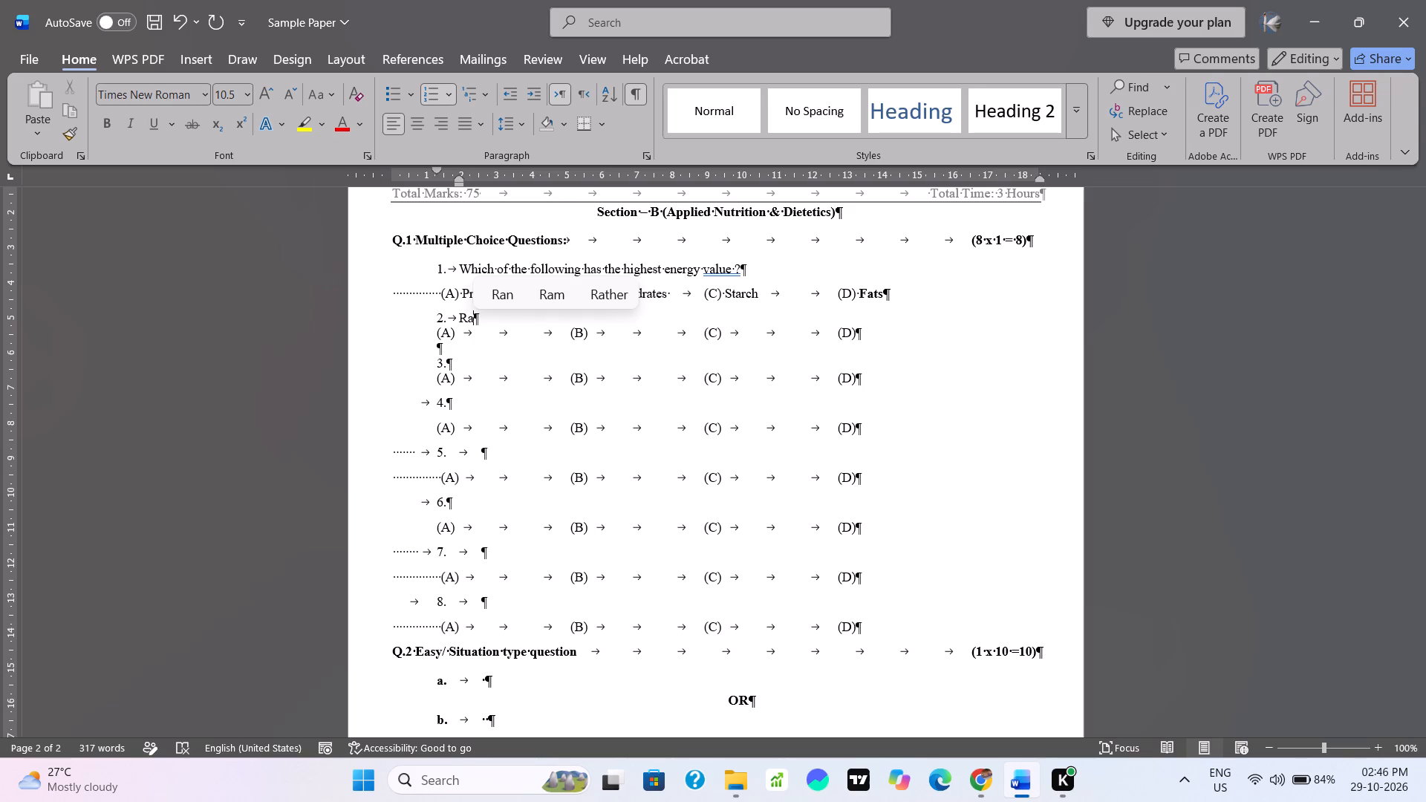
text(ffi)
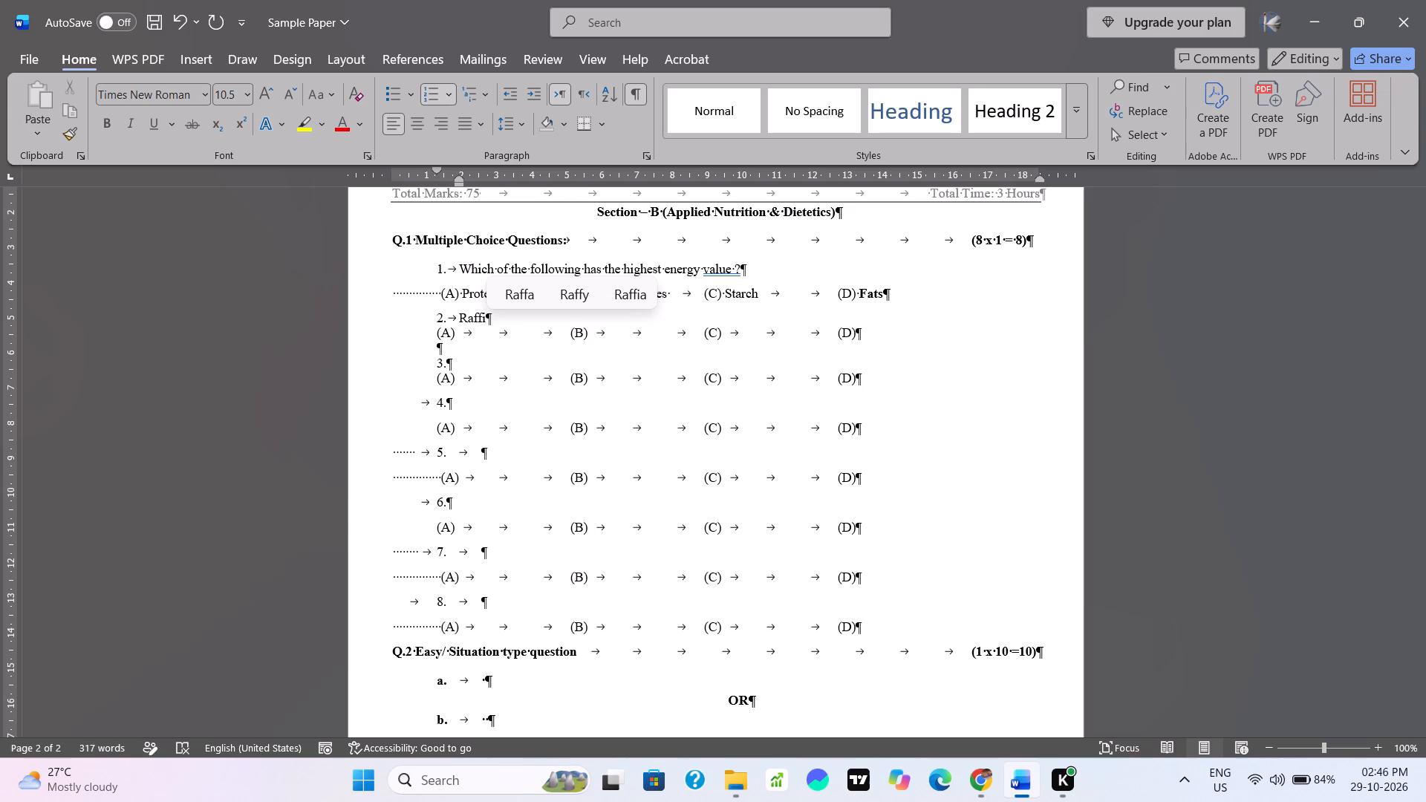
text(nose)
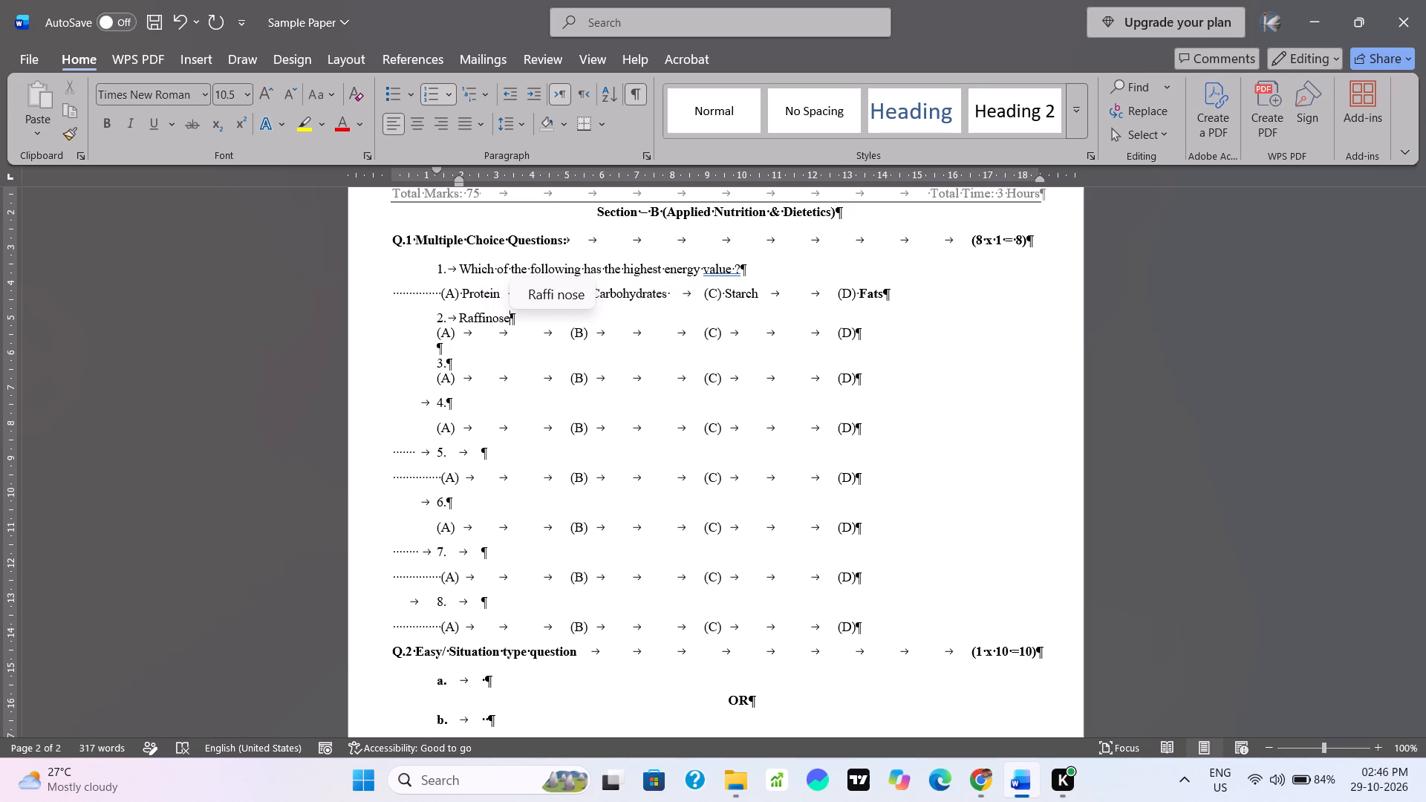
key(space)
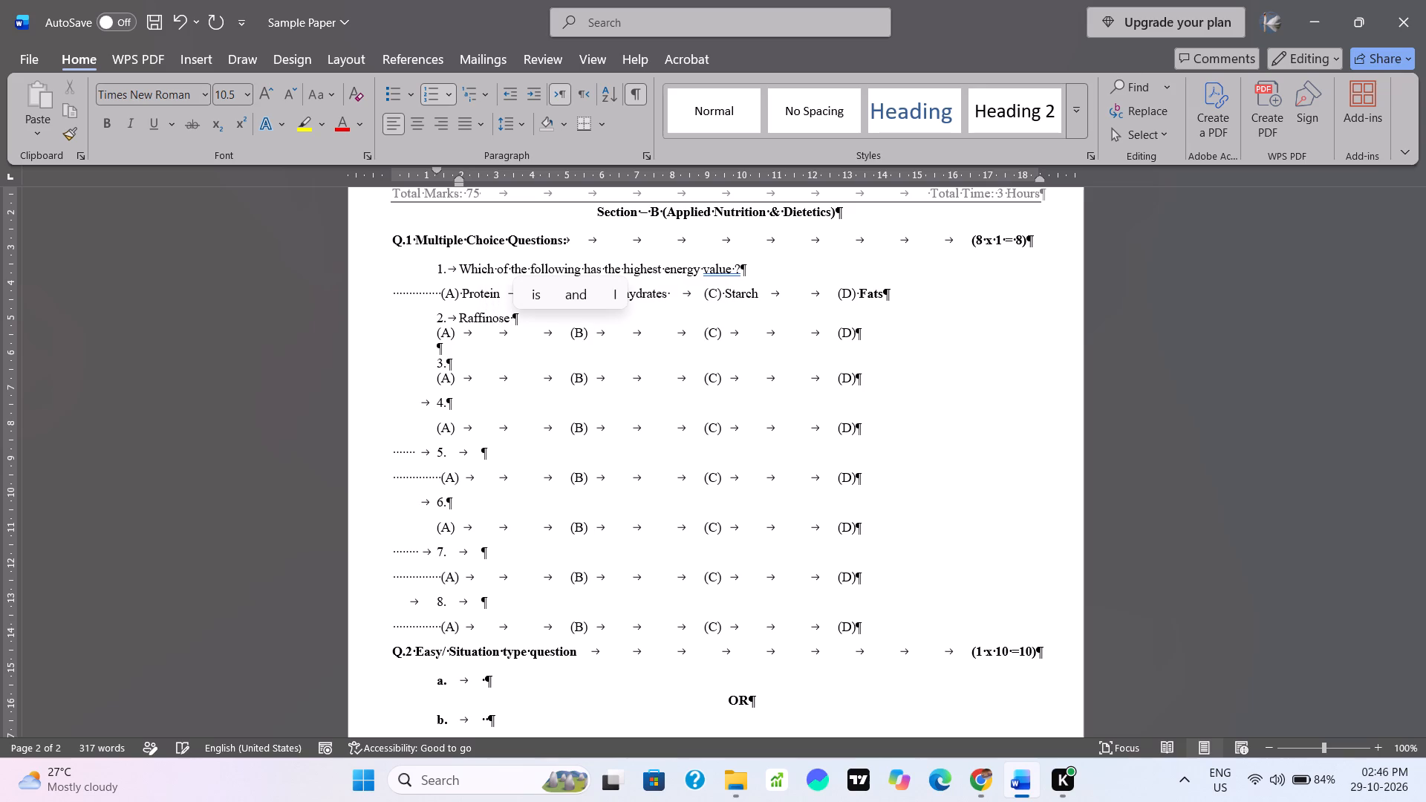
text(is an example)
key(space)
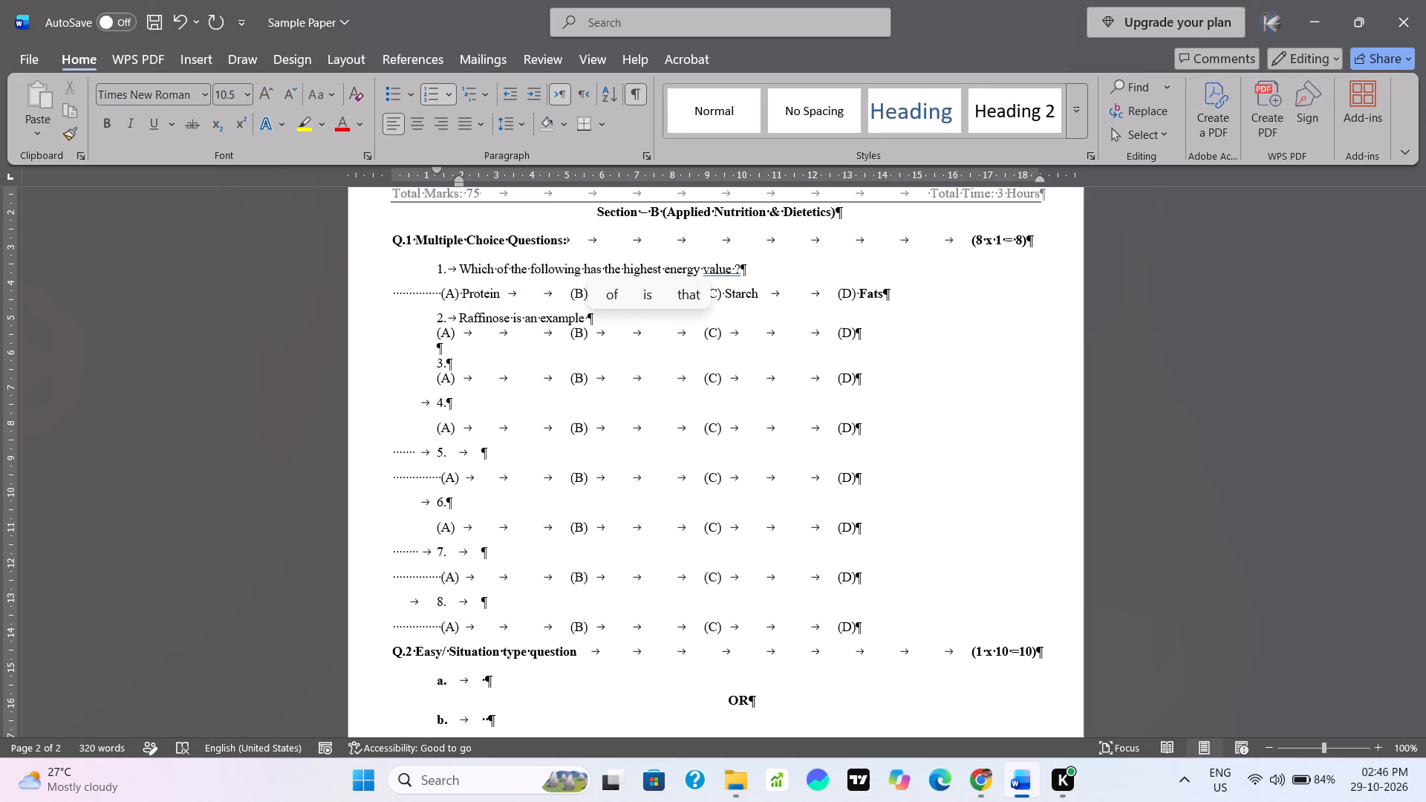
text(of)
key(space)
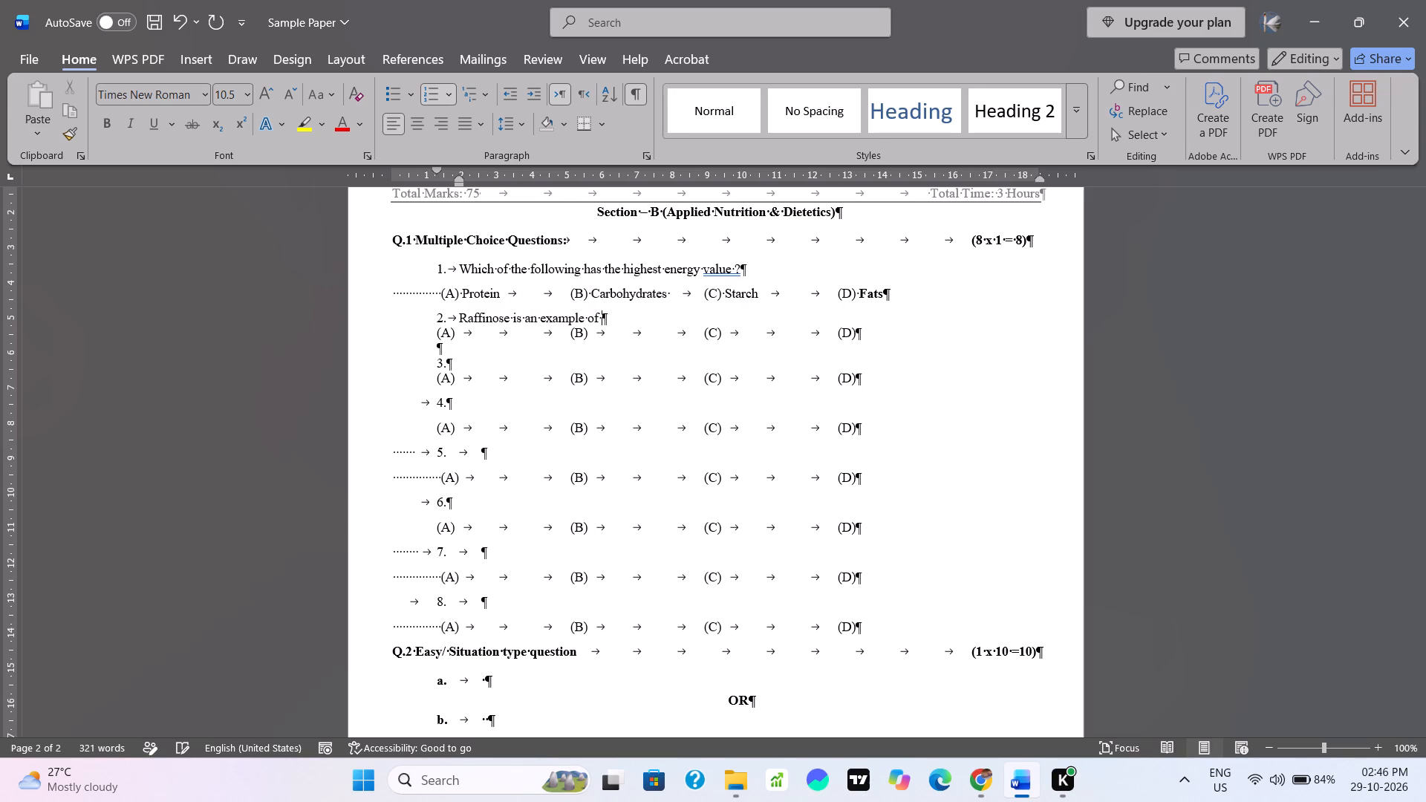
key(a)
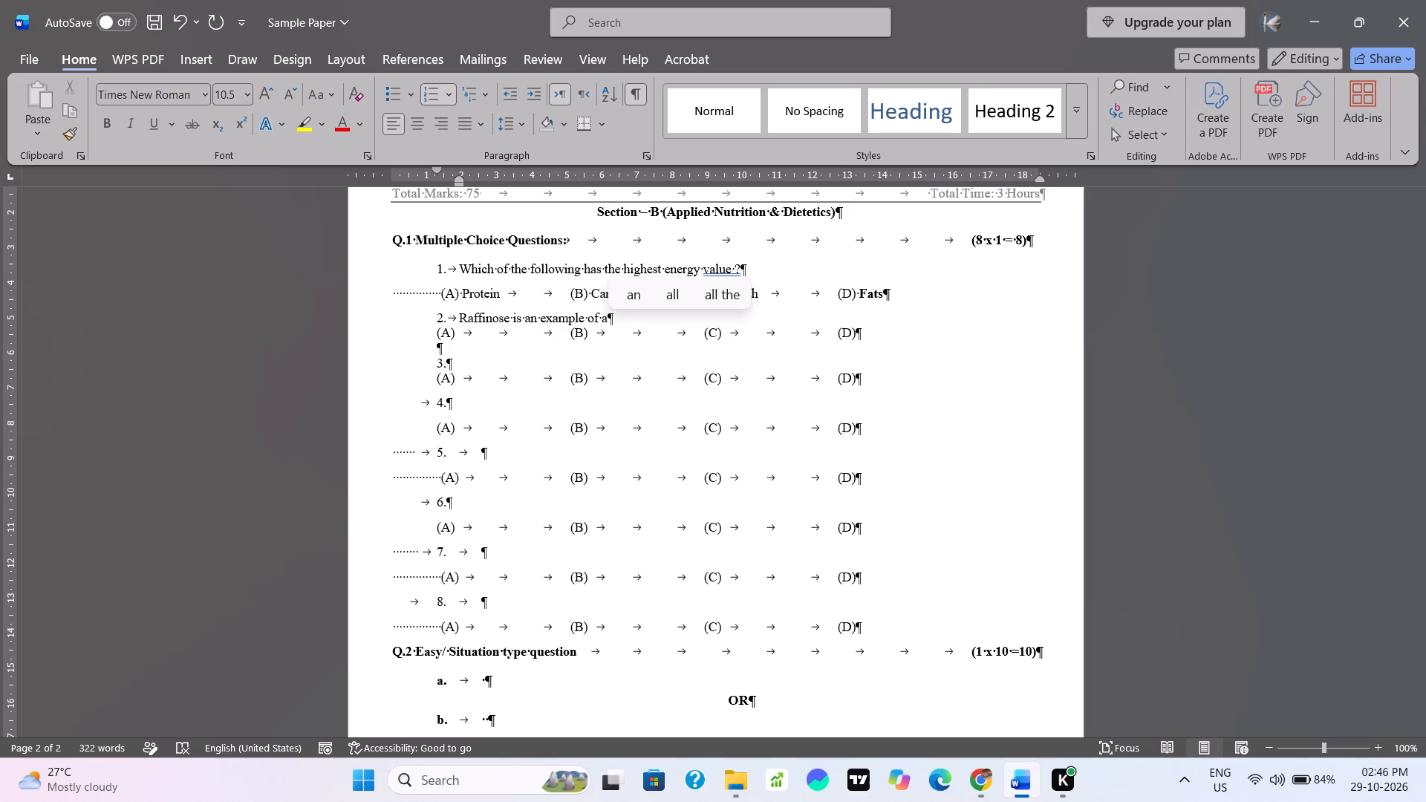
text(.....)
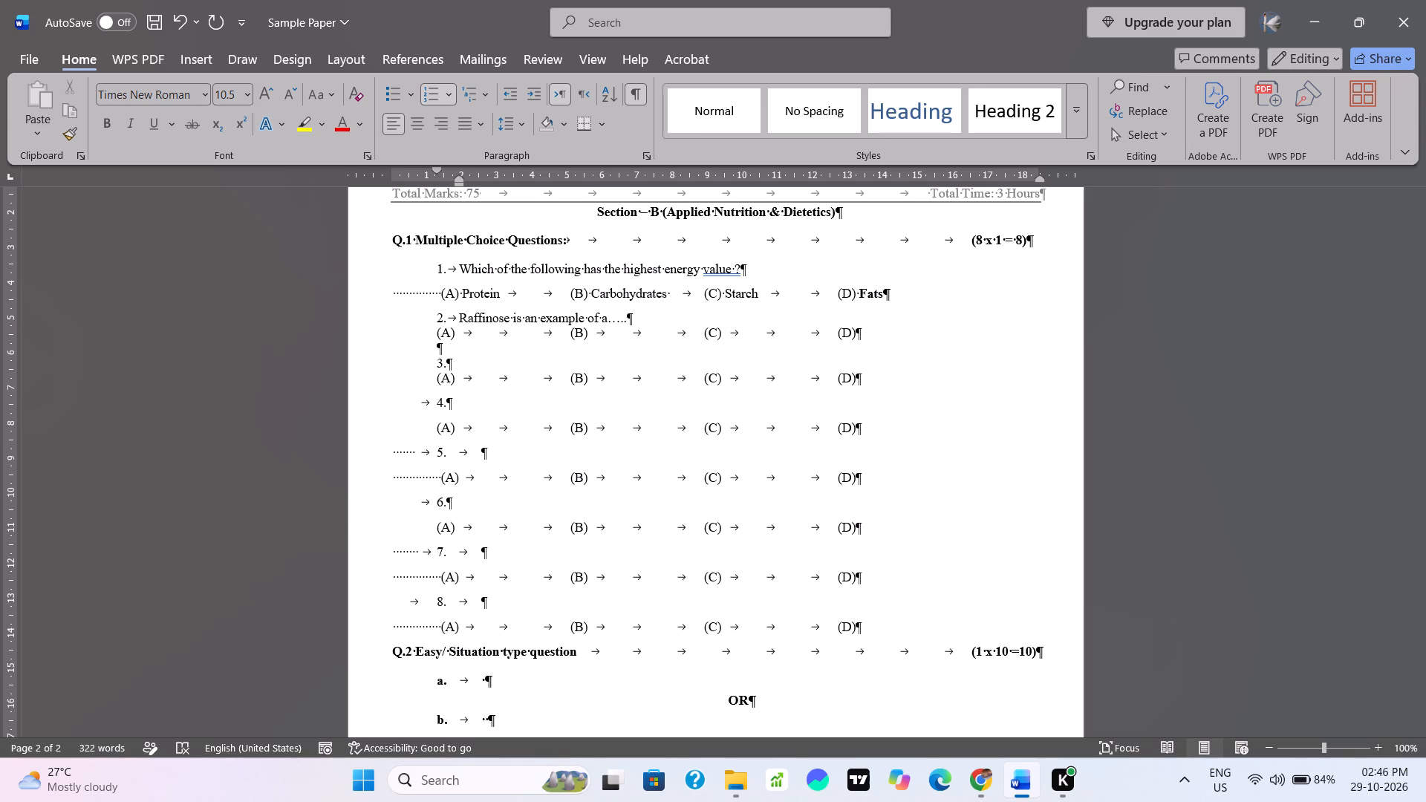
Enter "Monosaccharide" as option (A) of item 2 and remove two following tabs to realign the remaining options.
click(468, 336)
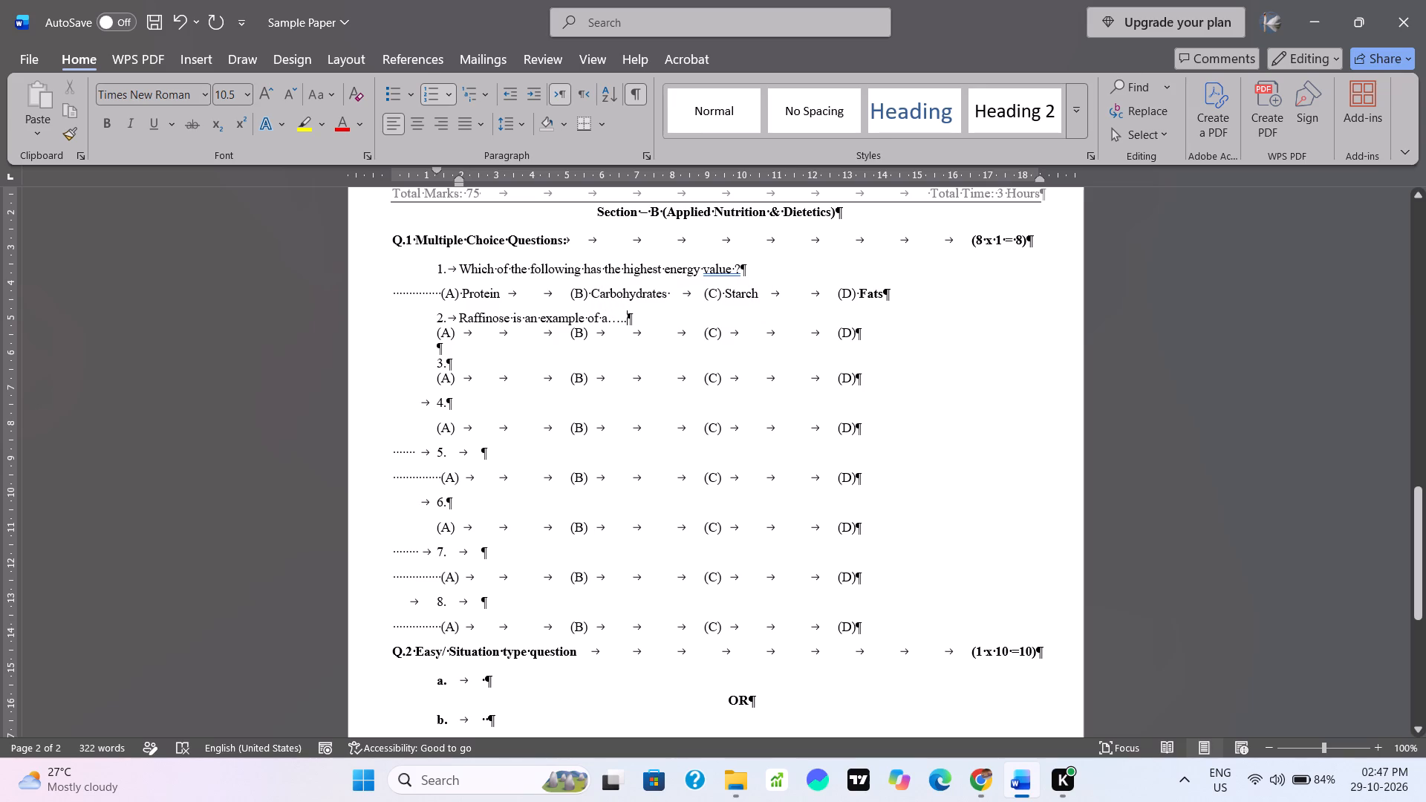
click(463, 334)
key(space)
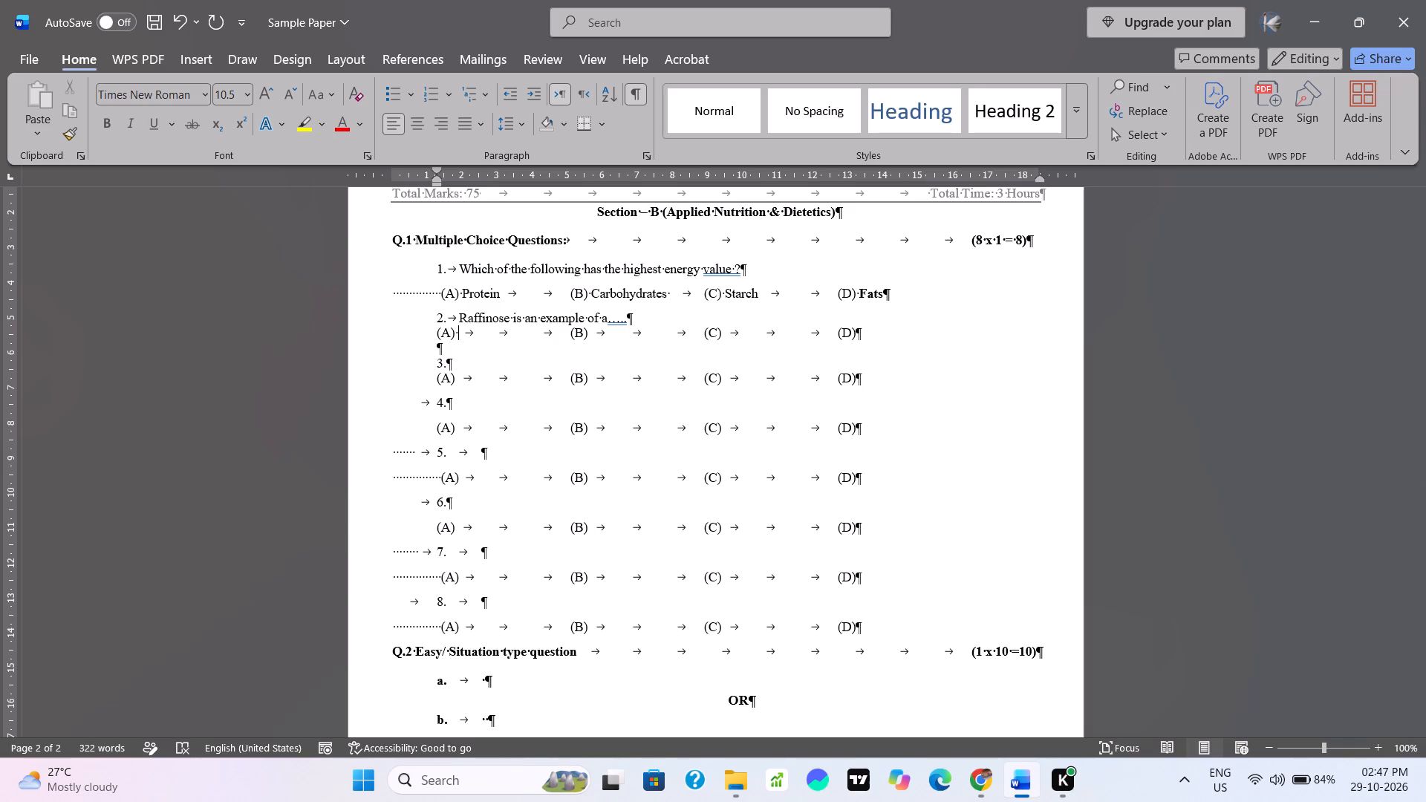
text(Mono)
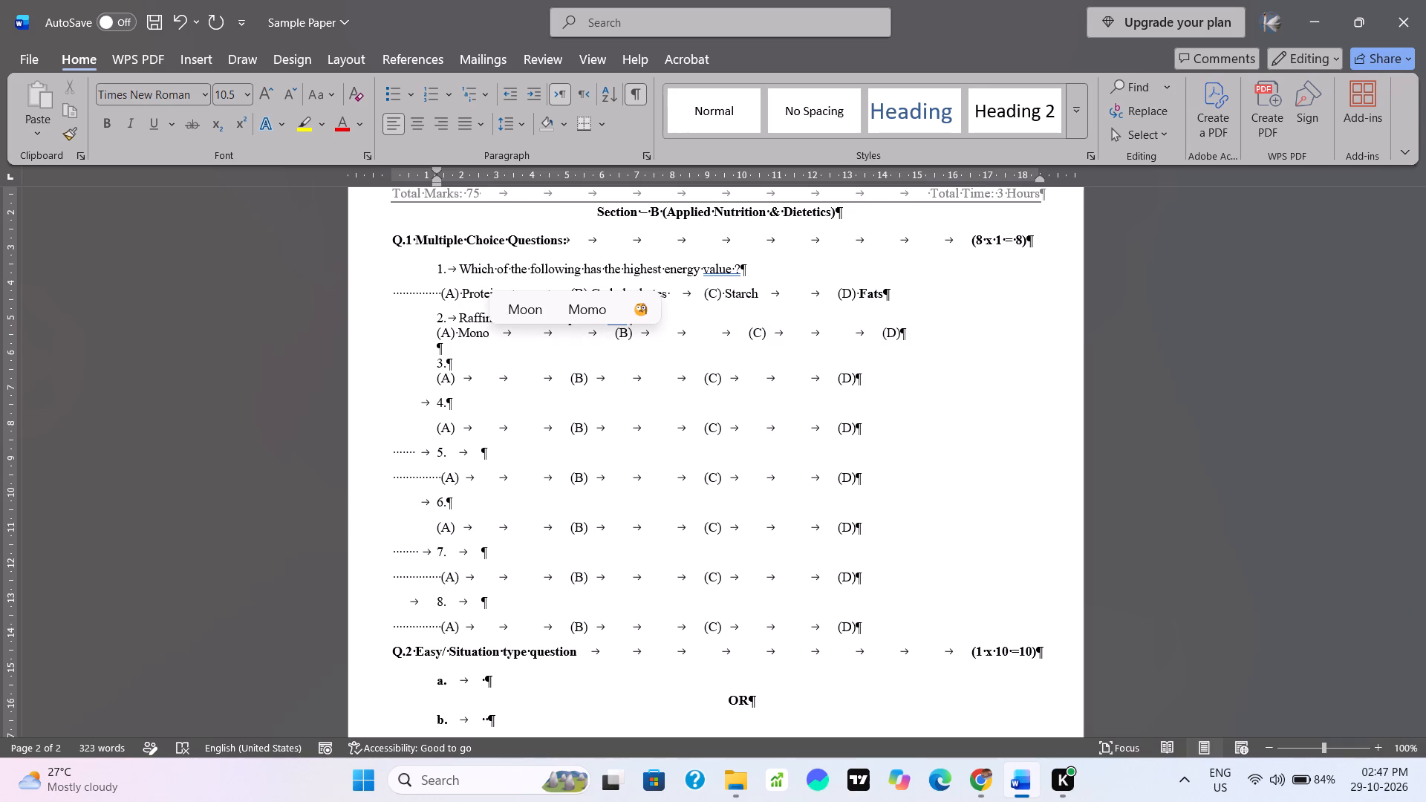
text(sa)
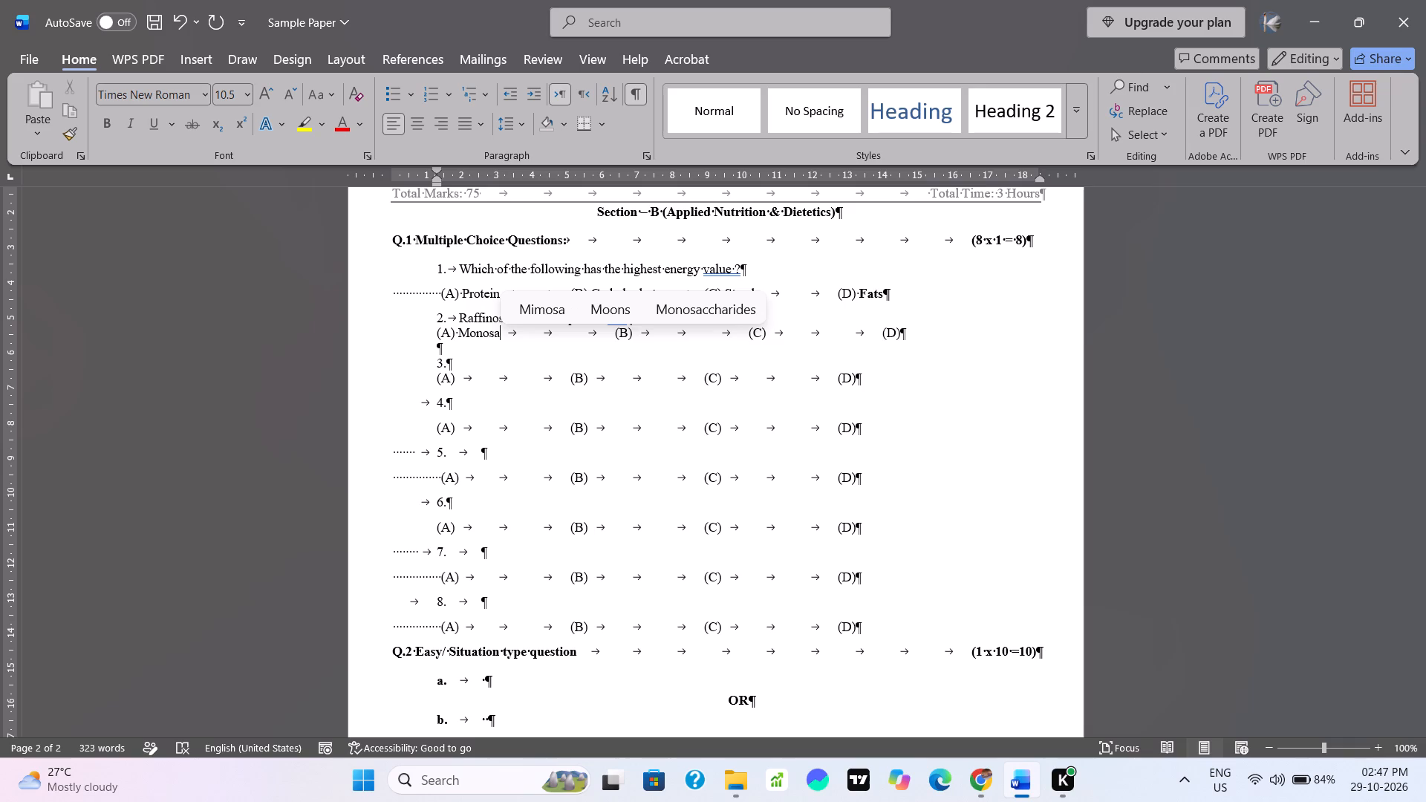
text(cc)
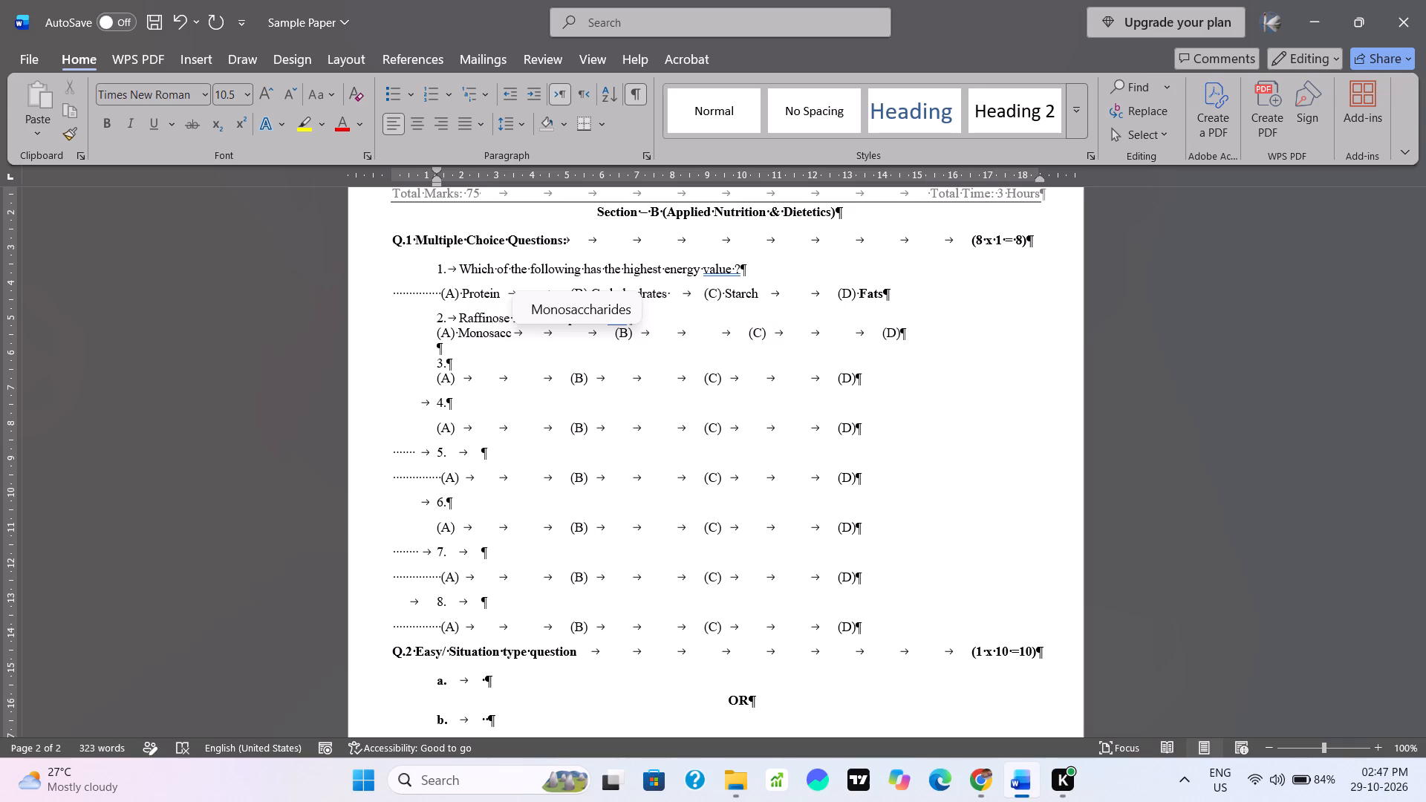
key(h)
text(ari)
text(de)
key(Delete)
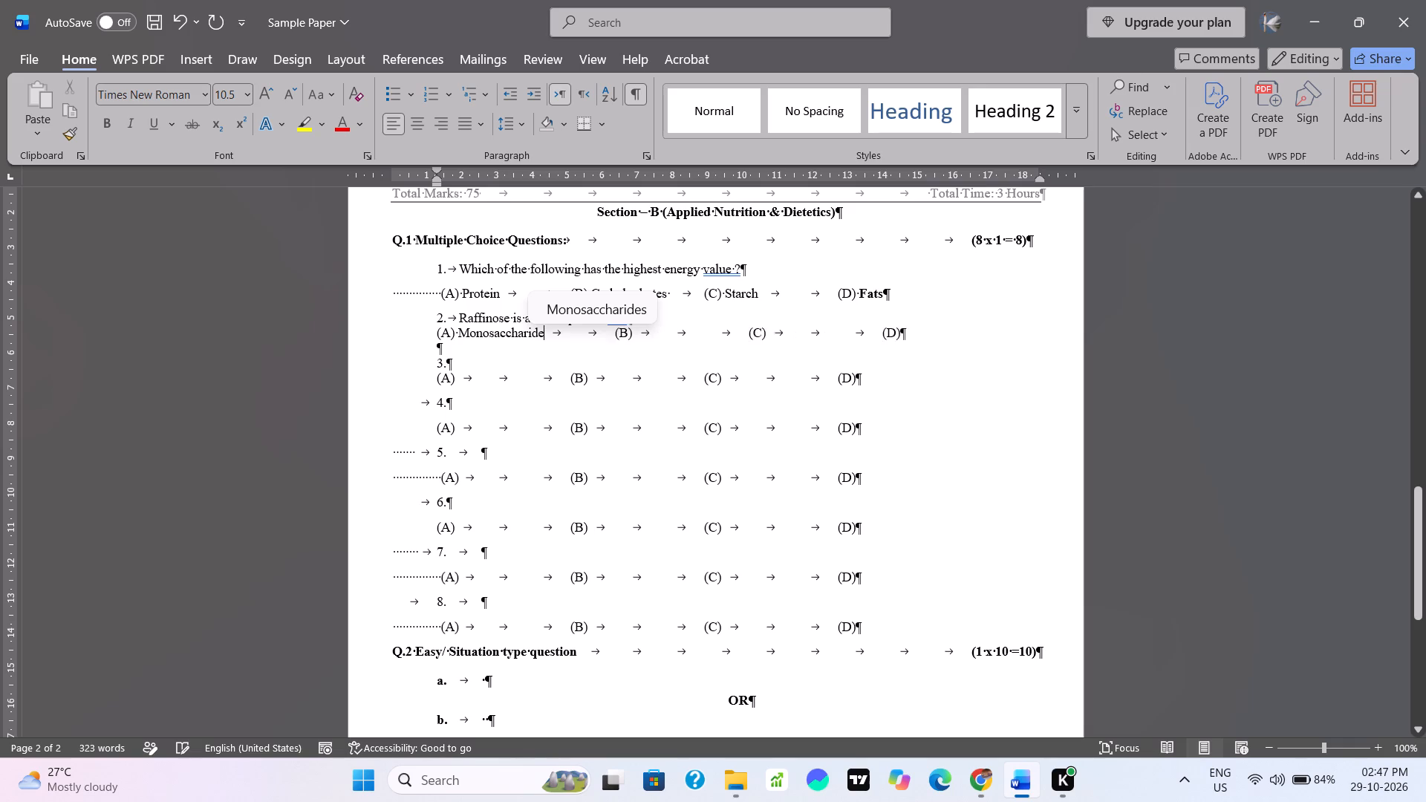
key(Delete)
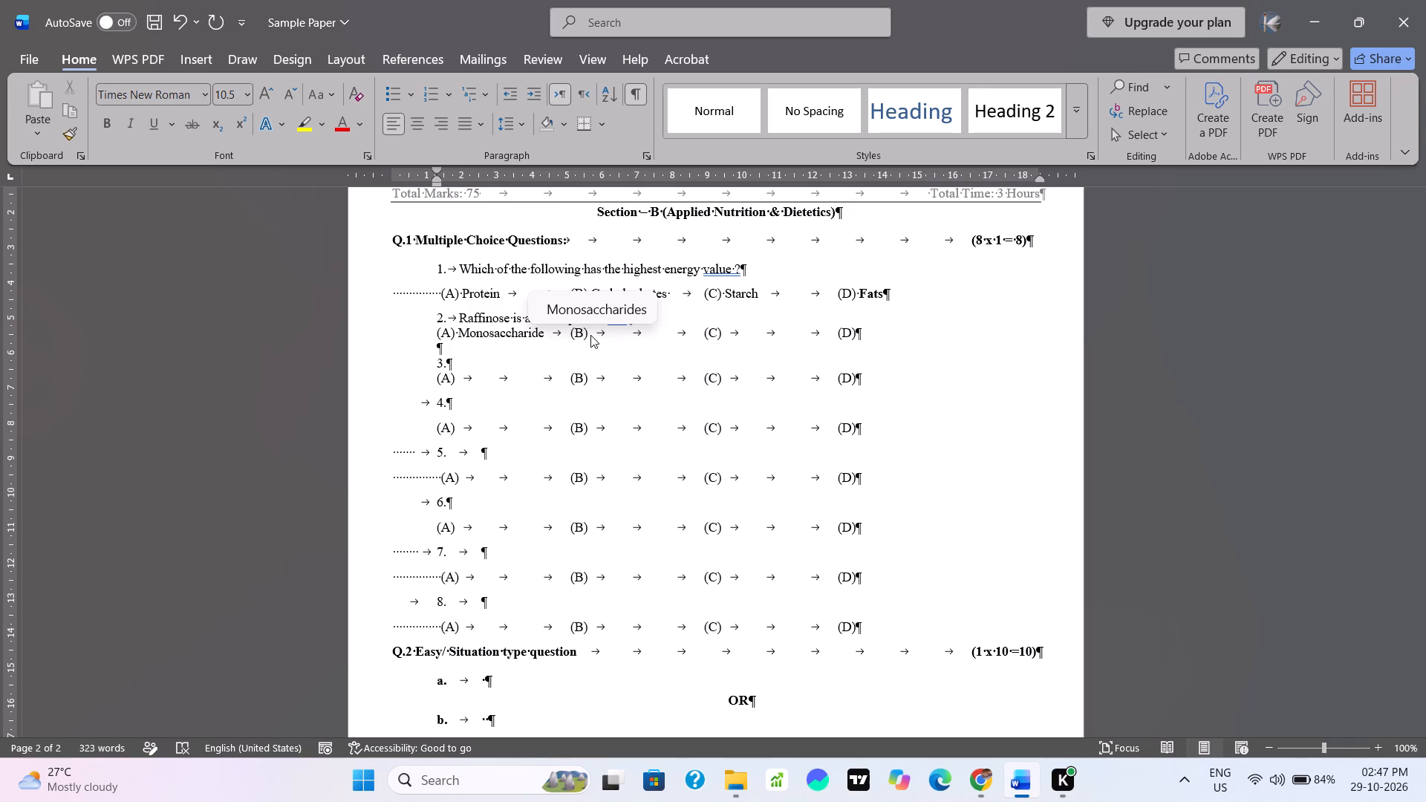
Enter "Disaccharide" as option (B) of item 2, reusing "saccharide" copied from option (A), and remove one following tab to realign option (C).
click(590, 335)
click(590, 335)
key(Right)
key(Right)
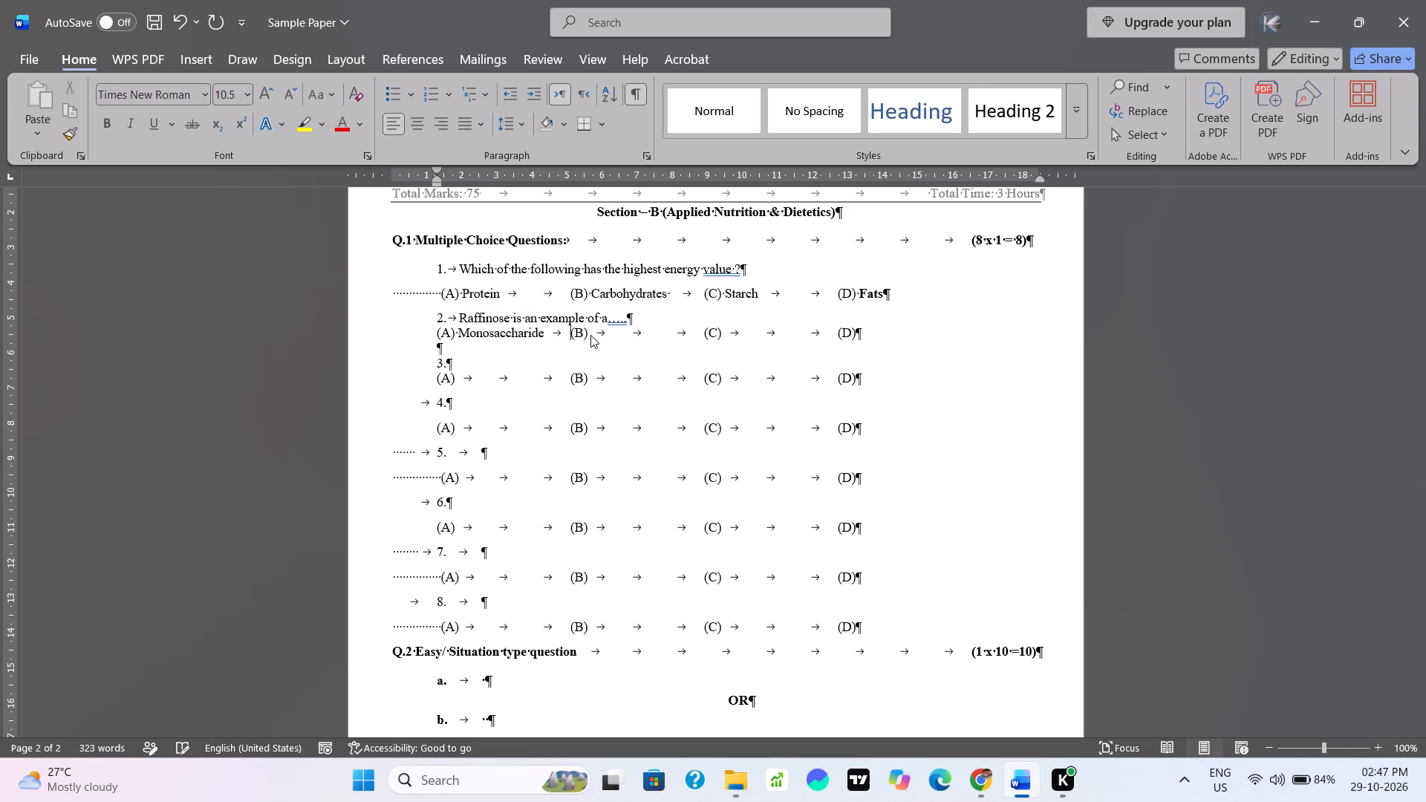
key(Right)
key(Right)
key(space)
drag(490, 335, 492, 335)
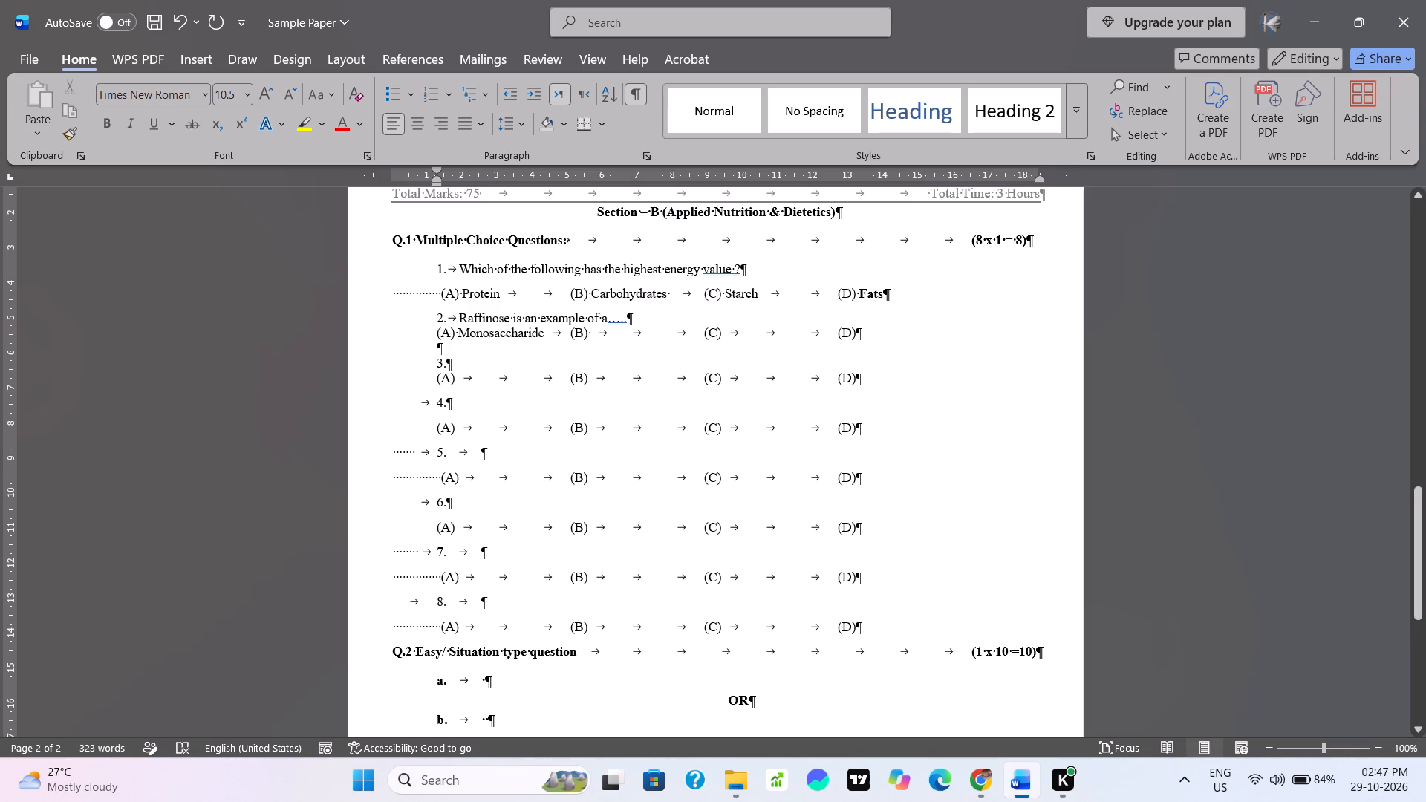
drag(492, 335, 543, 335)
key(ctrl+c)
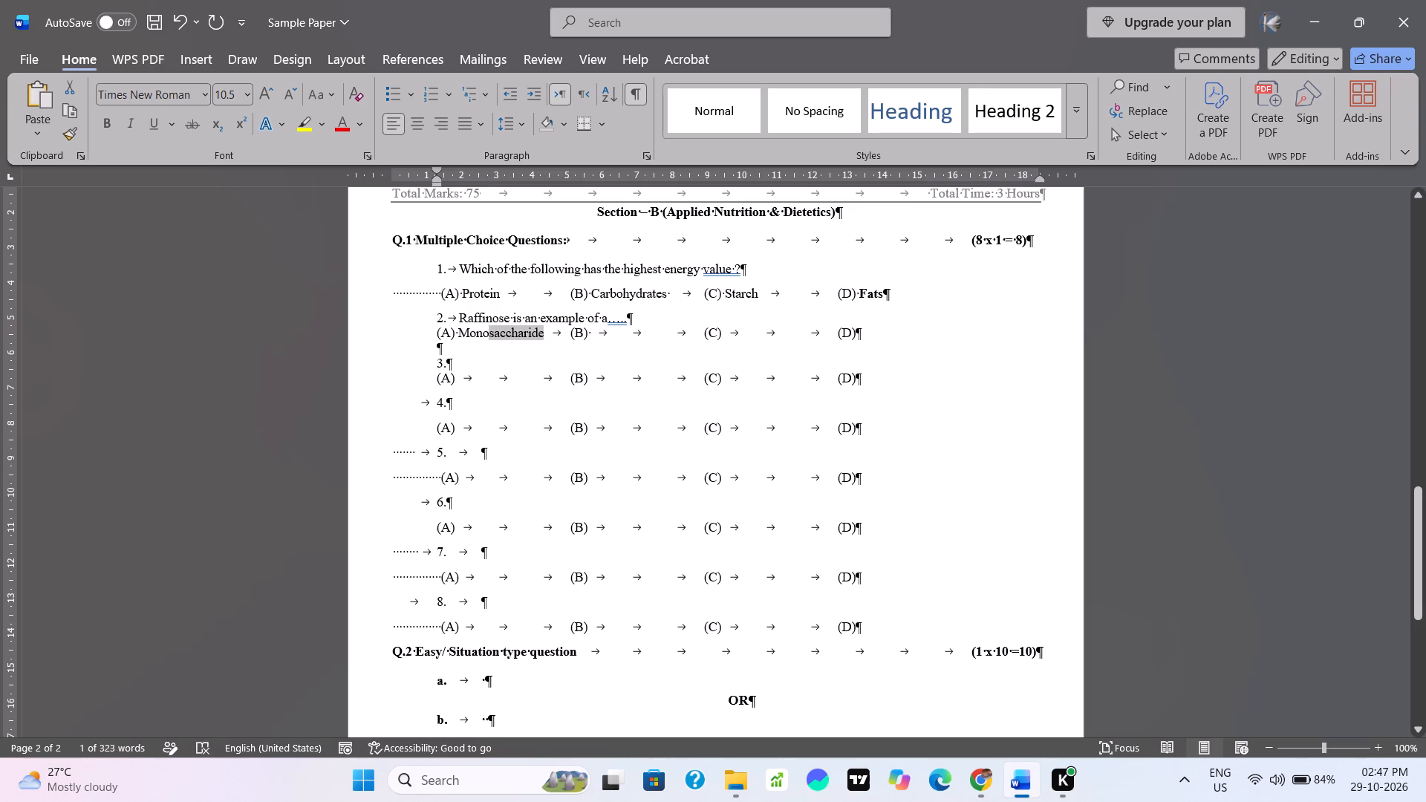
click(589, 335)
key(Right)
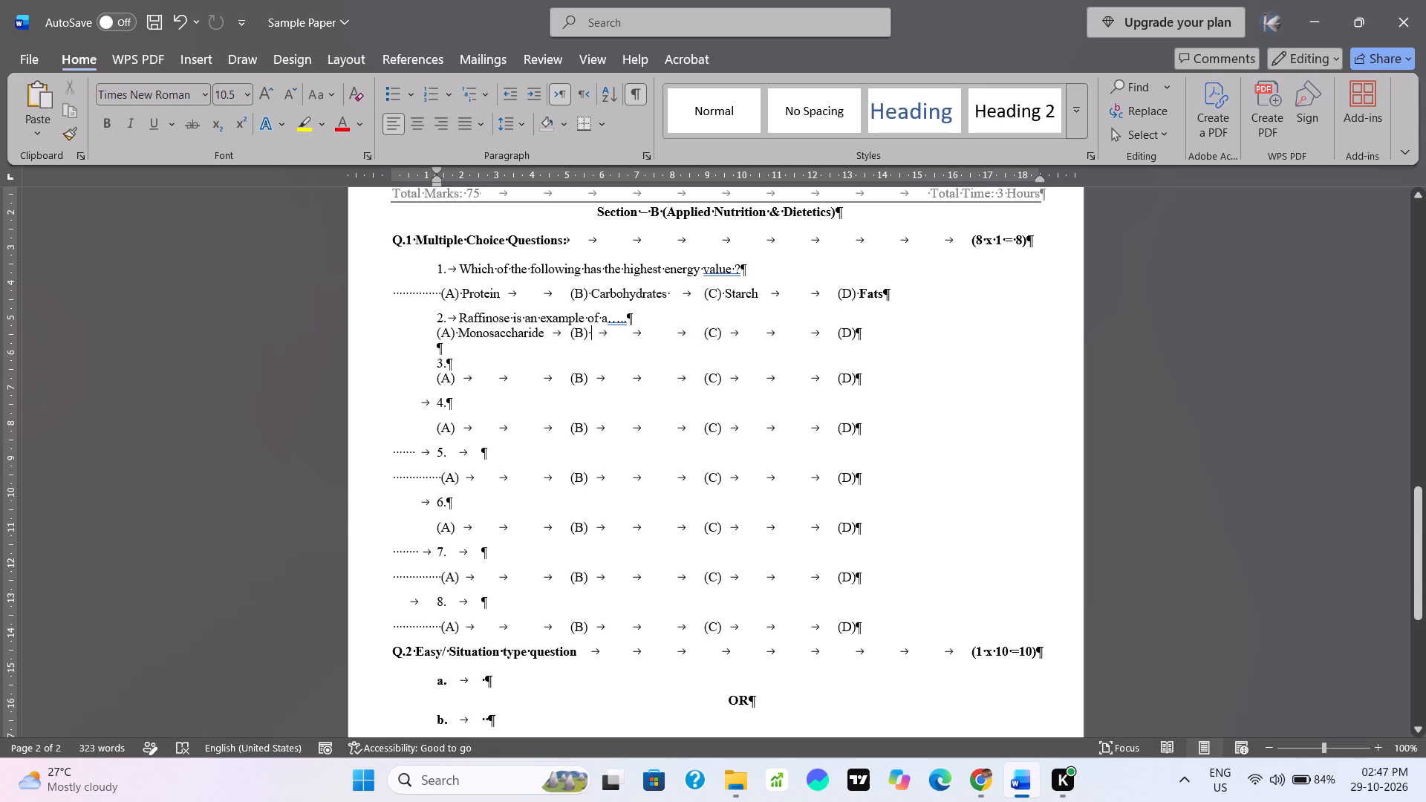
text(Di)
key(ctrl+v)
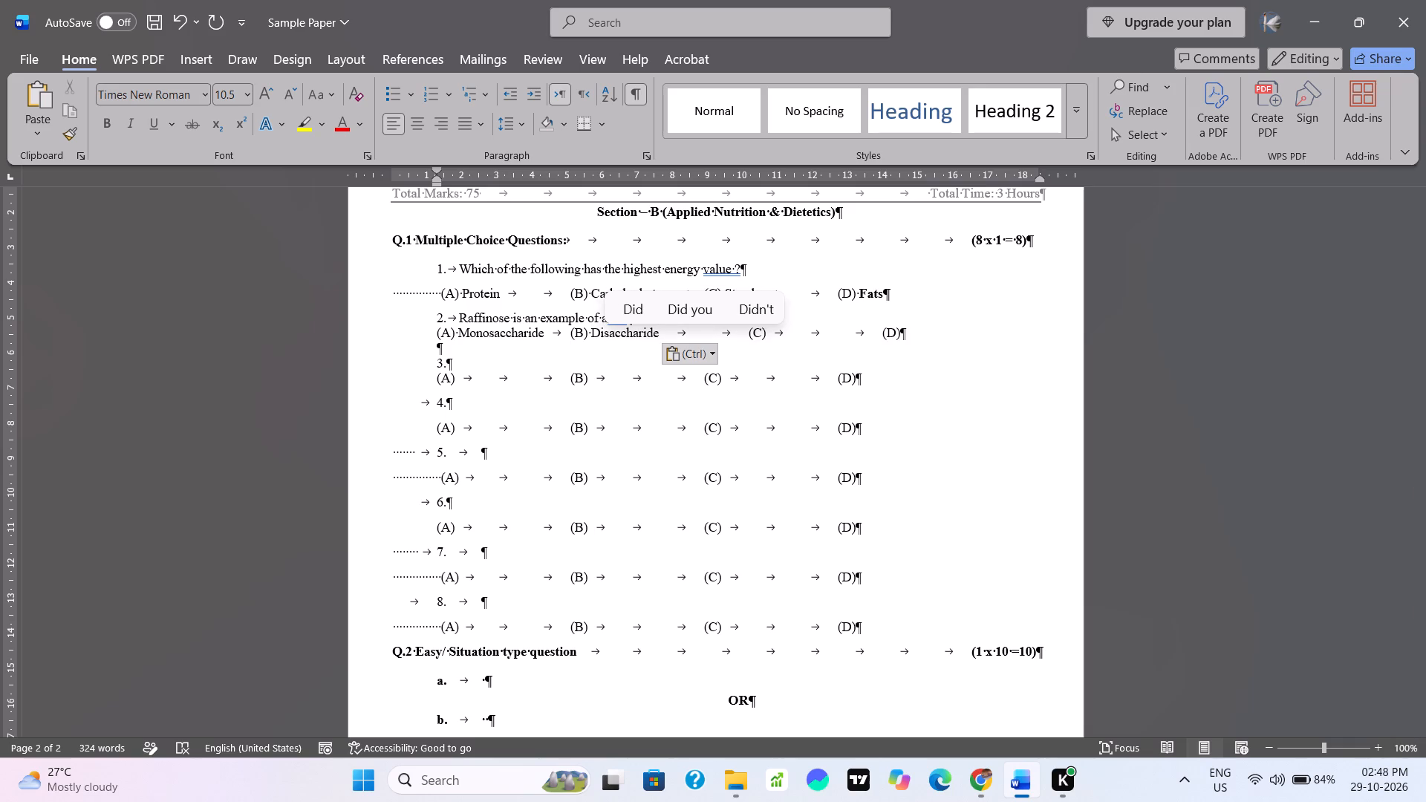
key(Delete)
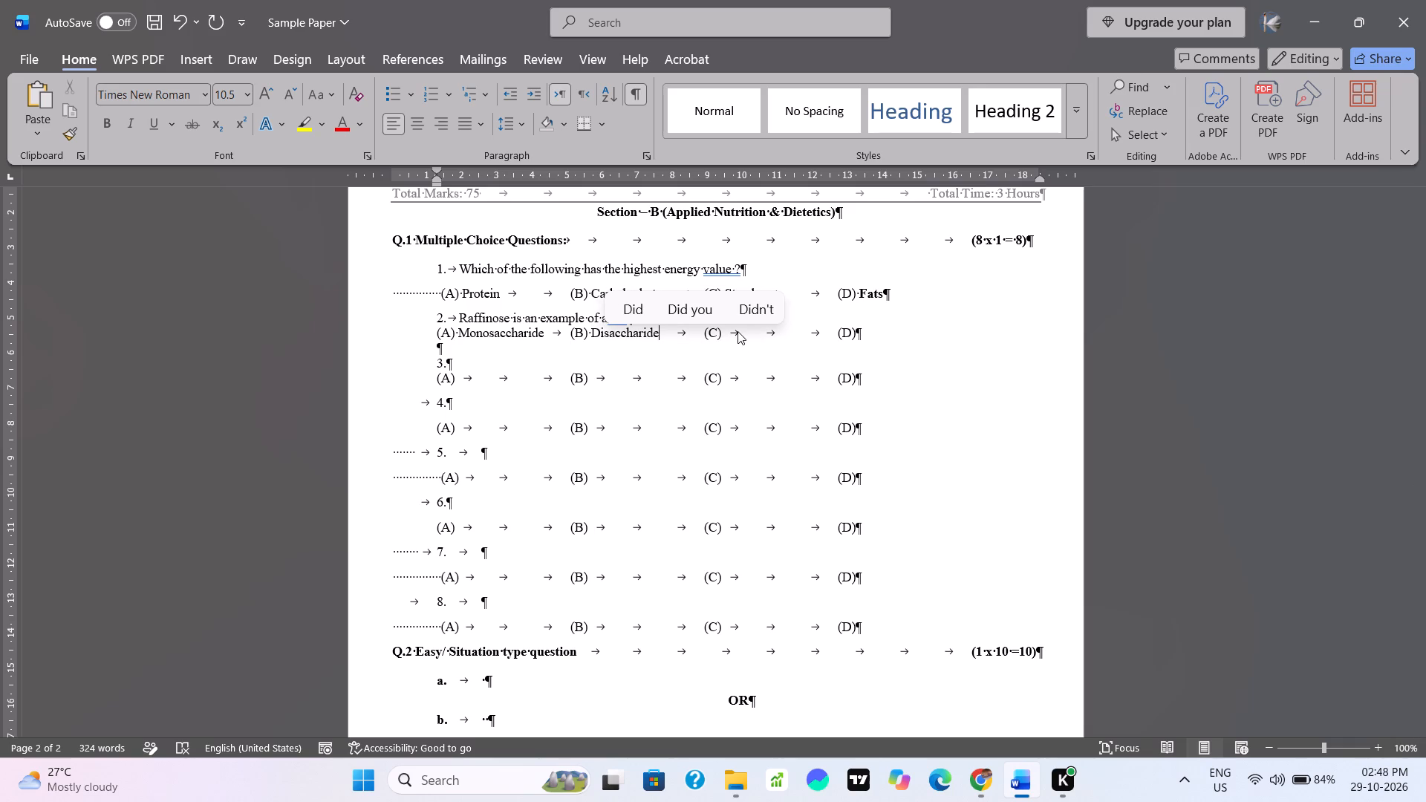
Enter "Trisaccharide" as option (C) of item 2, reusing the copied "saccharide", and remove two following tabs to realign option (D).
key(Right)
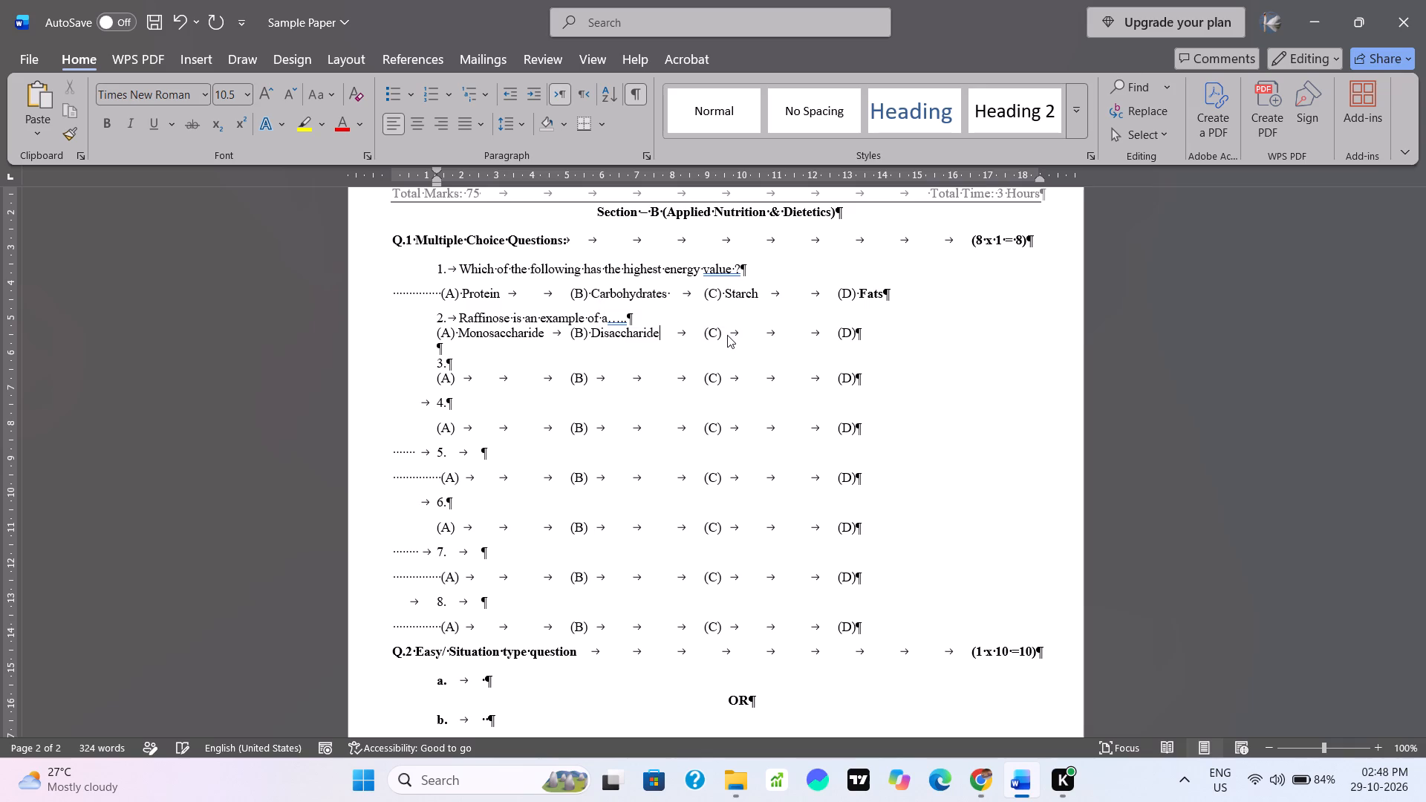
key(Right)
key(Right)
key(Right)
key(Right)
key(space)
text(Tri)
key(ctrl+v)
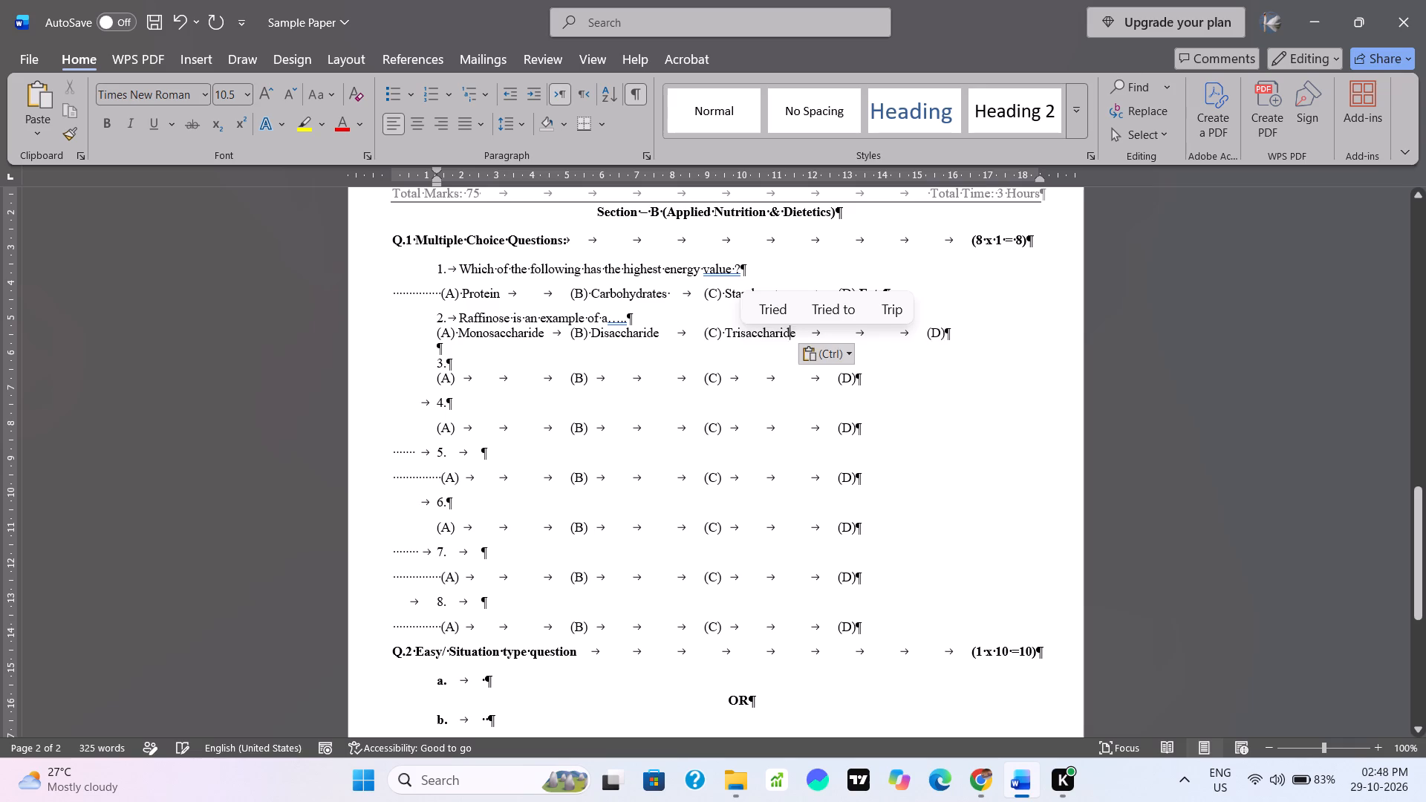
key(Delete)
key(Delete)
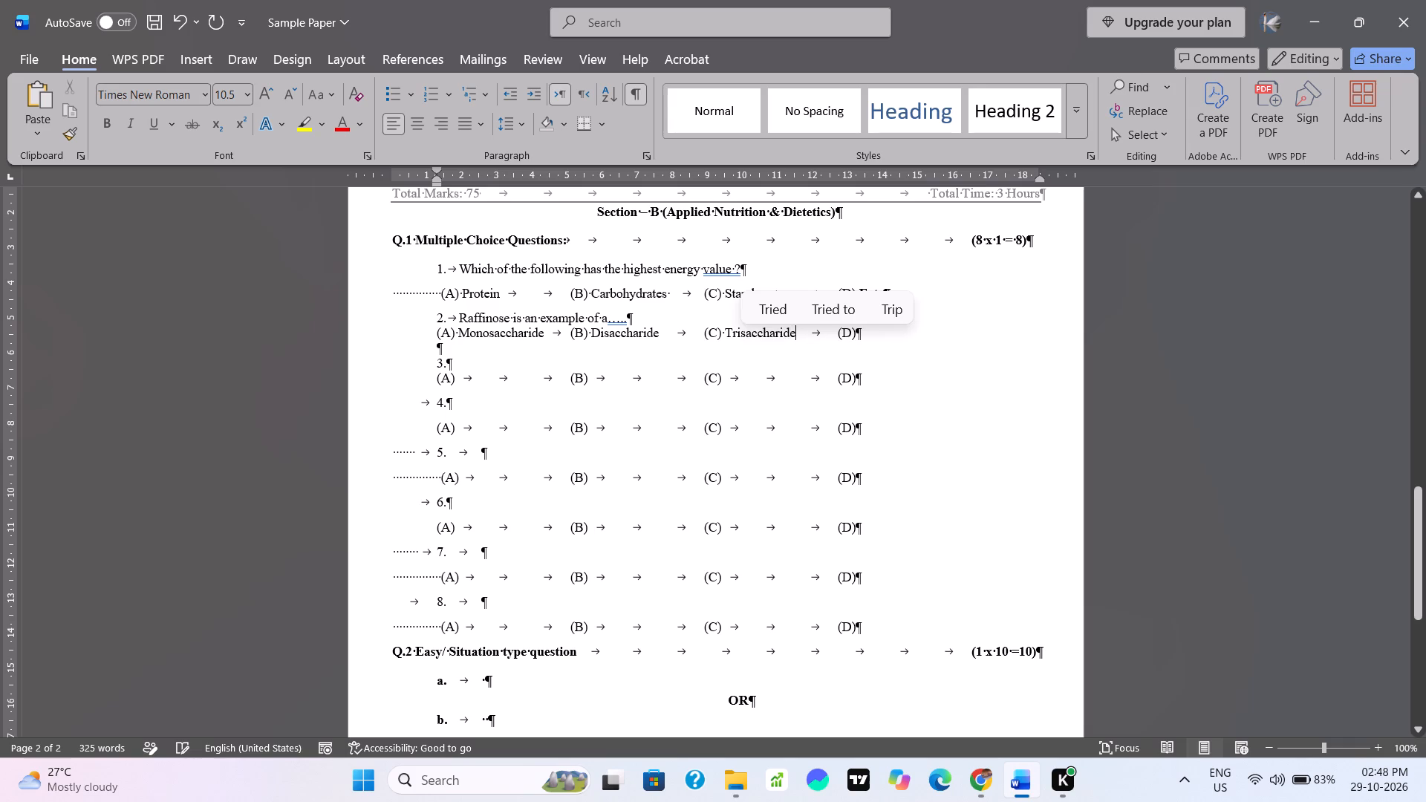
Enter "Tetrasaccharide" as option (D) of item 2, reusing the copied "saccharide".
key(Right)
key(Right)
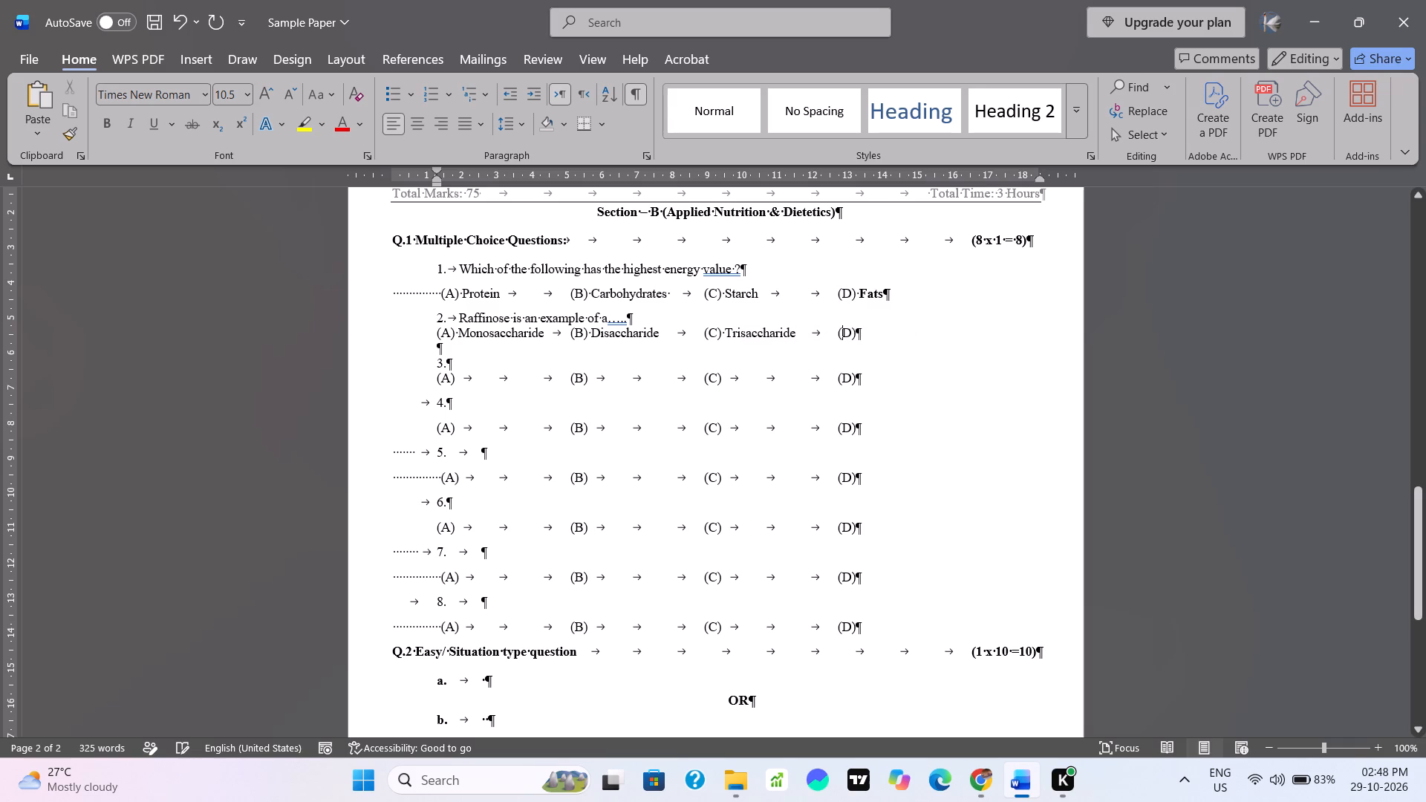
key(Right)
key(Right)
key(space)
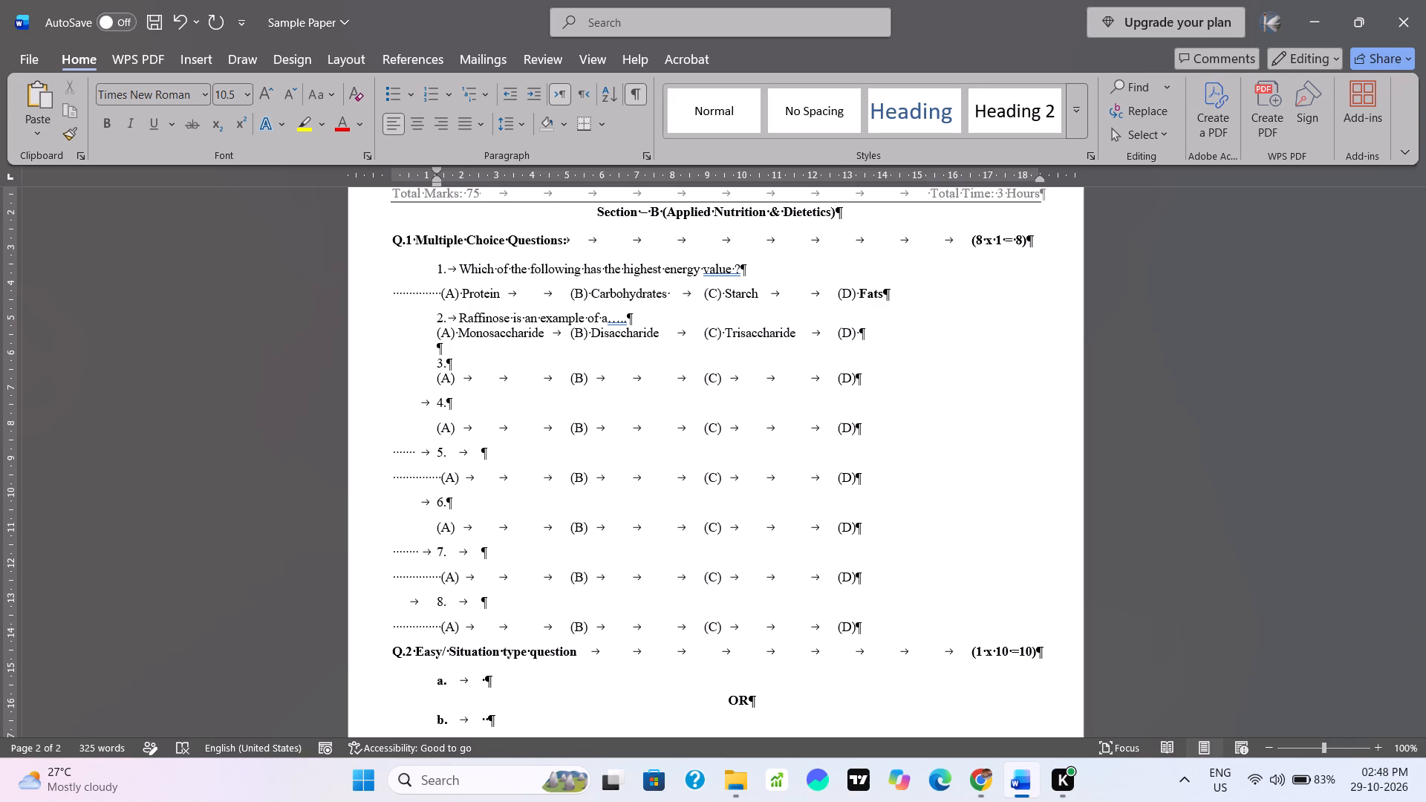
text(Tetra)
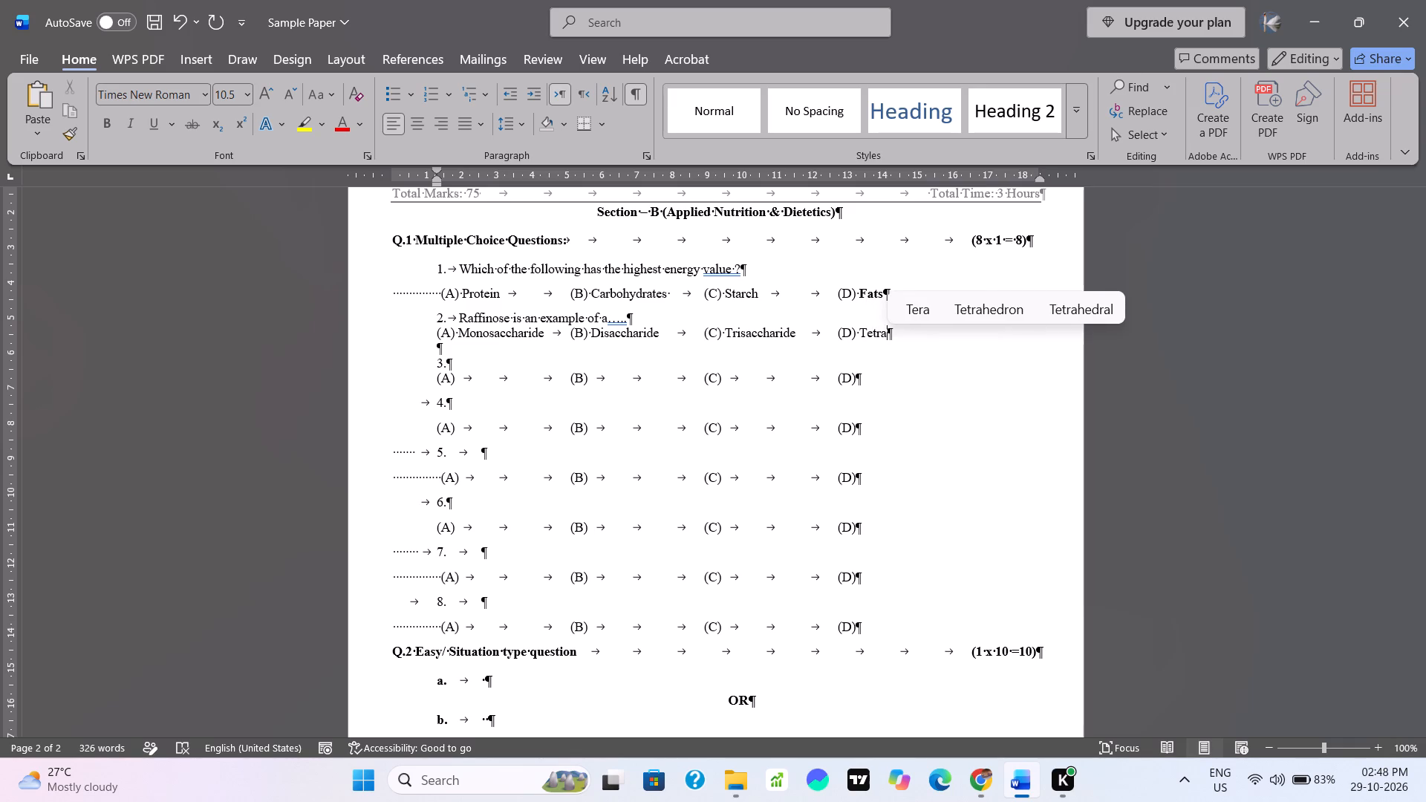
key(ctrl+v)
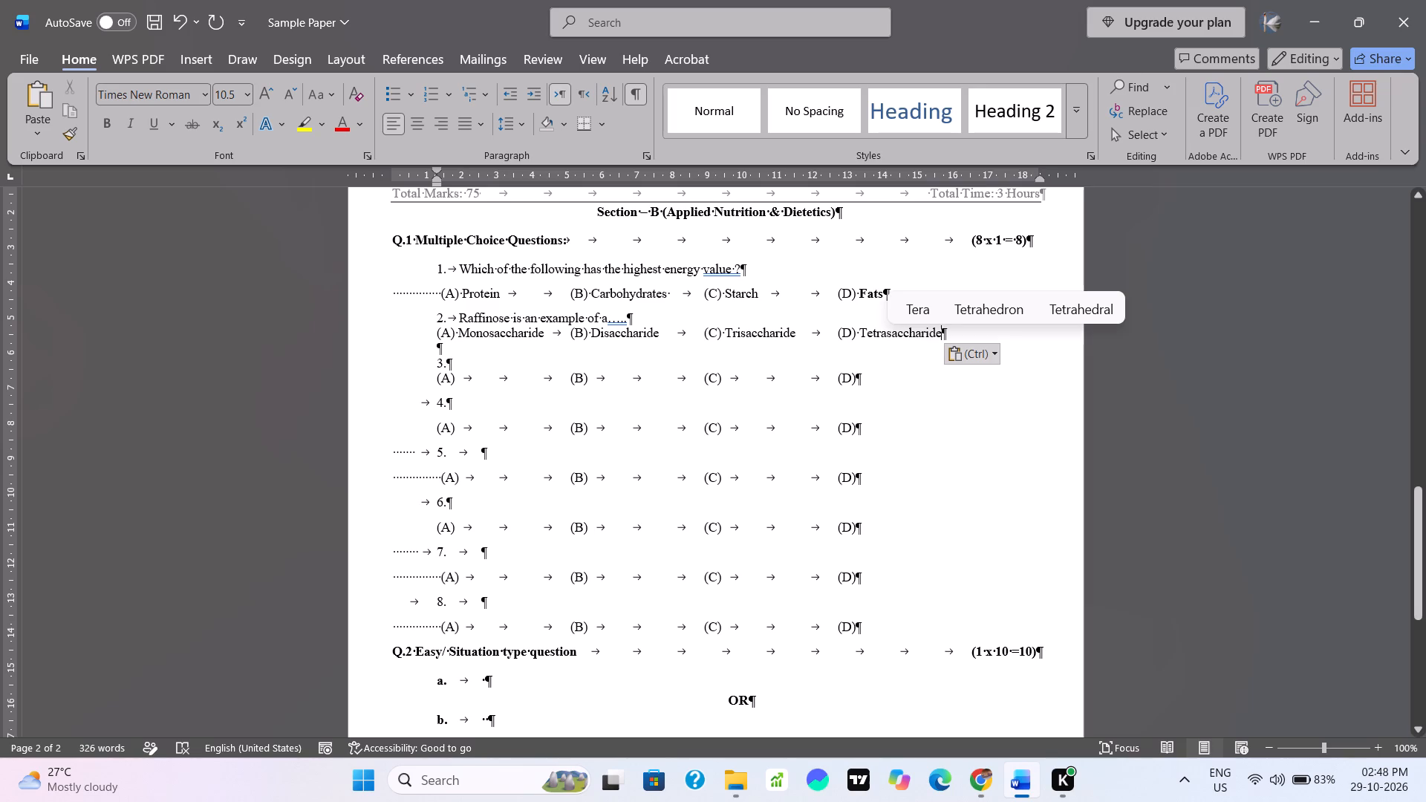
Make the word "Trisaccharide" in option (C) of item 2 bold to mark it as the answer.
click(467, 360)
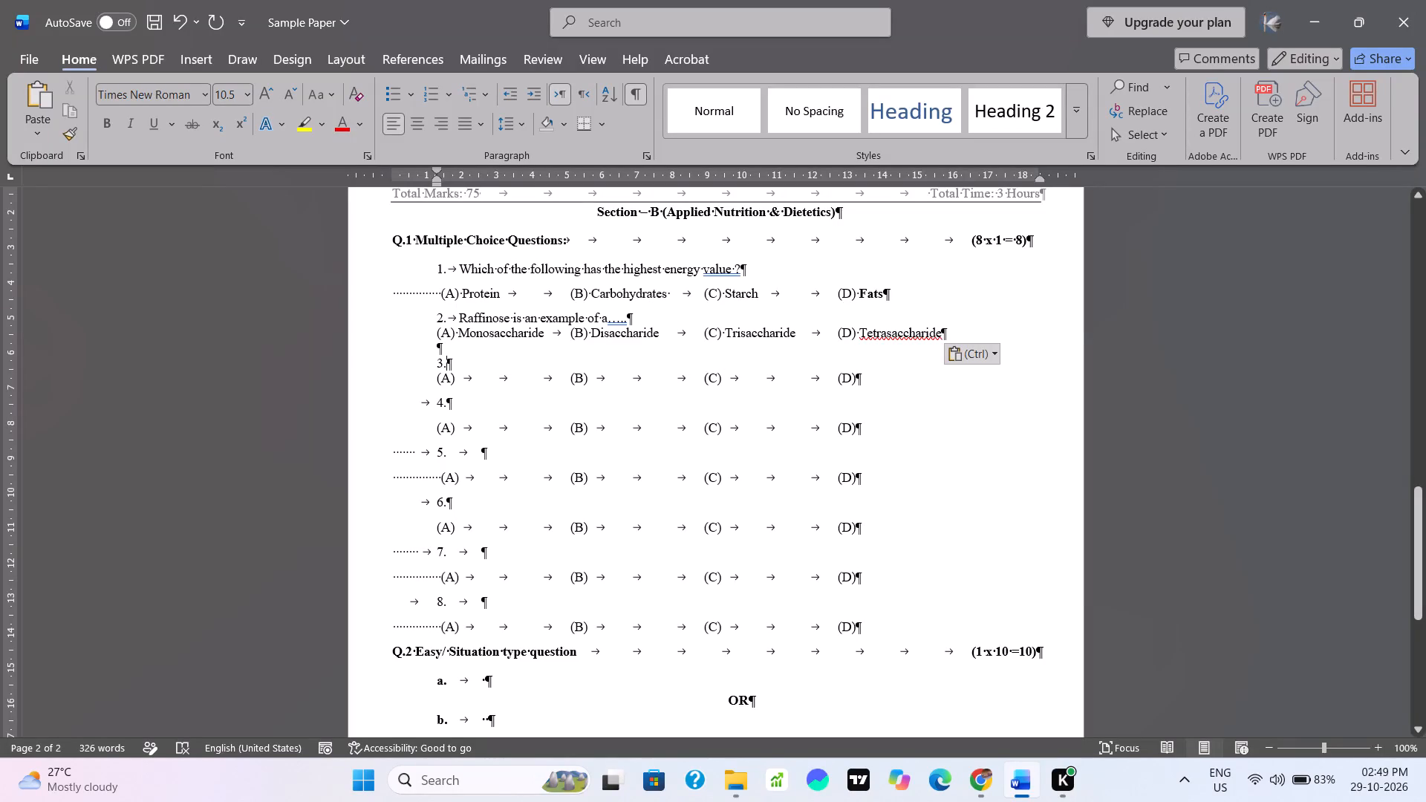
drag(722, 334, 787, 337)
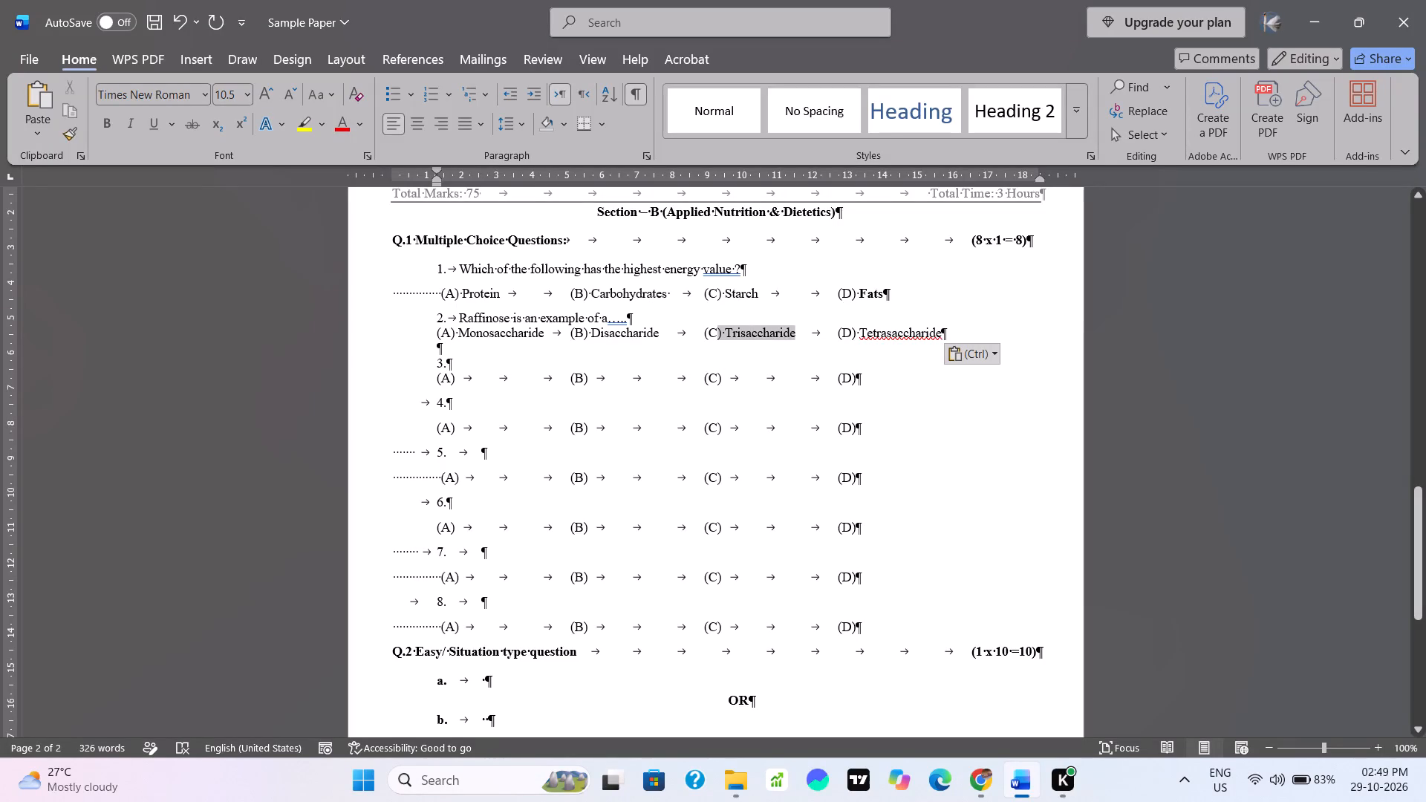
drag(787, 337, 788, 337)
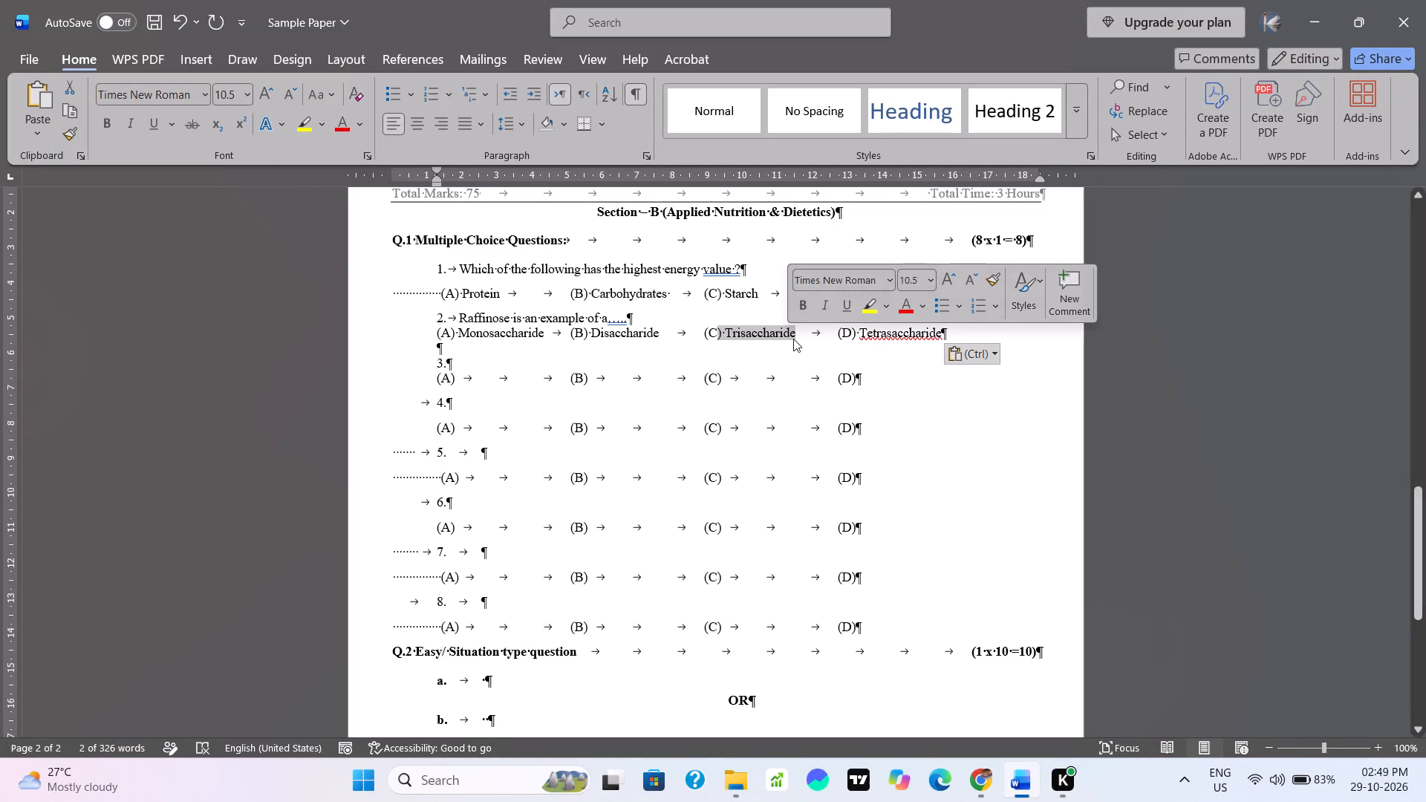
click(793, 339)
drag(796, 336, 734, 334)
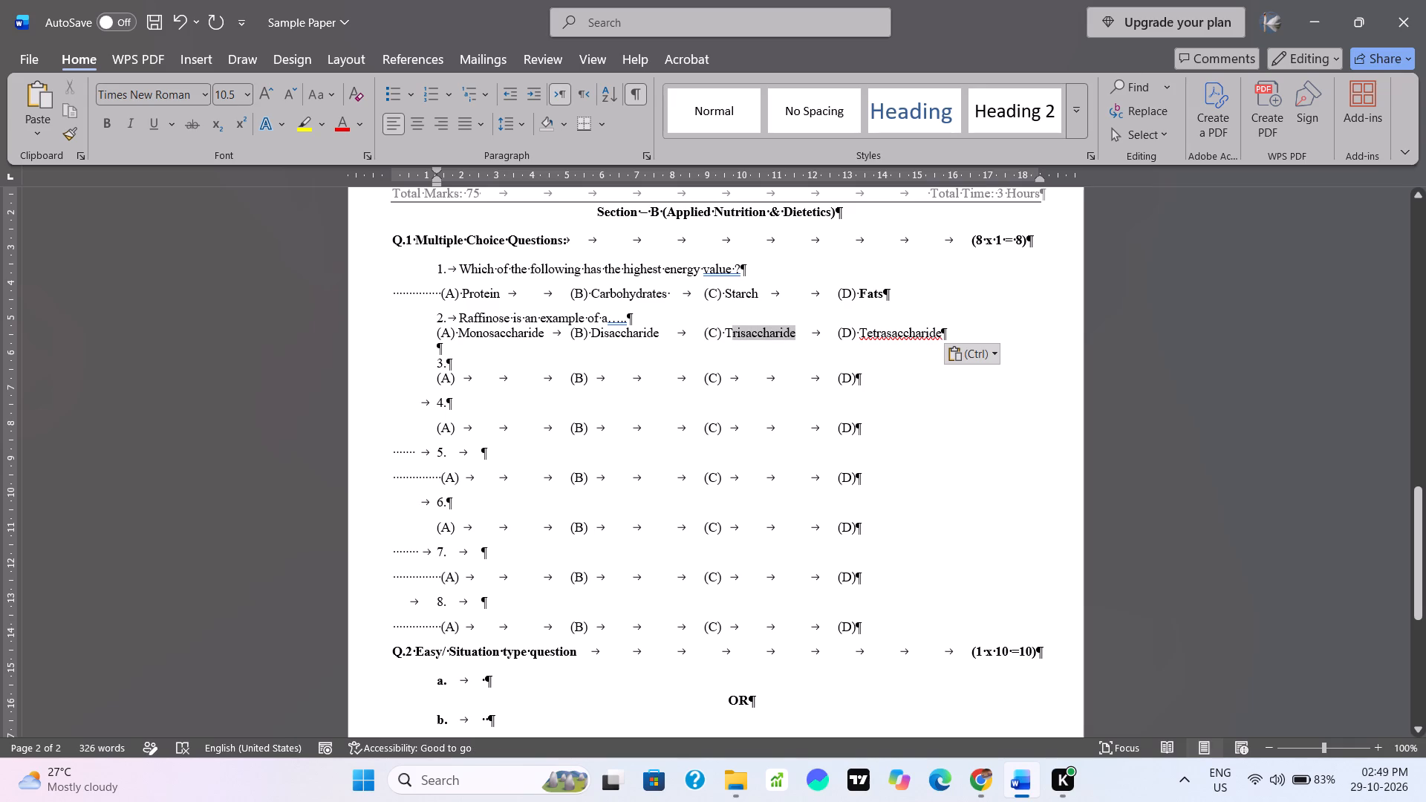
drag(734, 334, 726, 333)
key(ctrl+b)
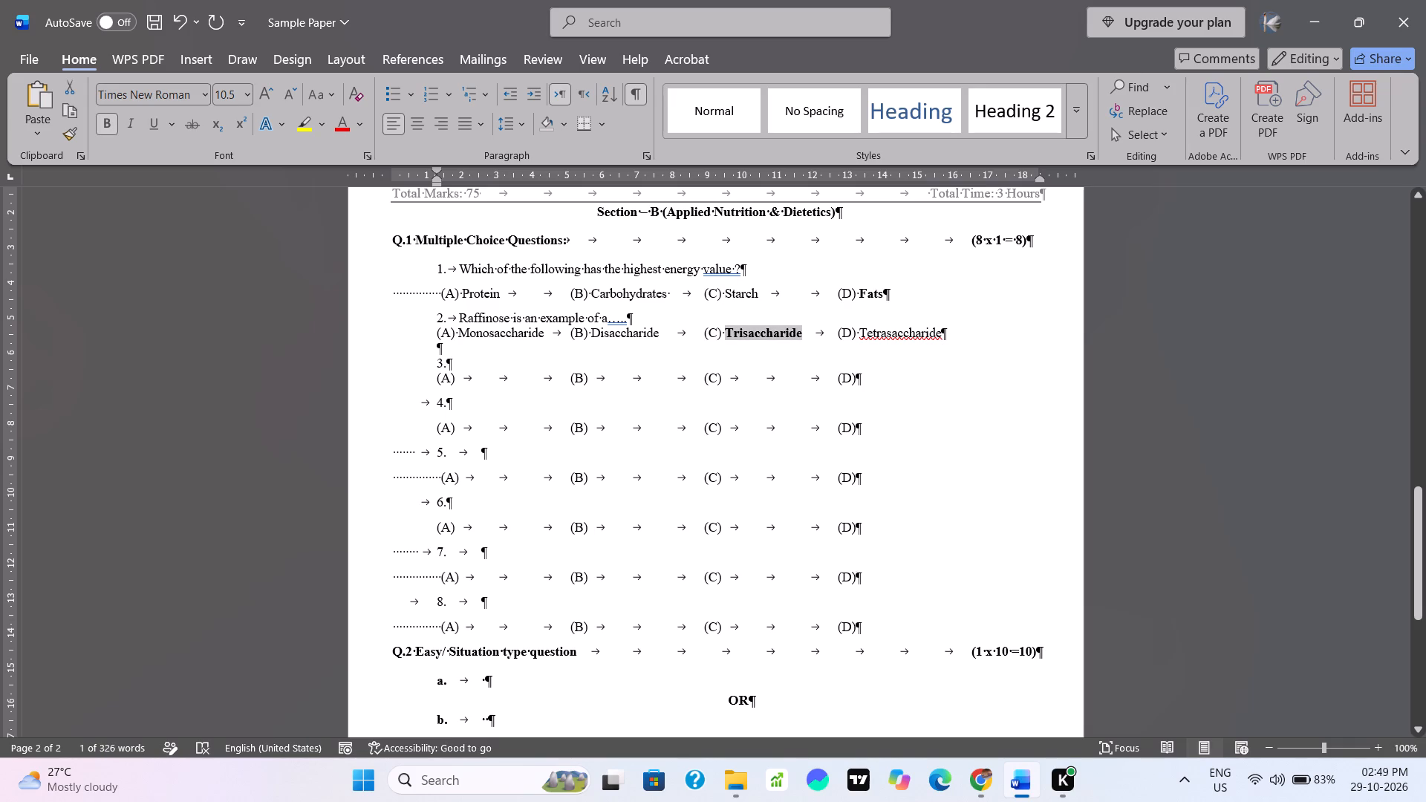
Insert three spaces after the number "3." to set the gap before item 3's question text.
click(457, 364)
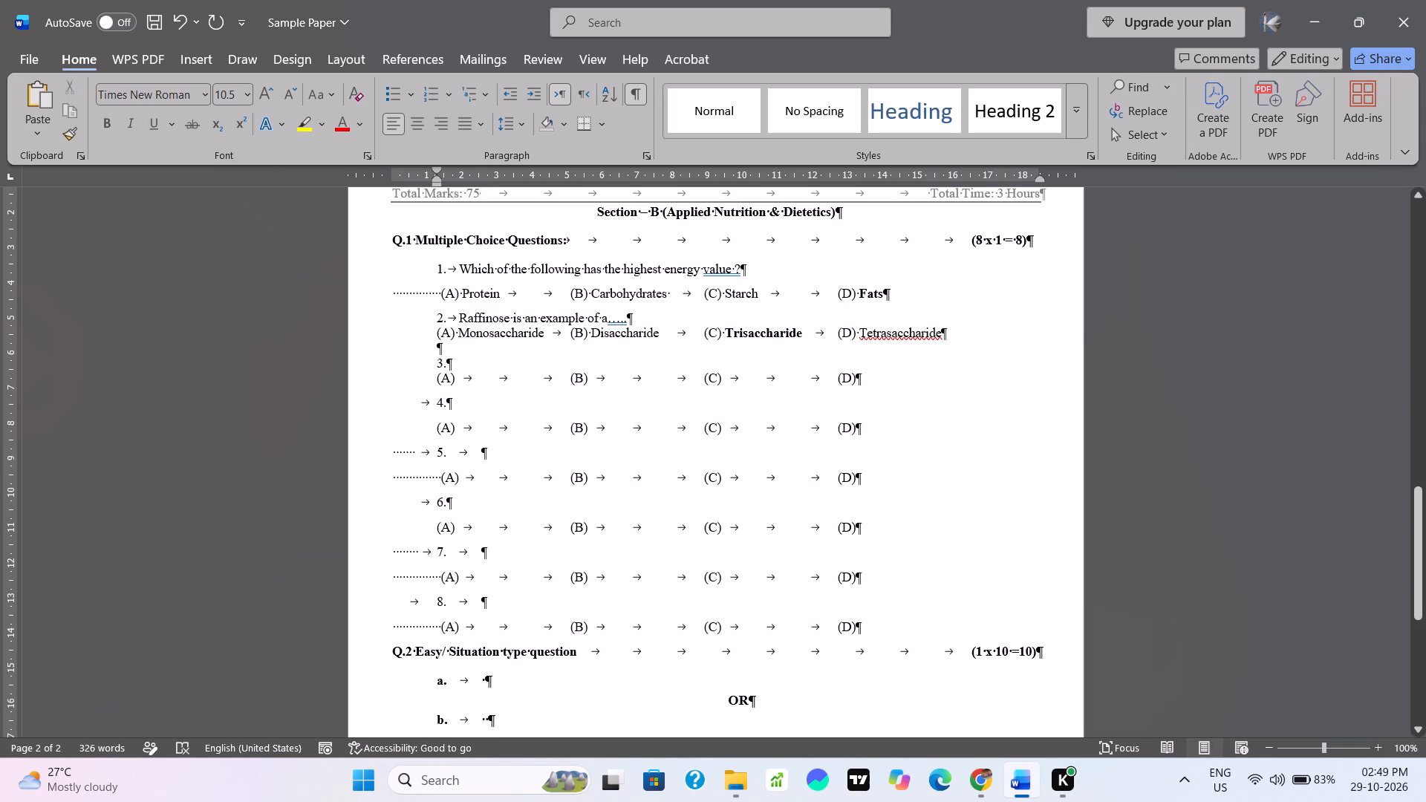
key(Tab)
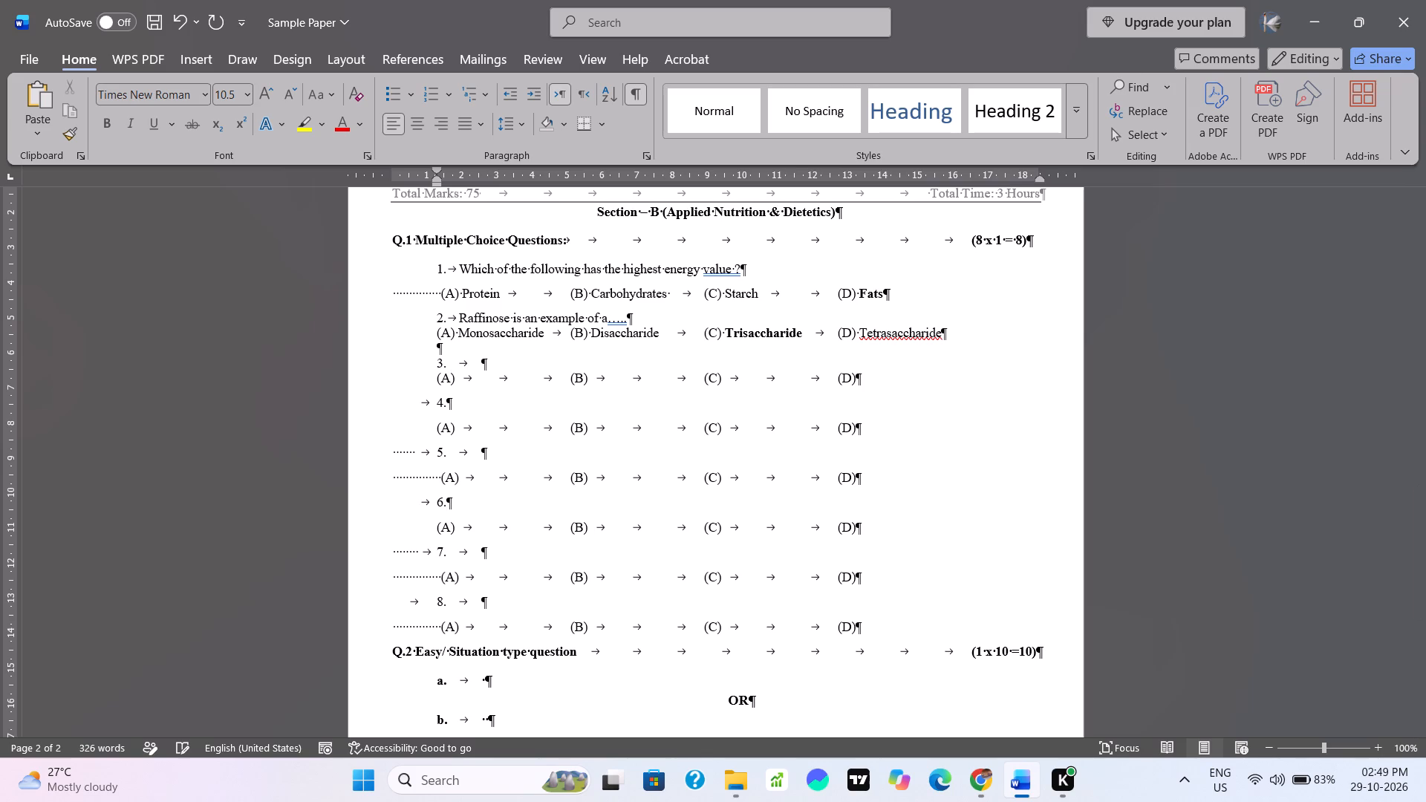
key(BackSpace)
key(space)
key(space)
key(space)
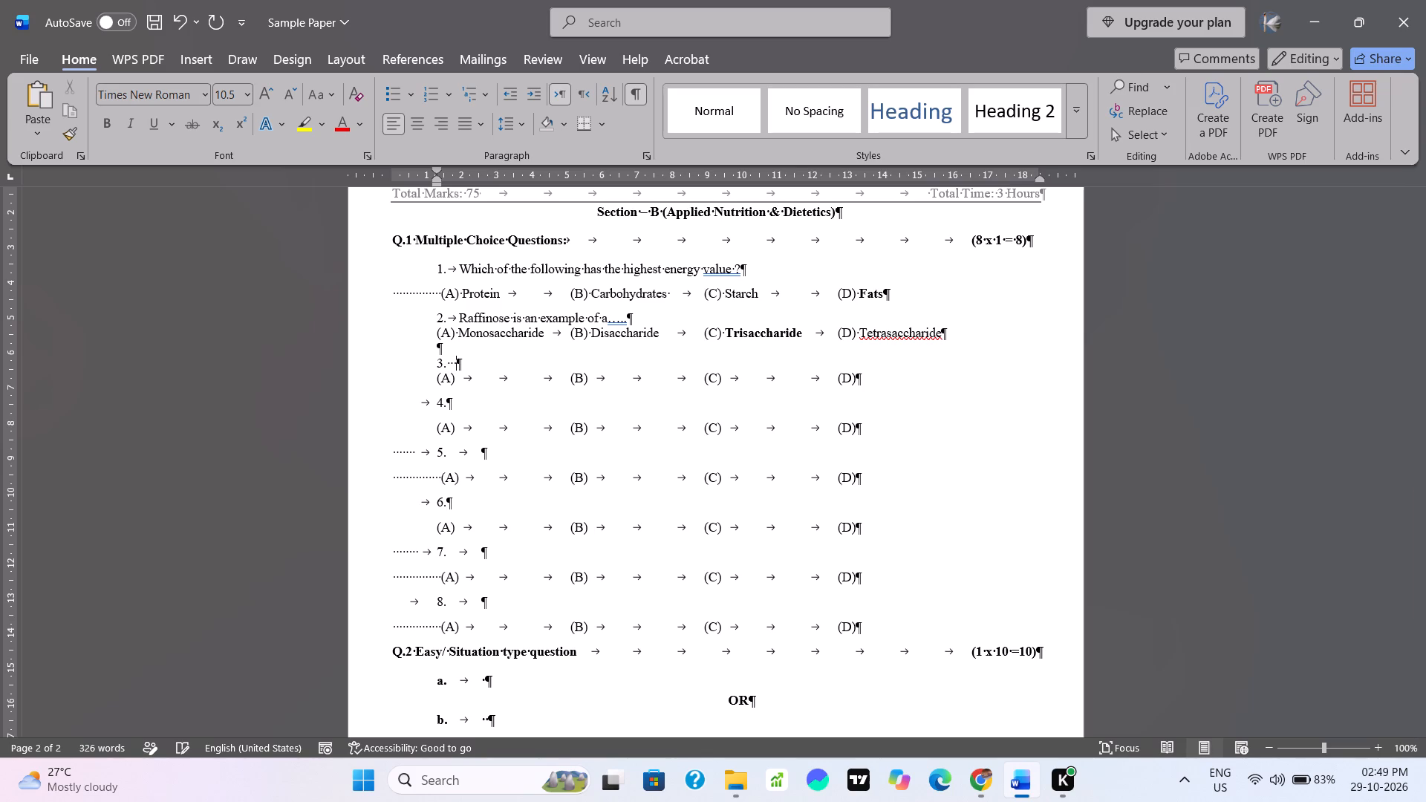
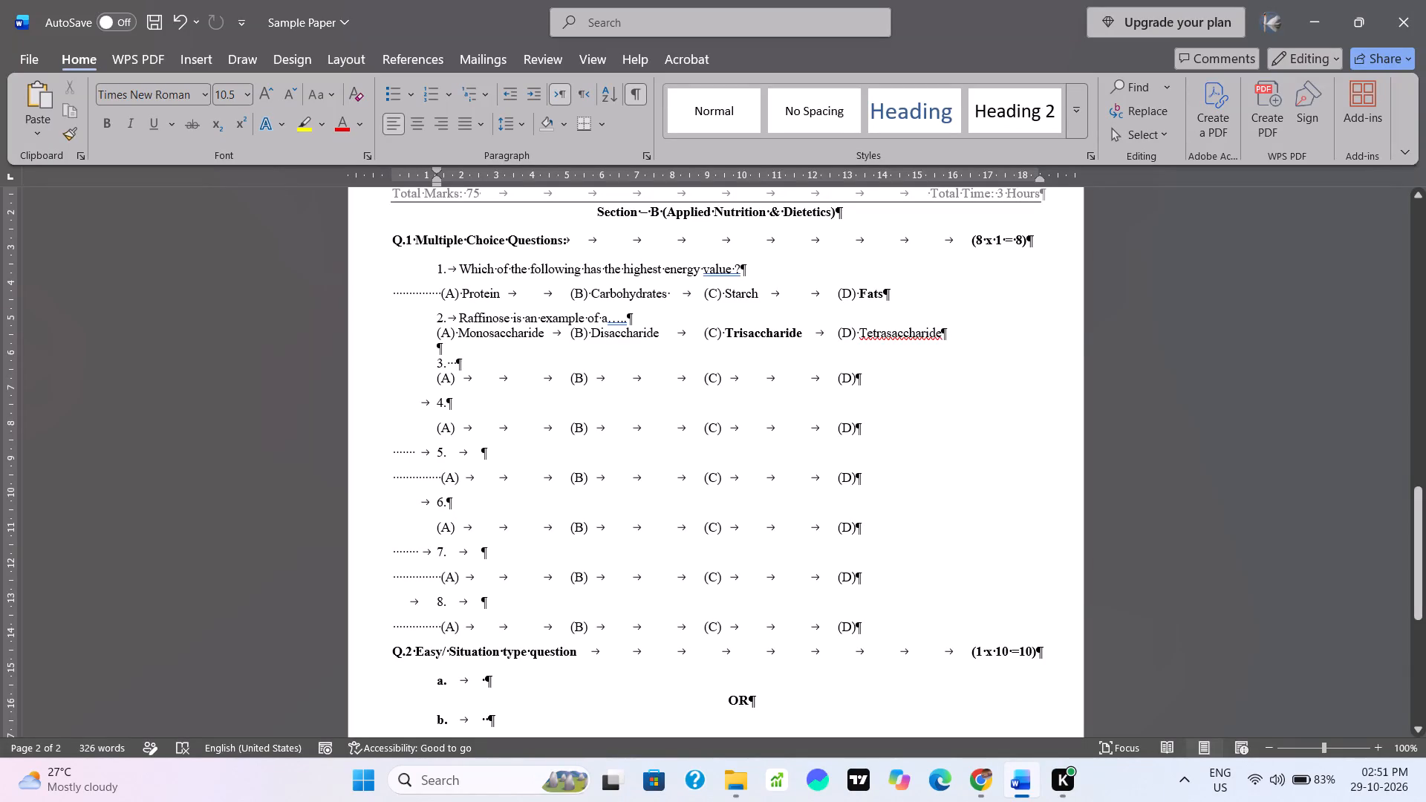
Enter "Fibroin is rich in...." as the question text of item 3.
key(shift+f)
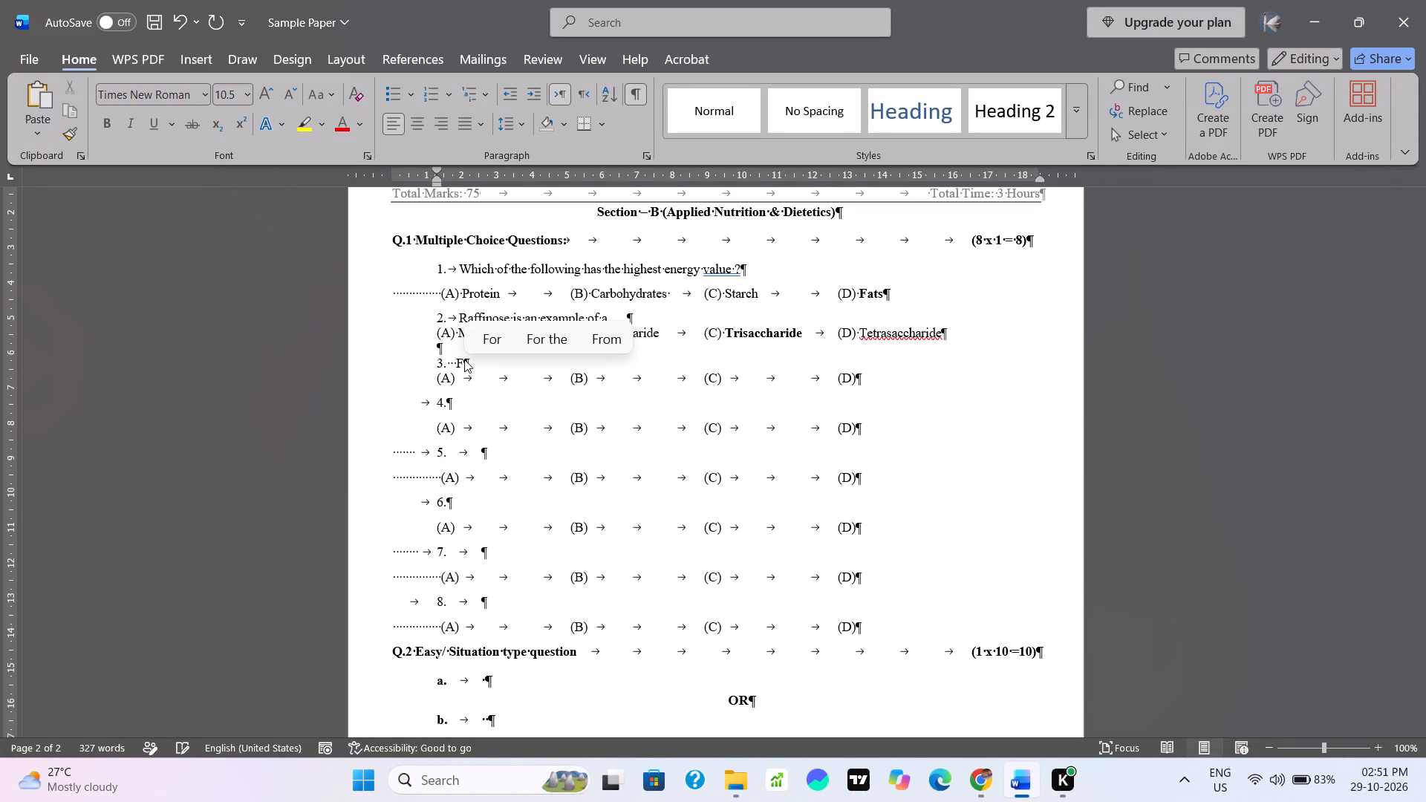
key(i)
key(b)
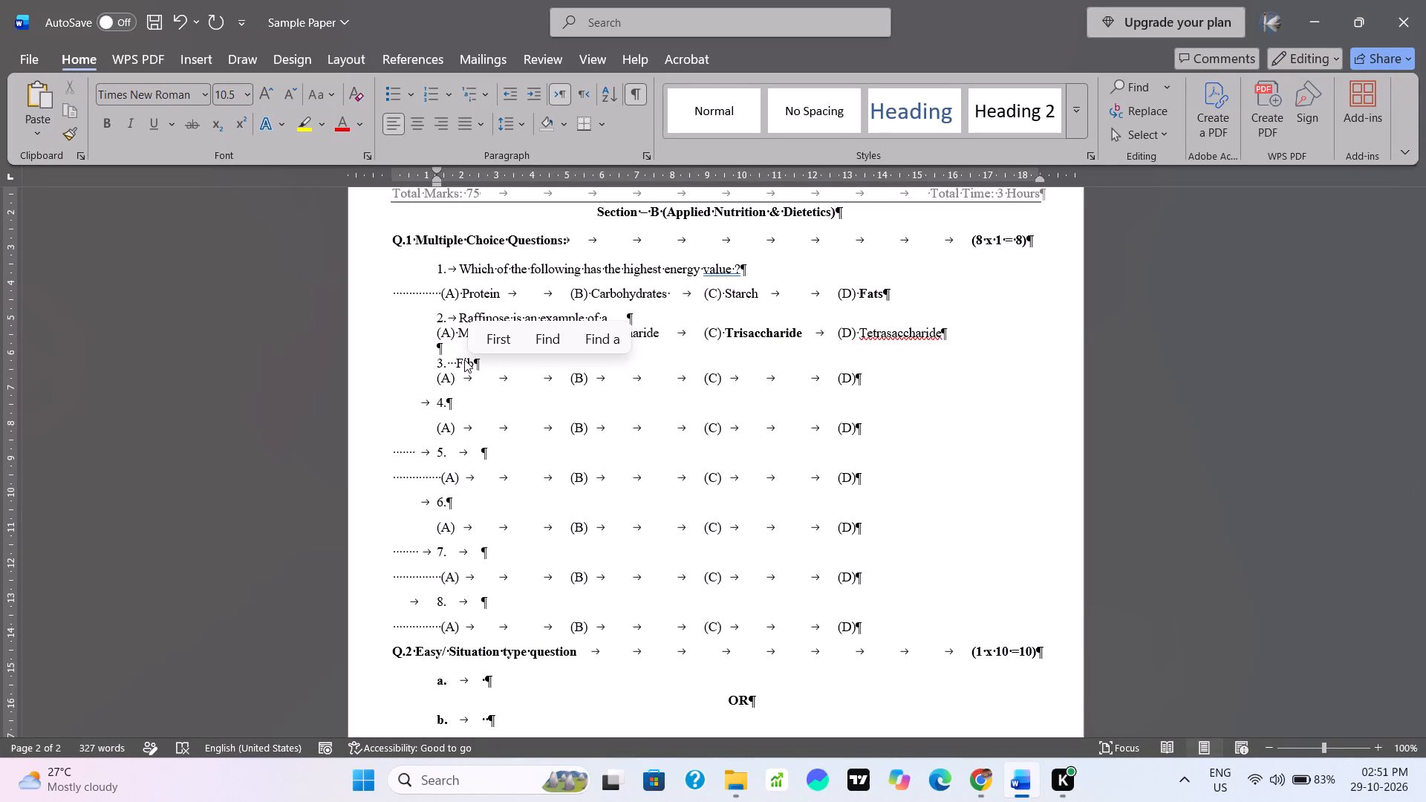
text(roin is rich)
key(space)
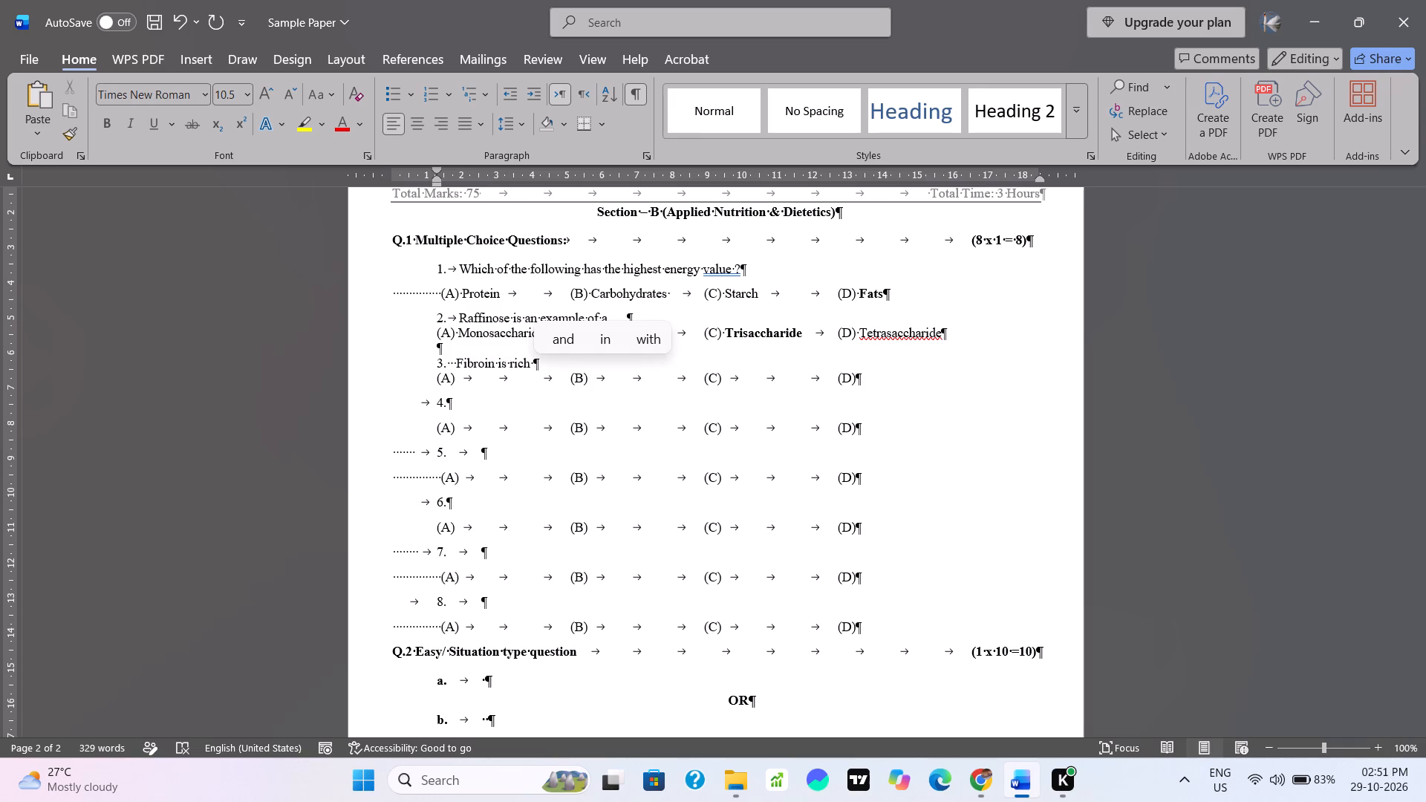
text(in)
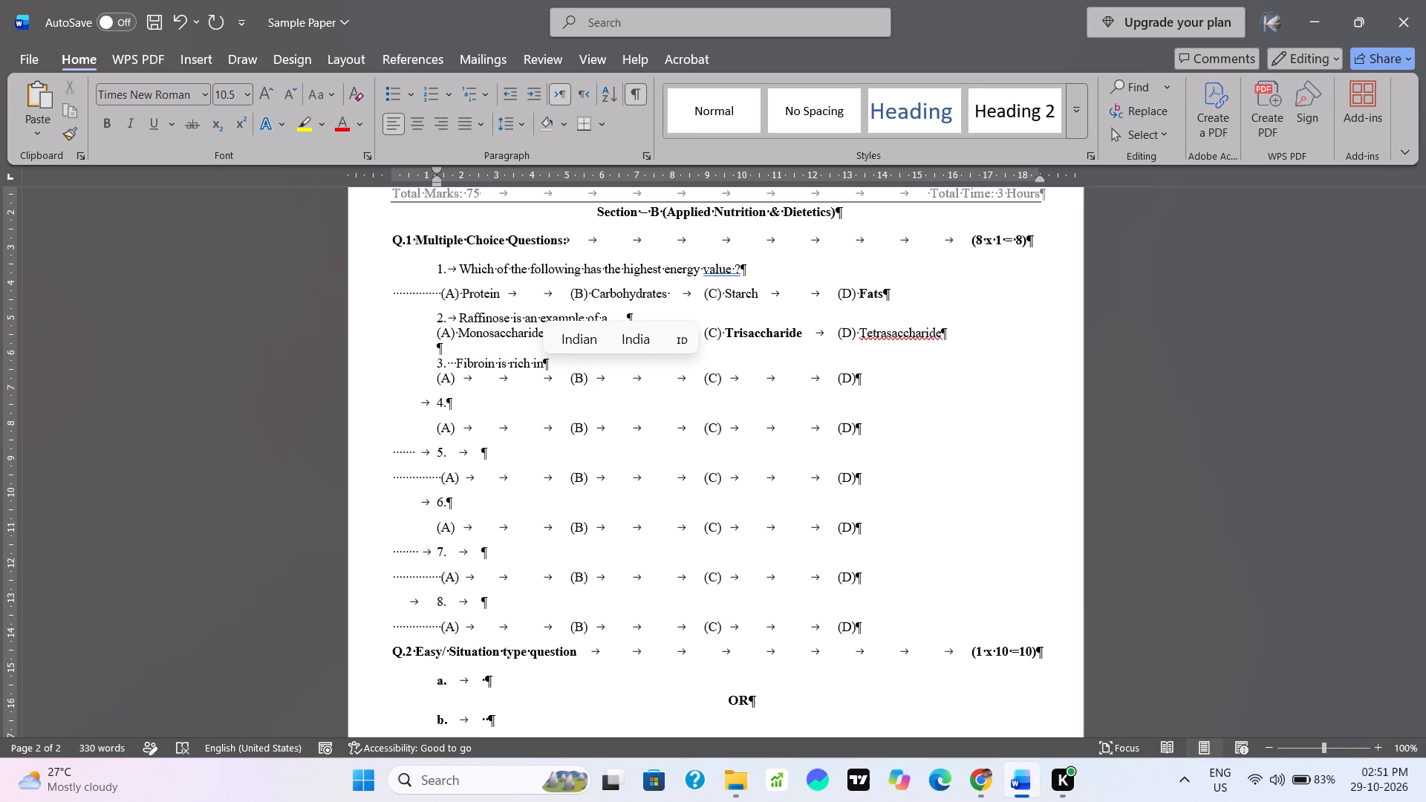
key(period)
key(period)
key(period)
key(period)
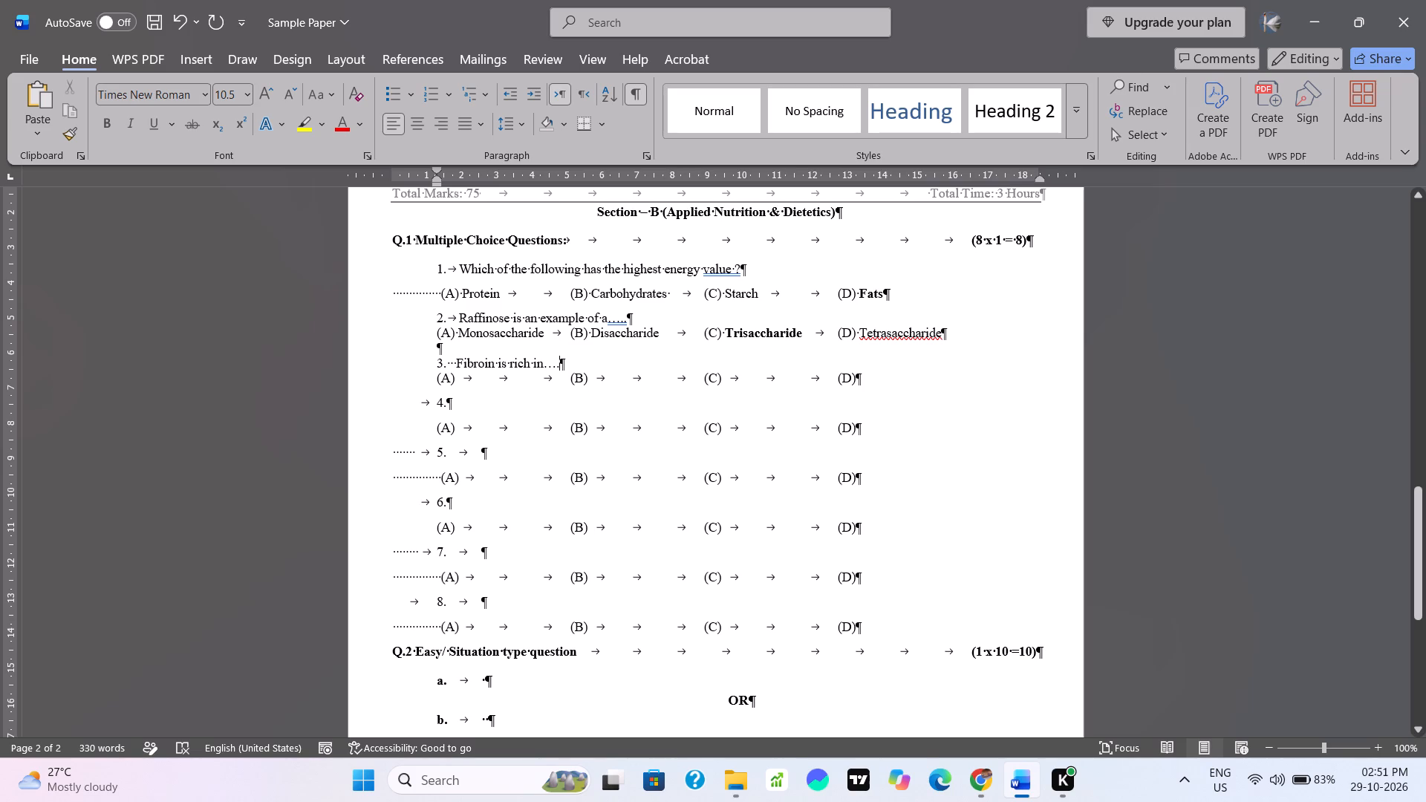
Enter "Alanine and Glycine" as option (A) of item 3, and remove two following tabs to realign option (B).
click(458, 381)
key(space)
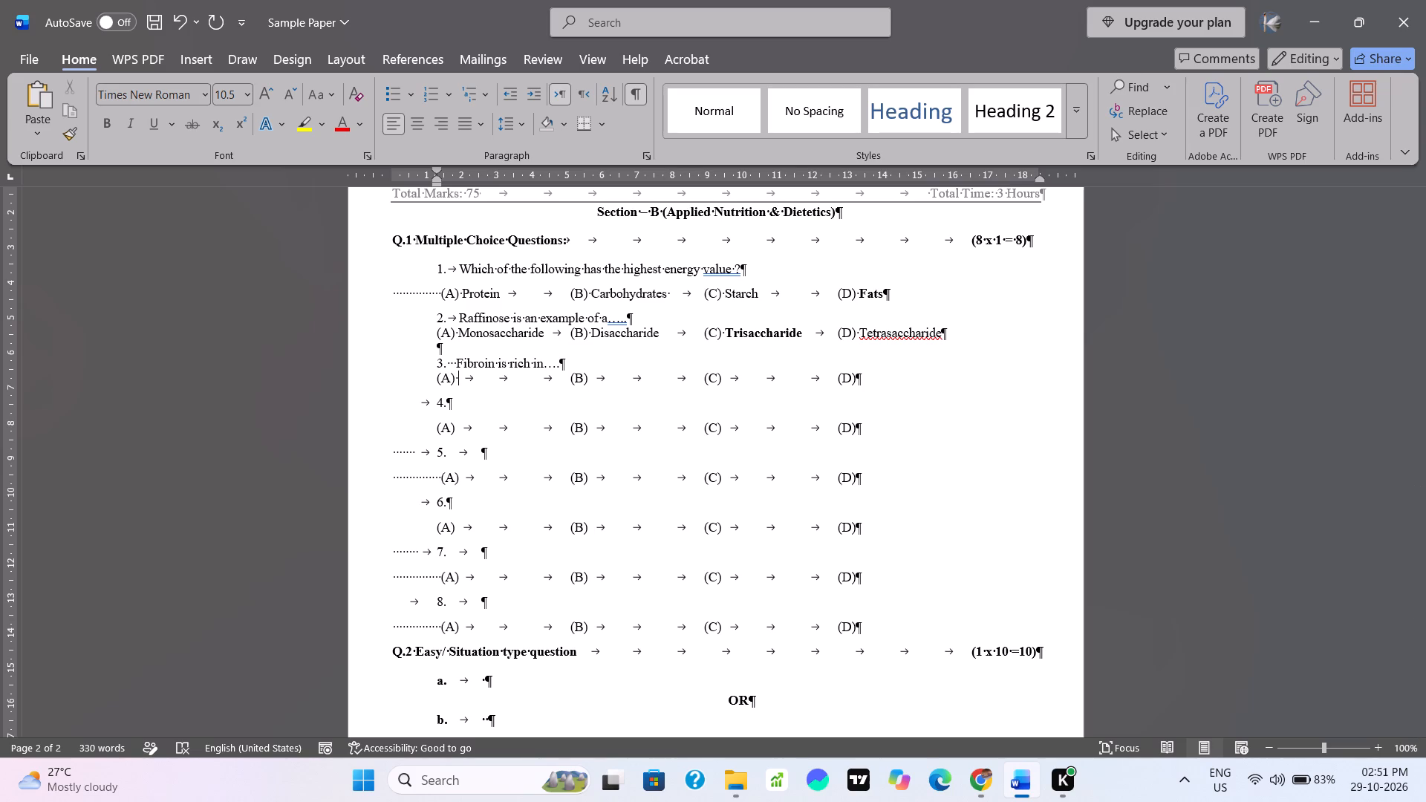
key(shift+l)
key(BackSpace)
text(Al)
text(anine)
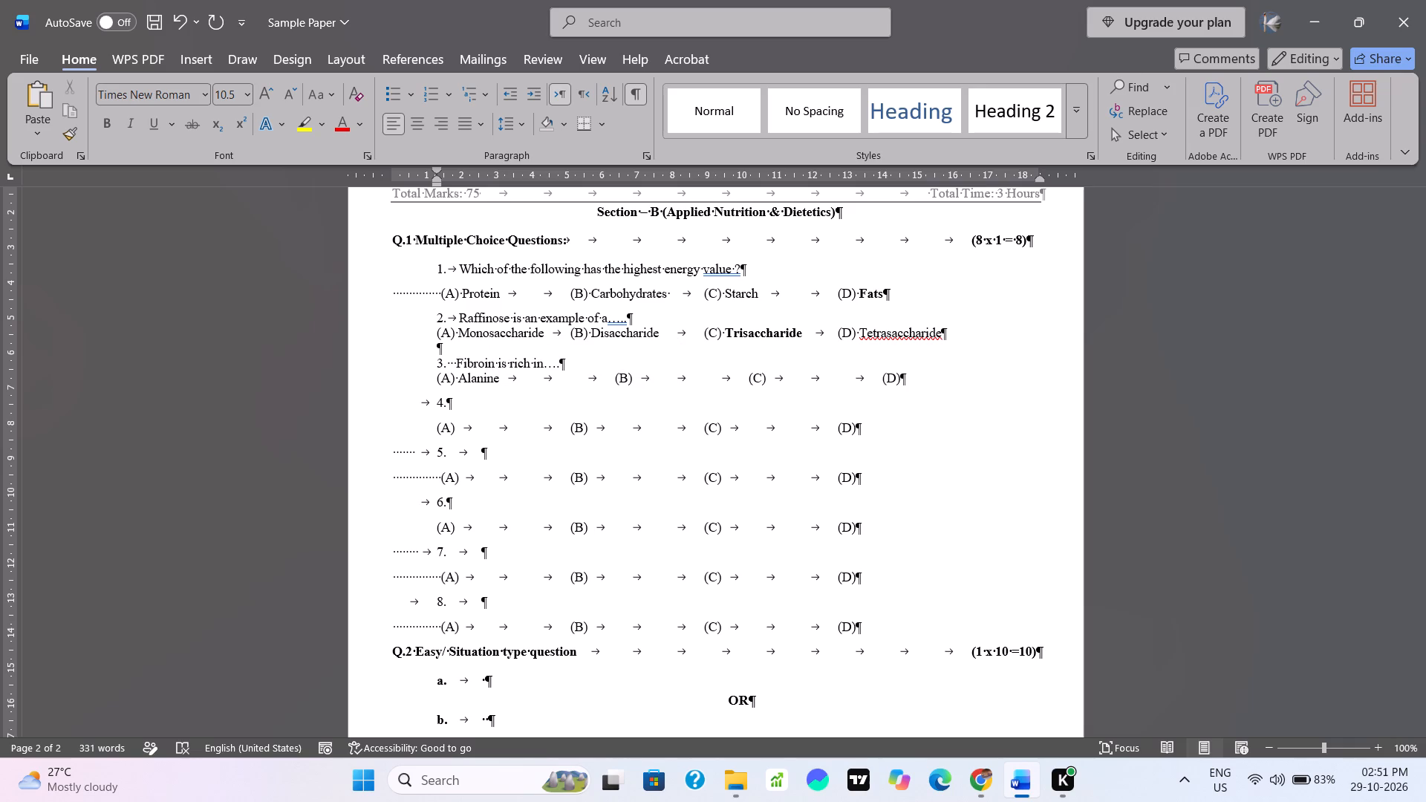
key(space)
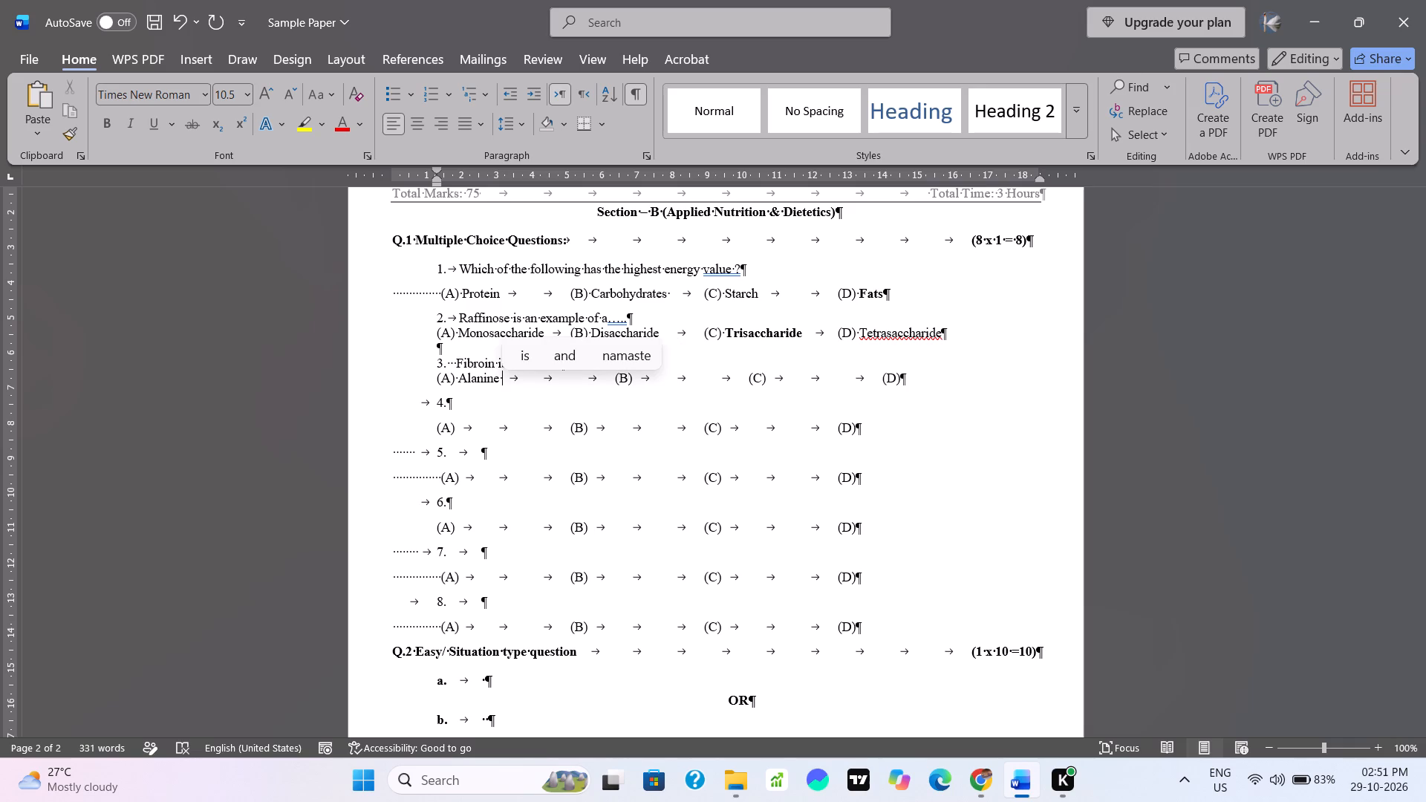
text(and)
key(space)
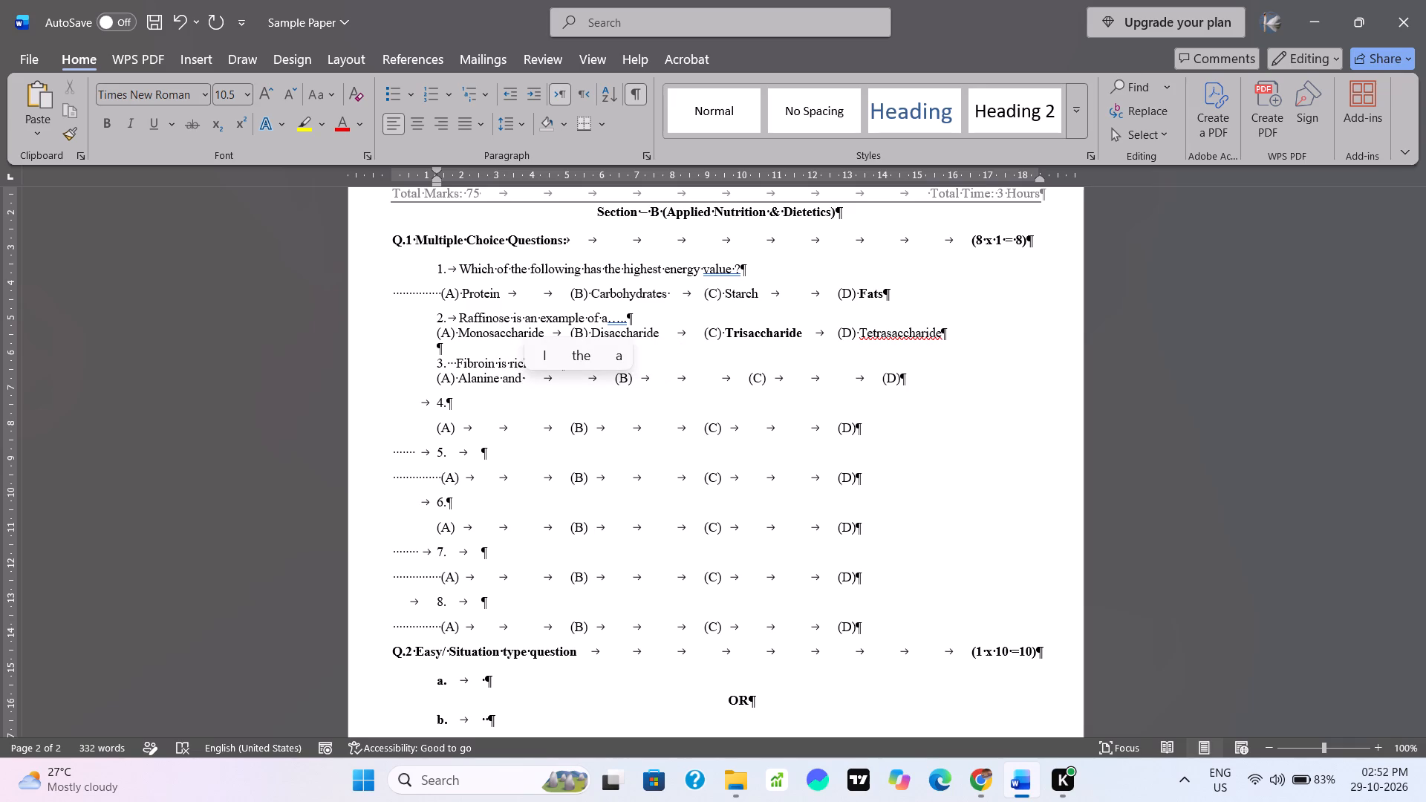
key(shift+g)
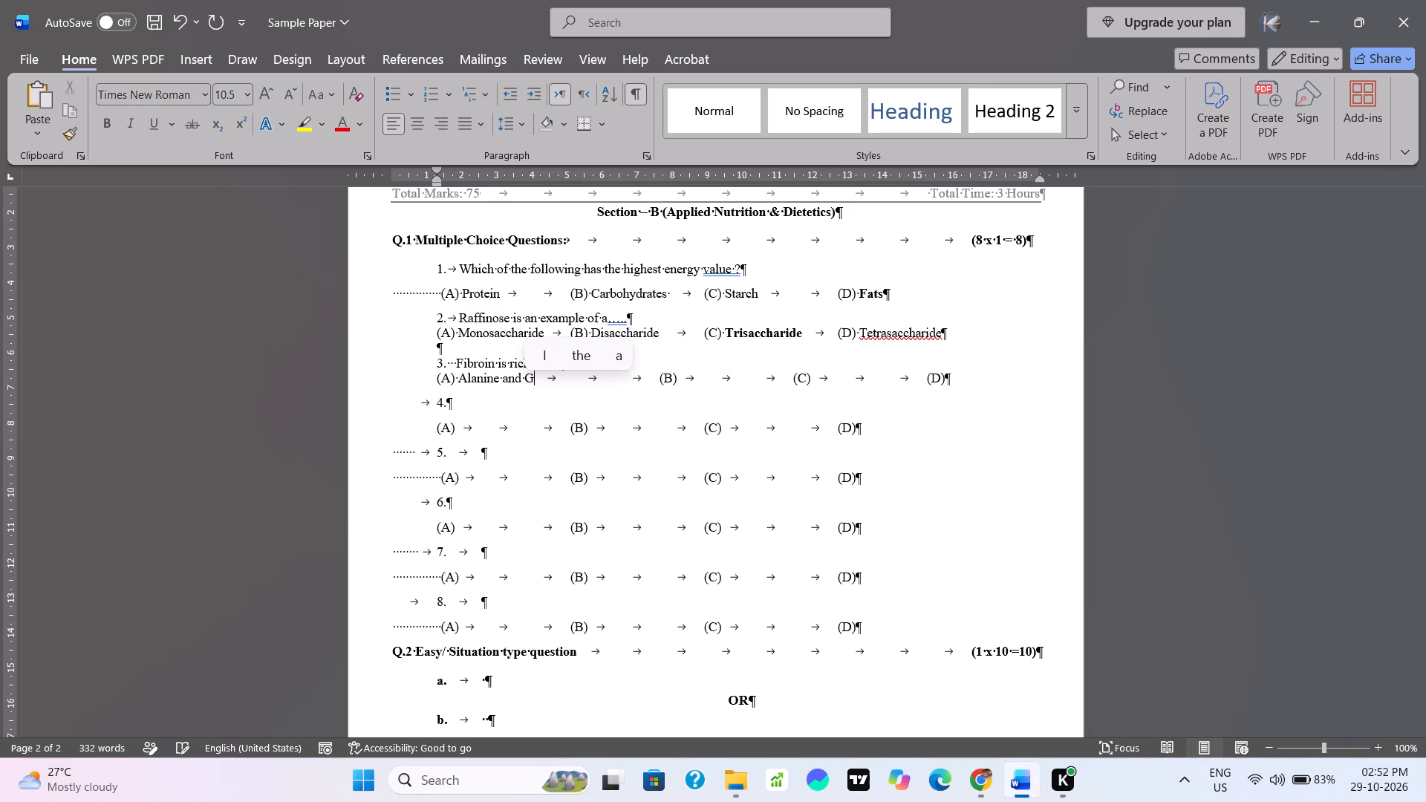
text(ly)
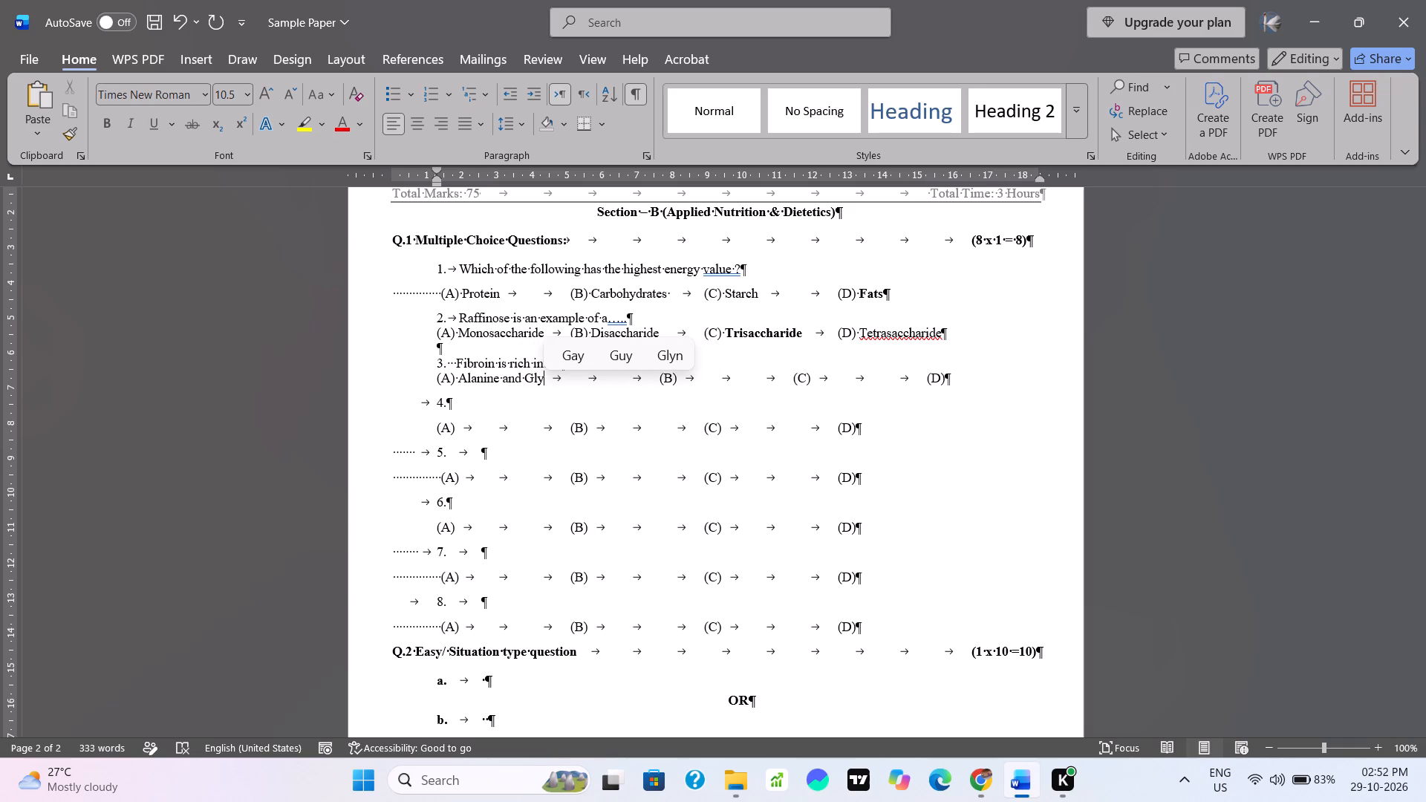
text(cine)
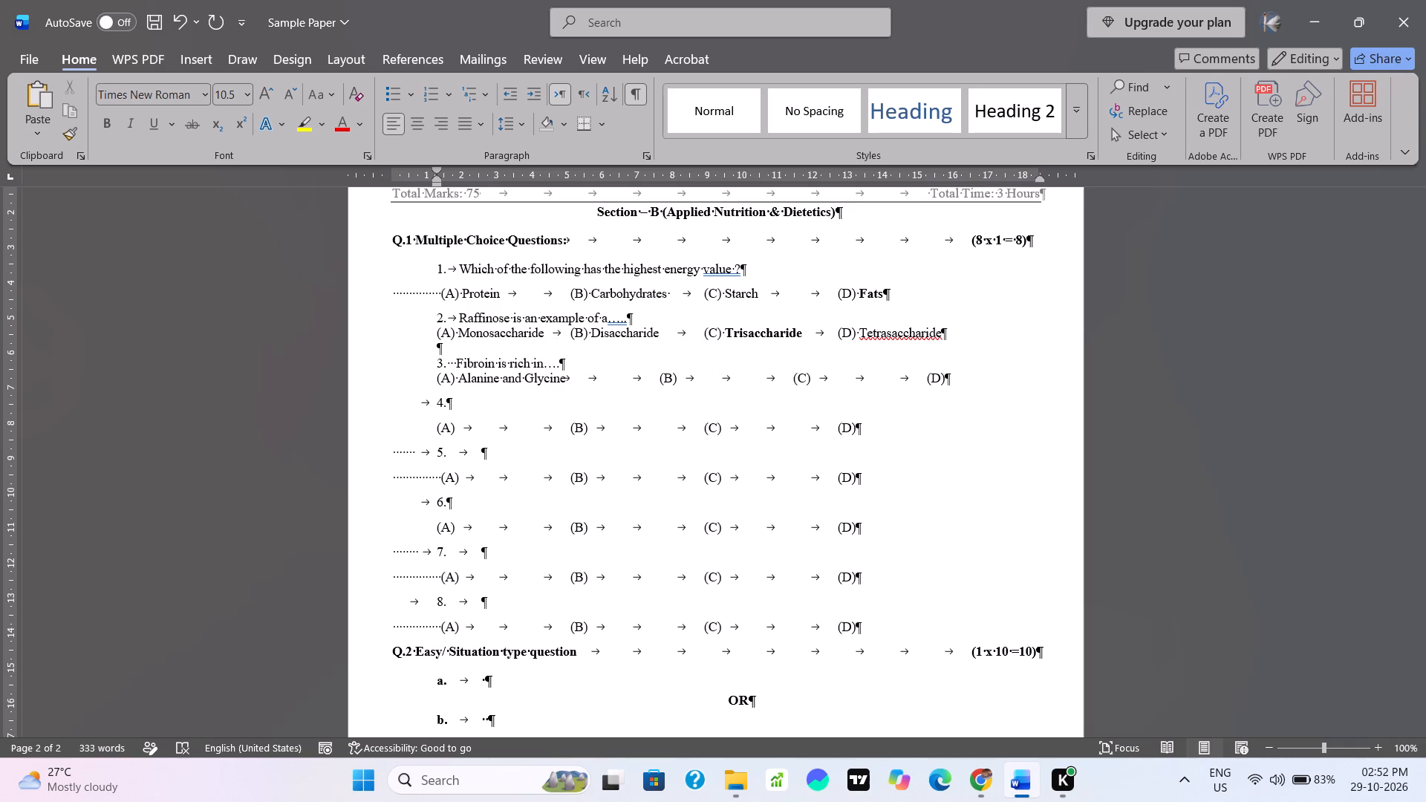
key(Delete)
key(Delete)
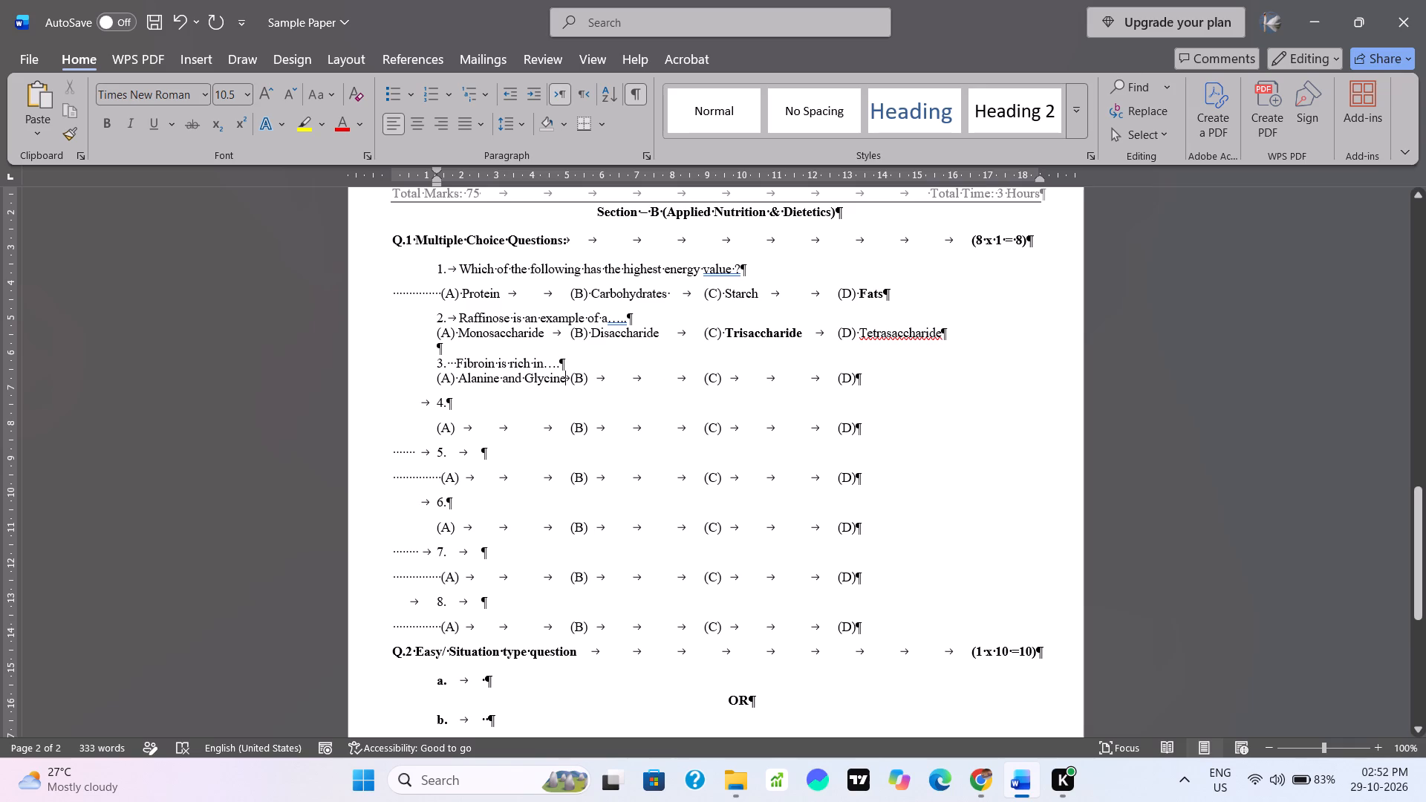
Enter "Alanine" as option (B) of item 3, and remove one following tab to realign option (C).
click(592, 382)
key(space)
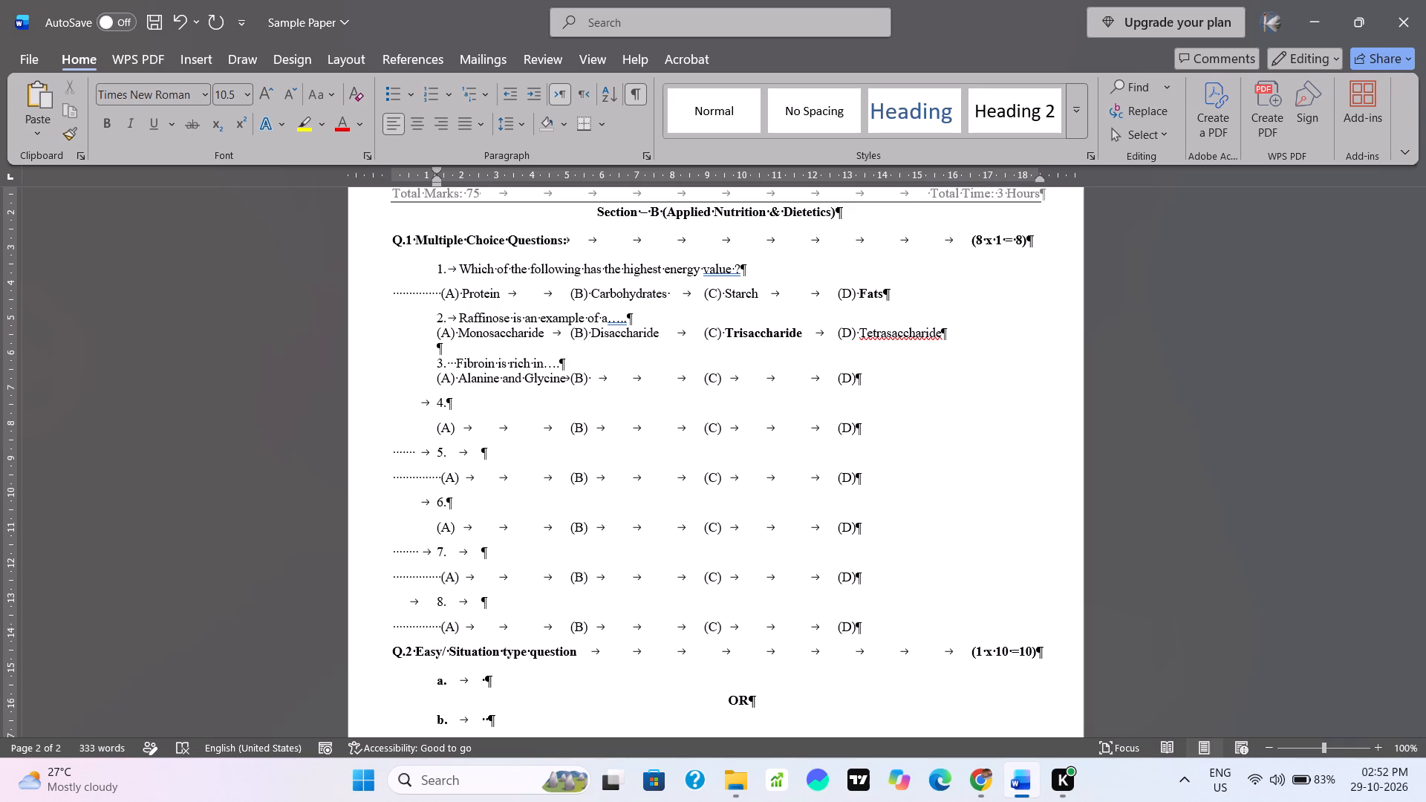
key(shift+a)
text(la)
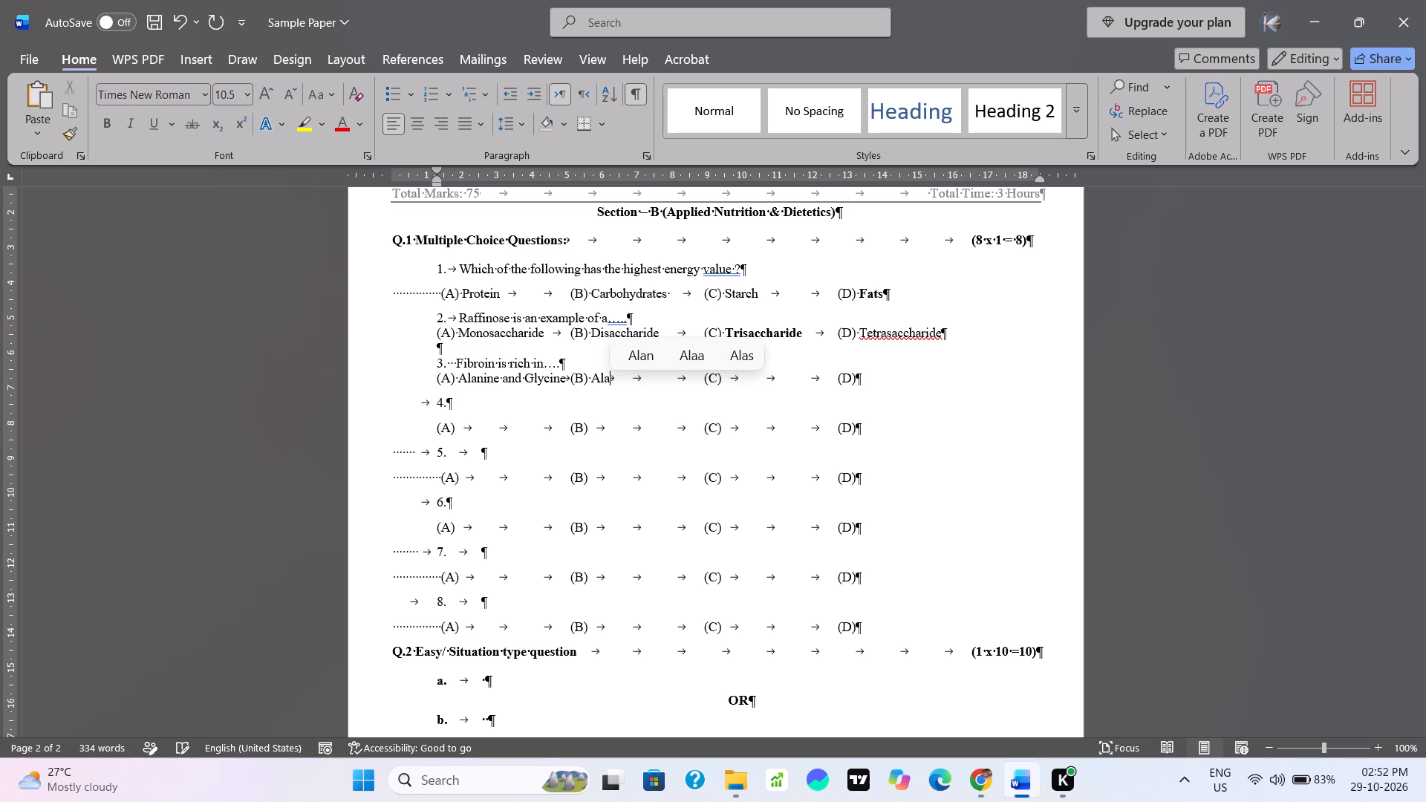
text(nine)
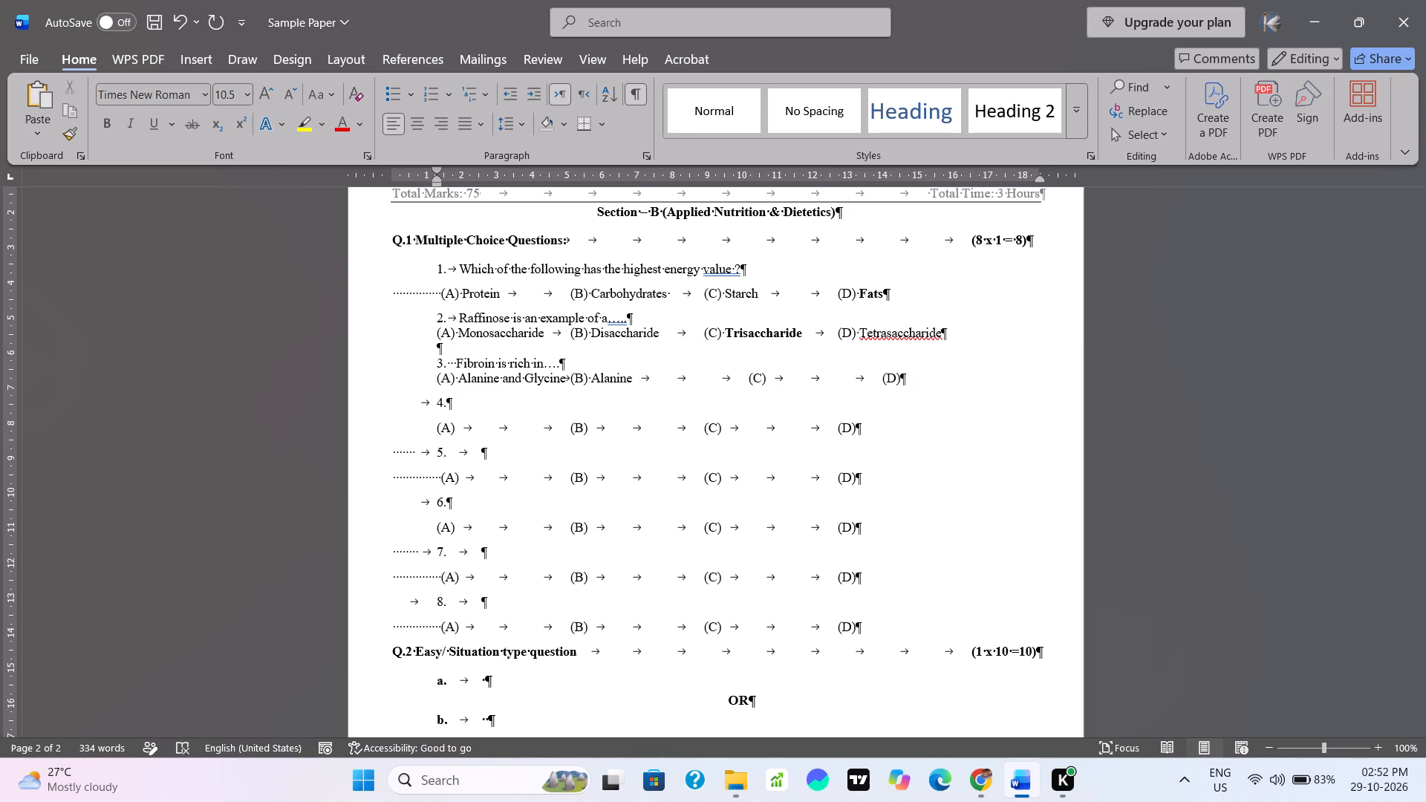
key(Delete)
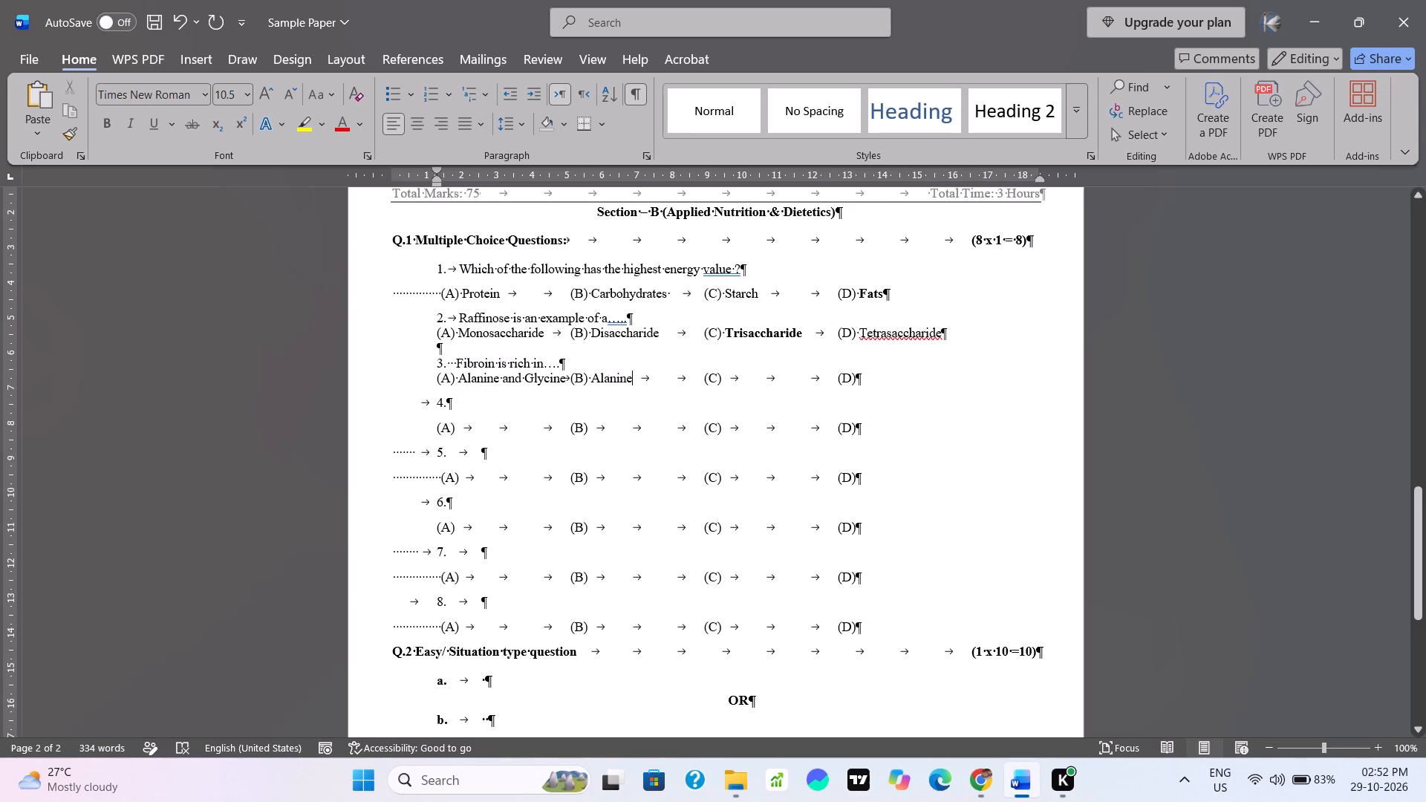
Enter "Glycine" as option (C) of item 3, and remove one following tab to realign option (D).
click(729, 376)
key(space)
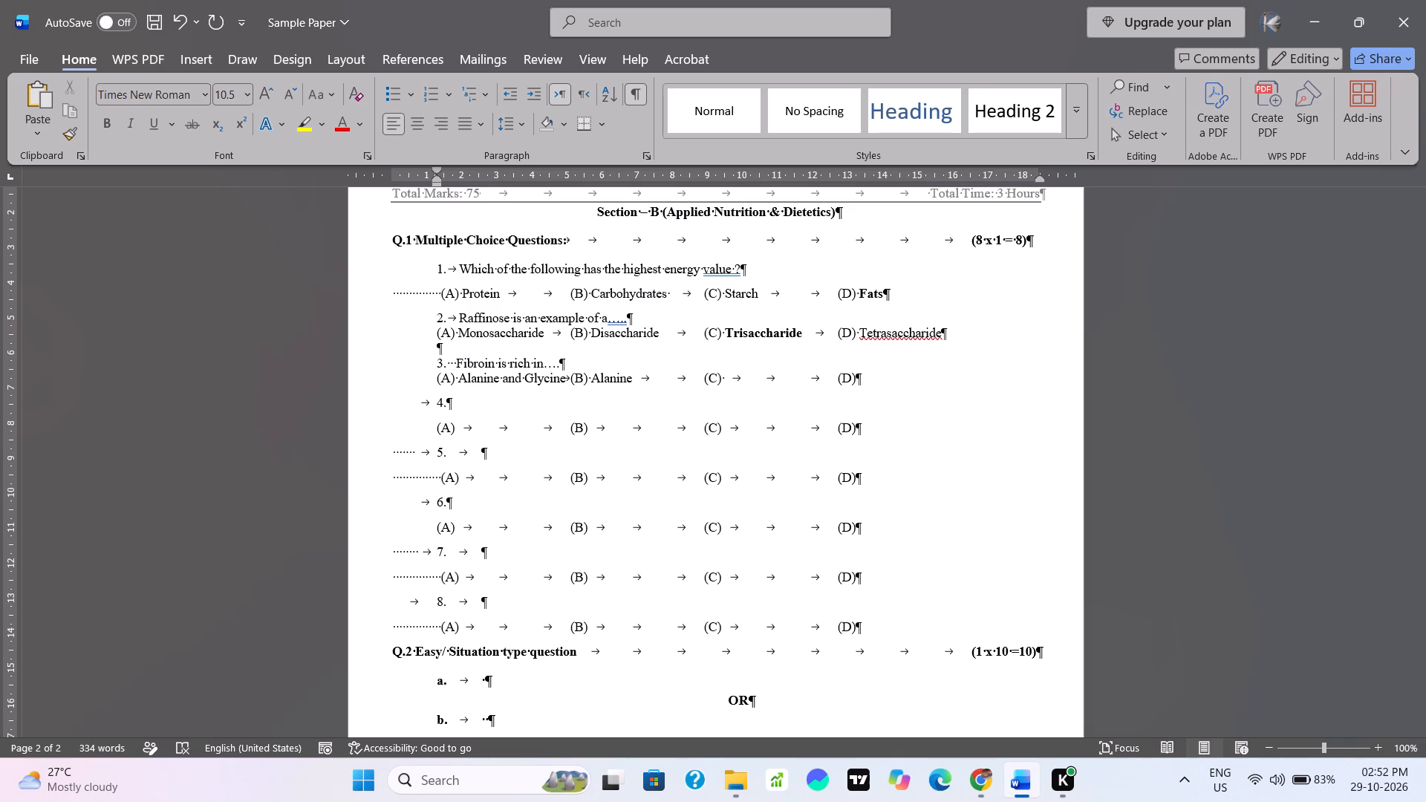
key(shift+g)
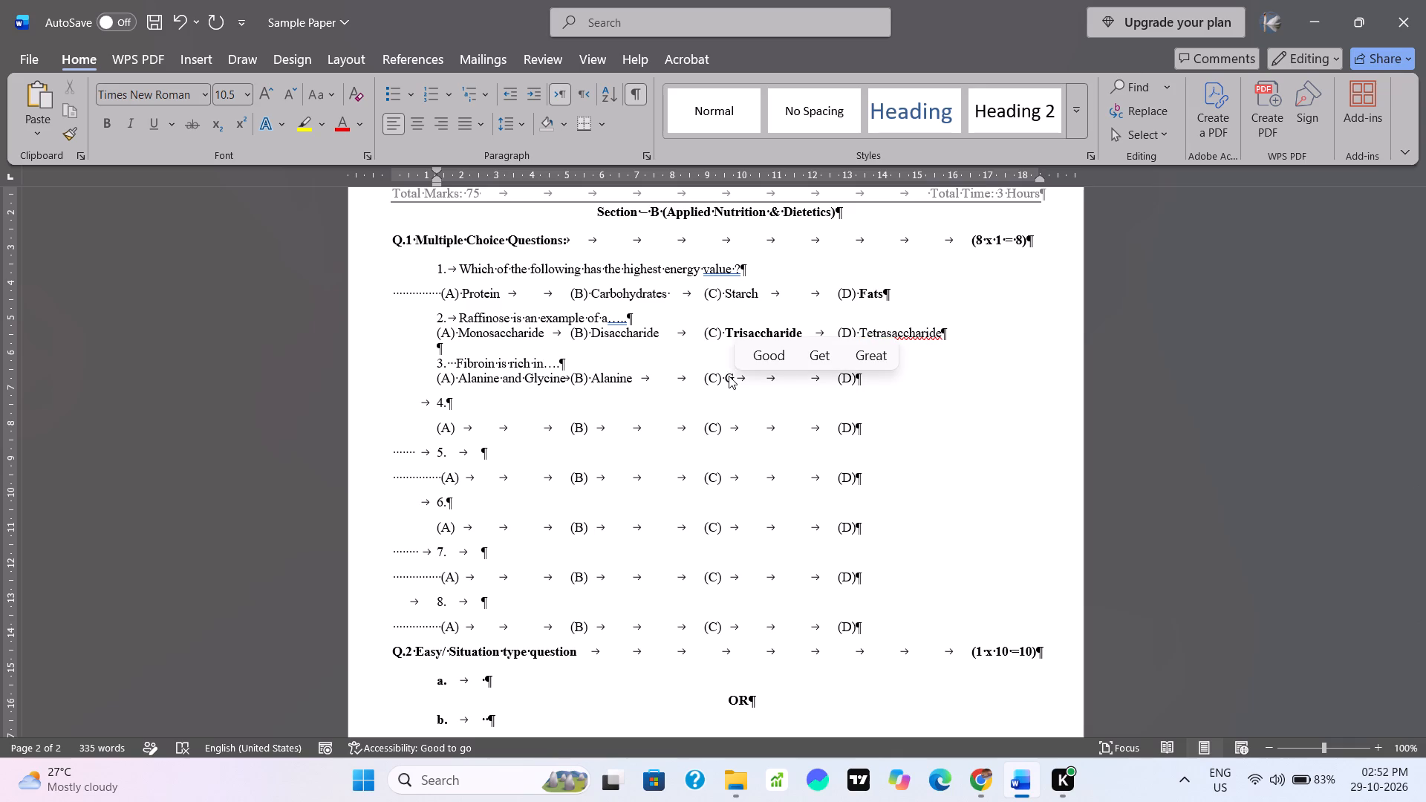
key(l)
key(y)
text(cine)
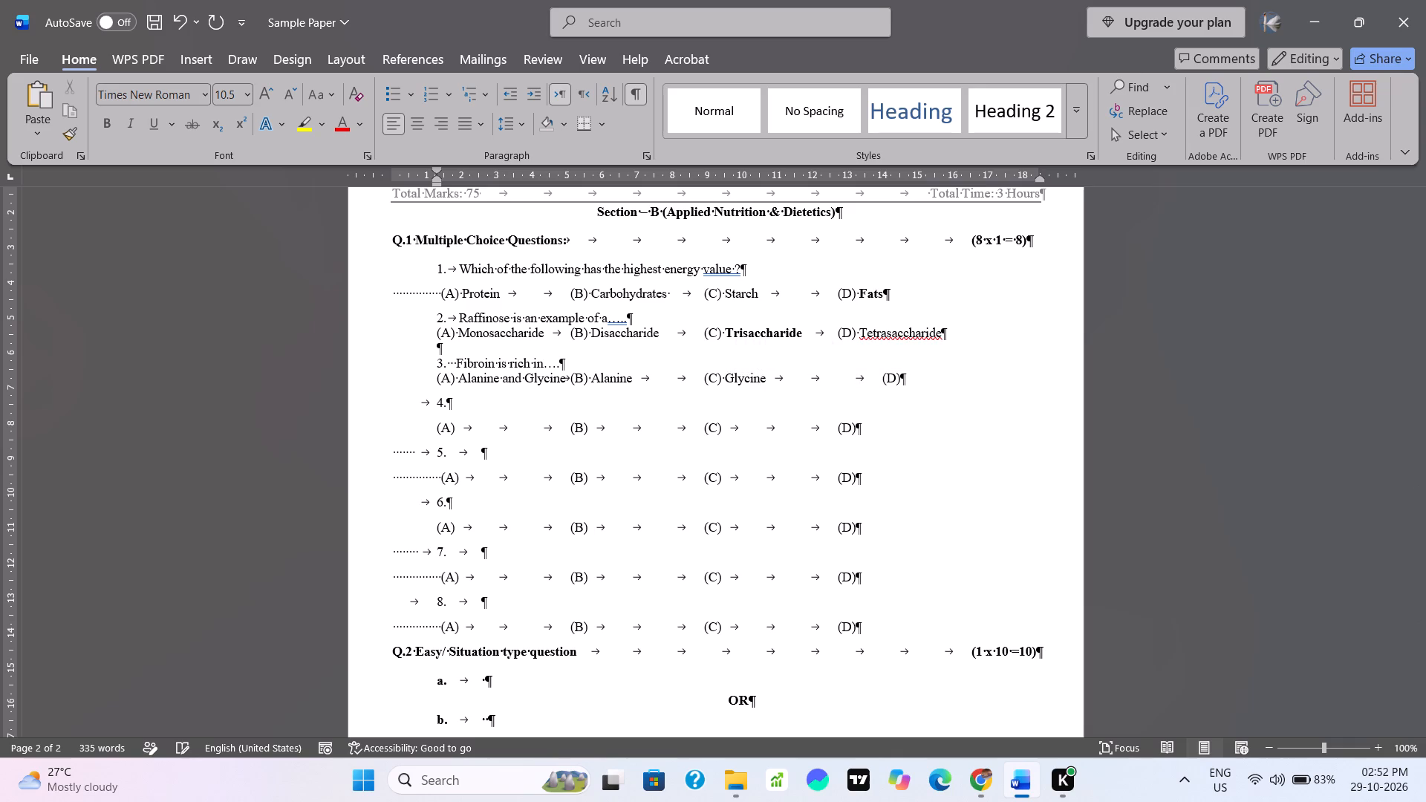
key(Delete)
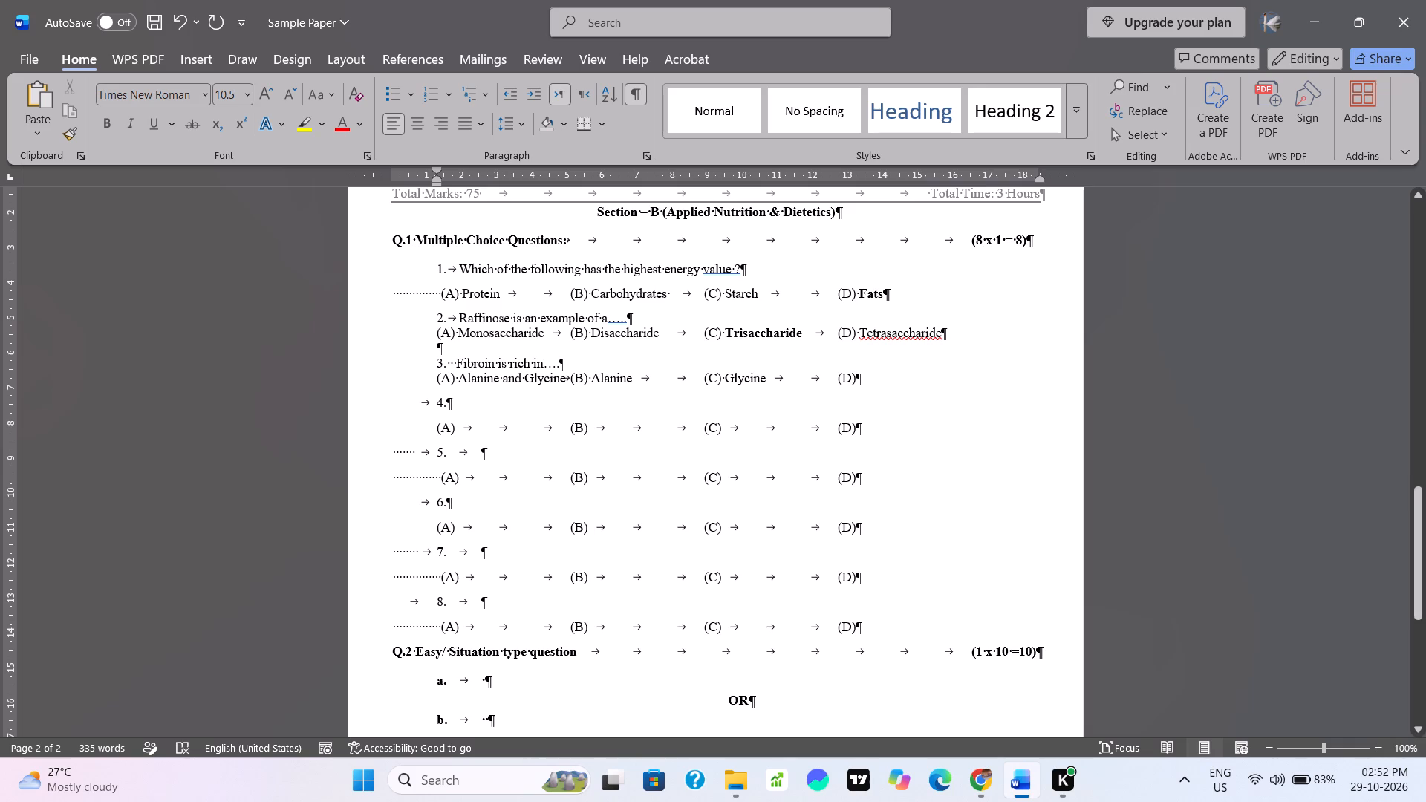
Begin option (D) of item 3 with the letters "Pro".
click(857, 383)
key(space)
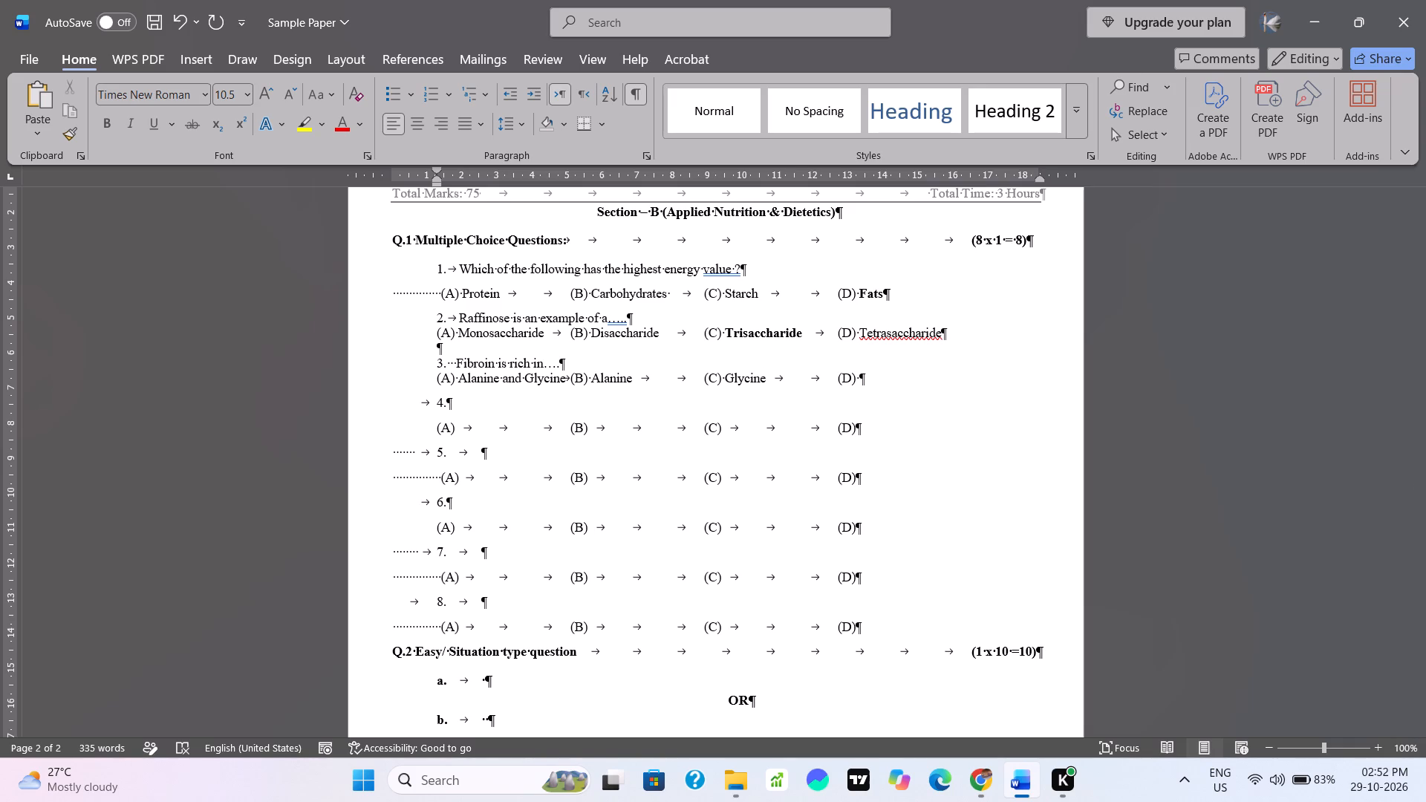
key(shift+p)
text(ro)
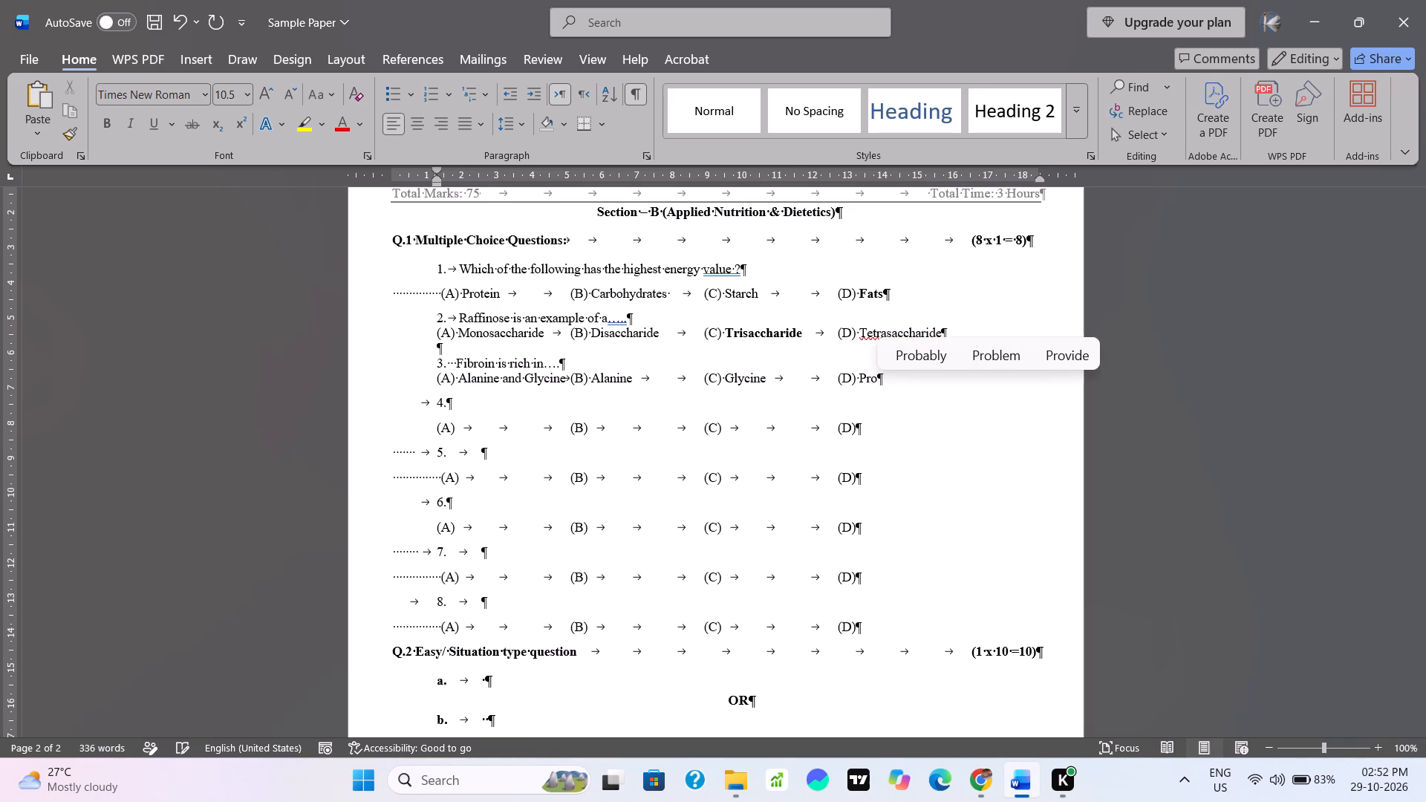
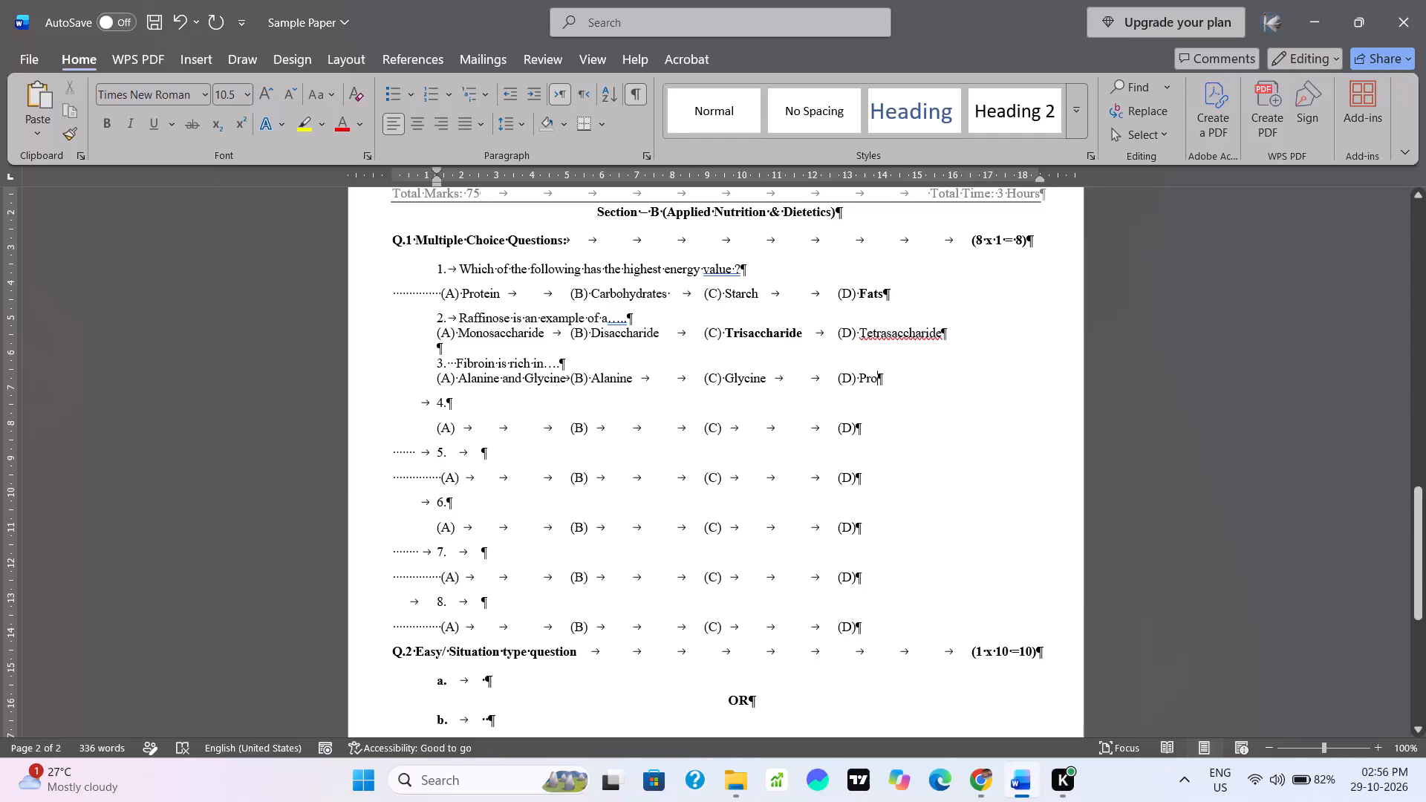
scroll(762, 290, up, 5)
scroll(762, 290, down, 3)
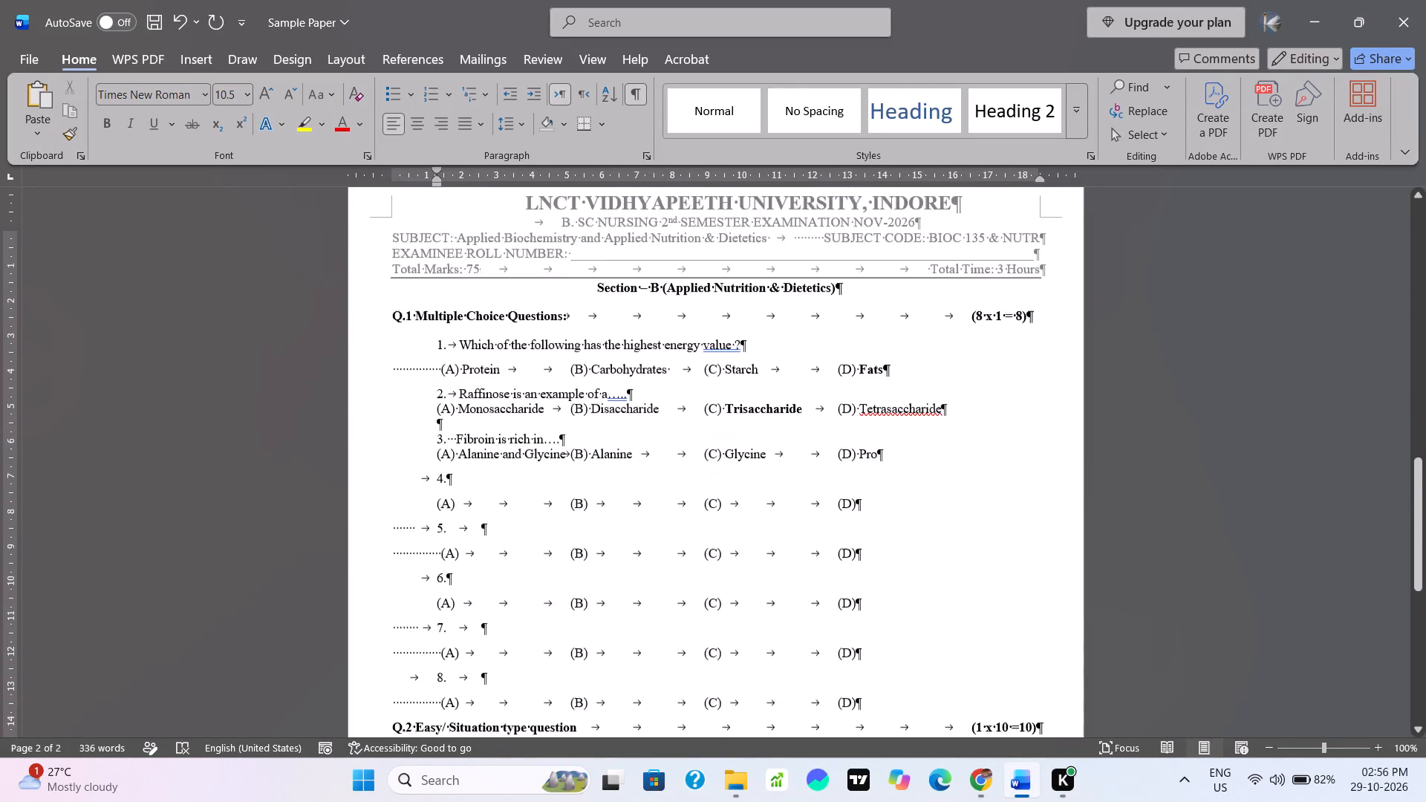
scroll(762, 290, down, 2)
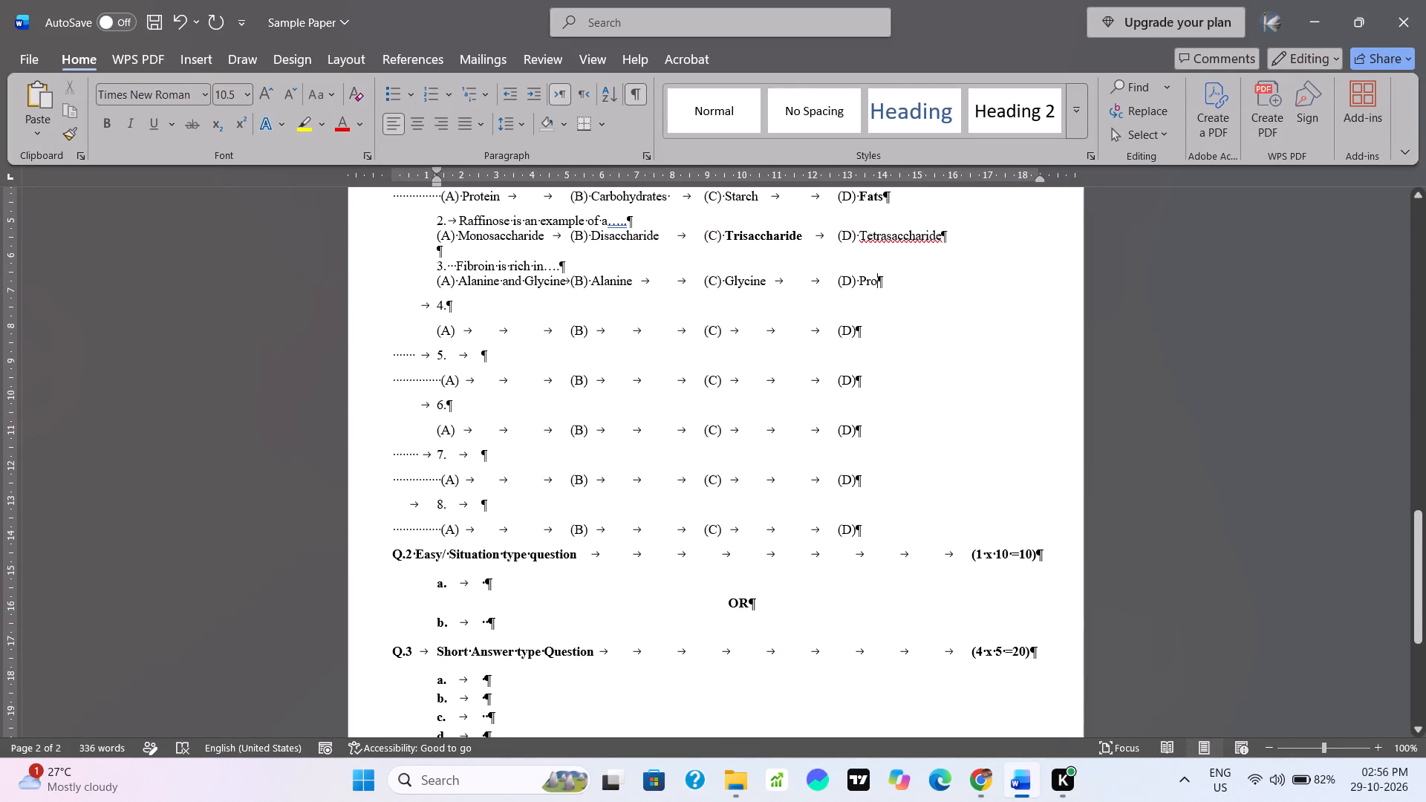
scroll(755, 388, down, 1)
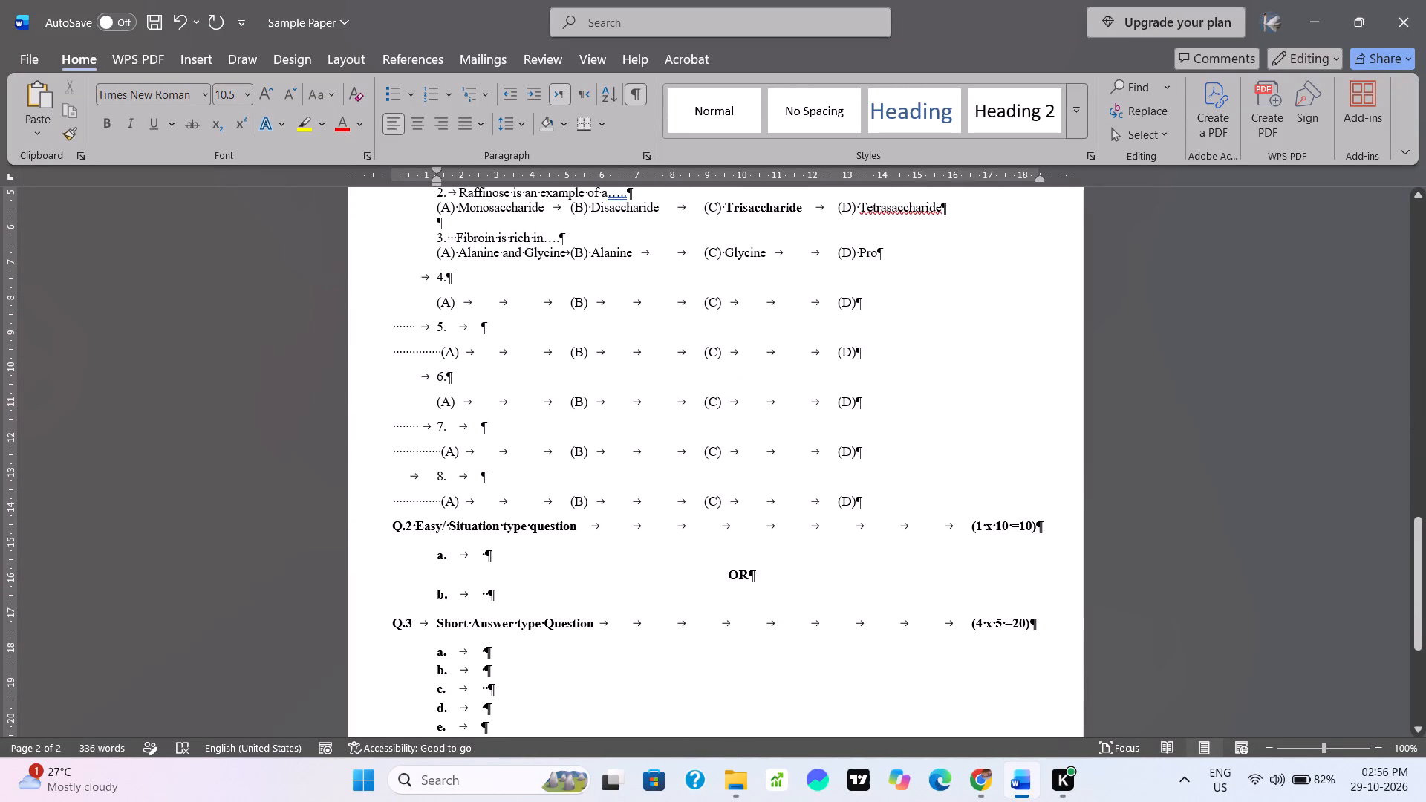
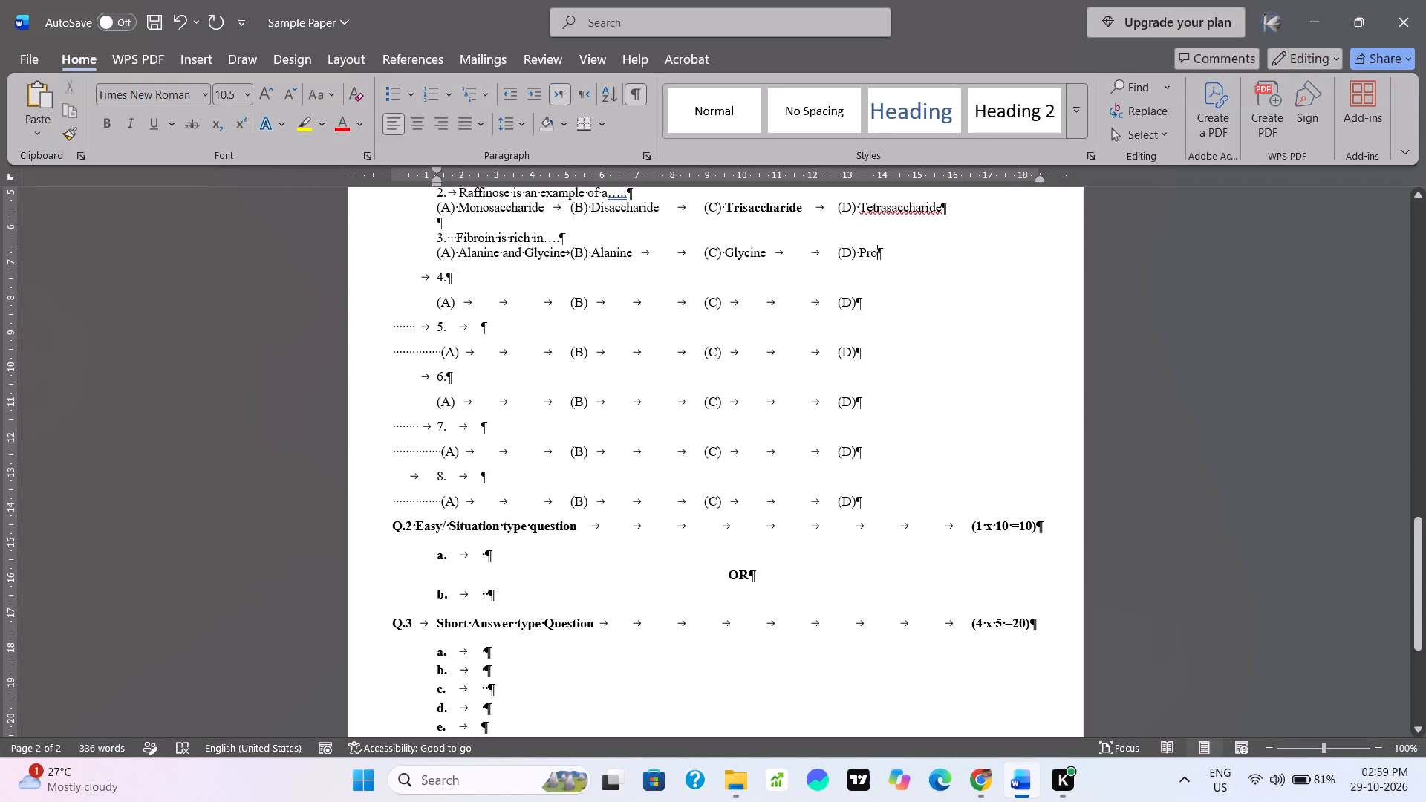
Enter question 4 as "Niacin is the chemical name of which Vitamin?".
click(452, 278)
text(Nic)
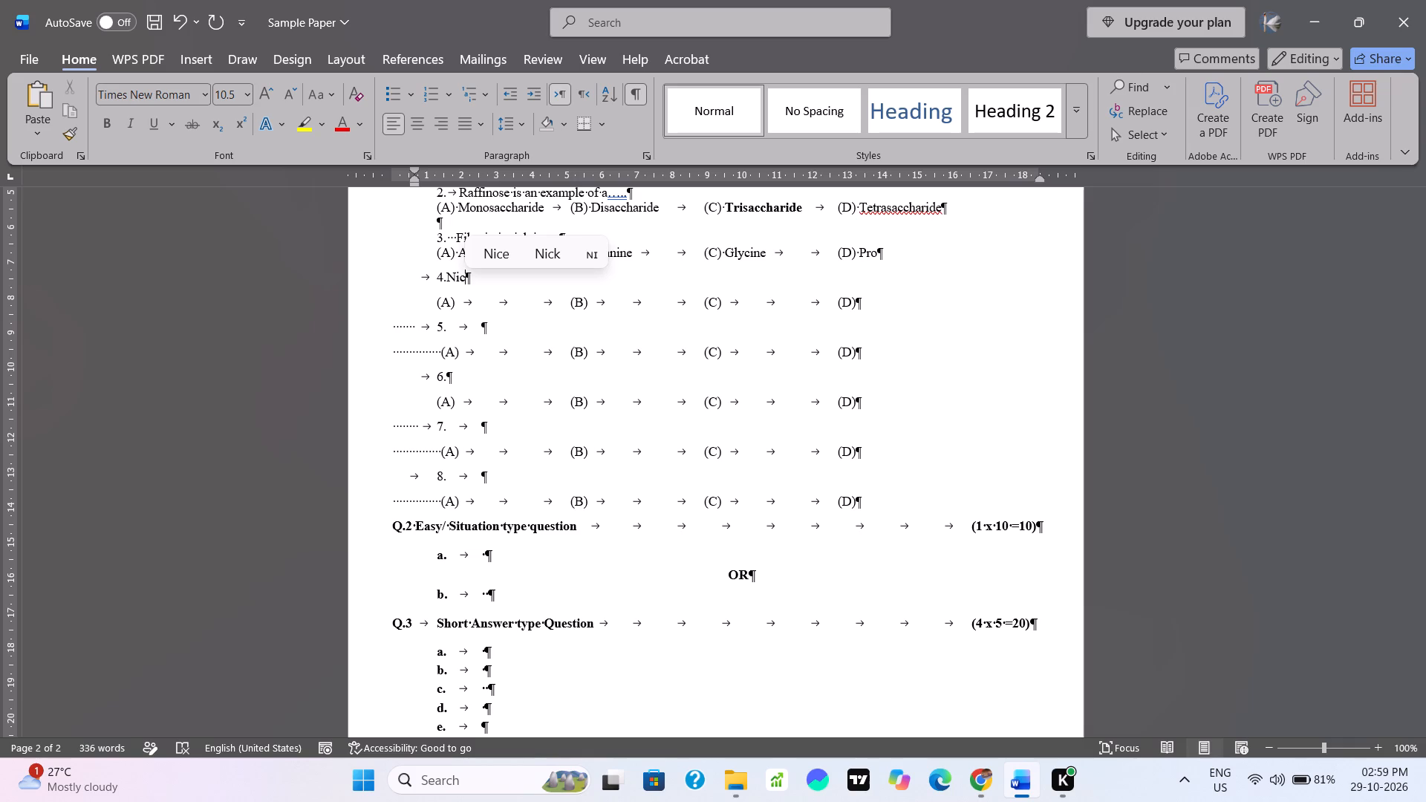
key(BackSpace)
text(aci)
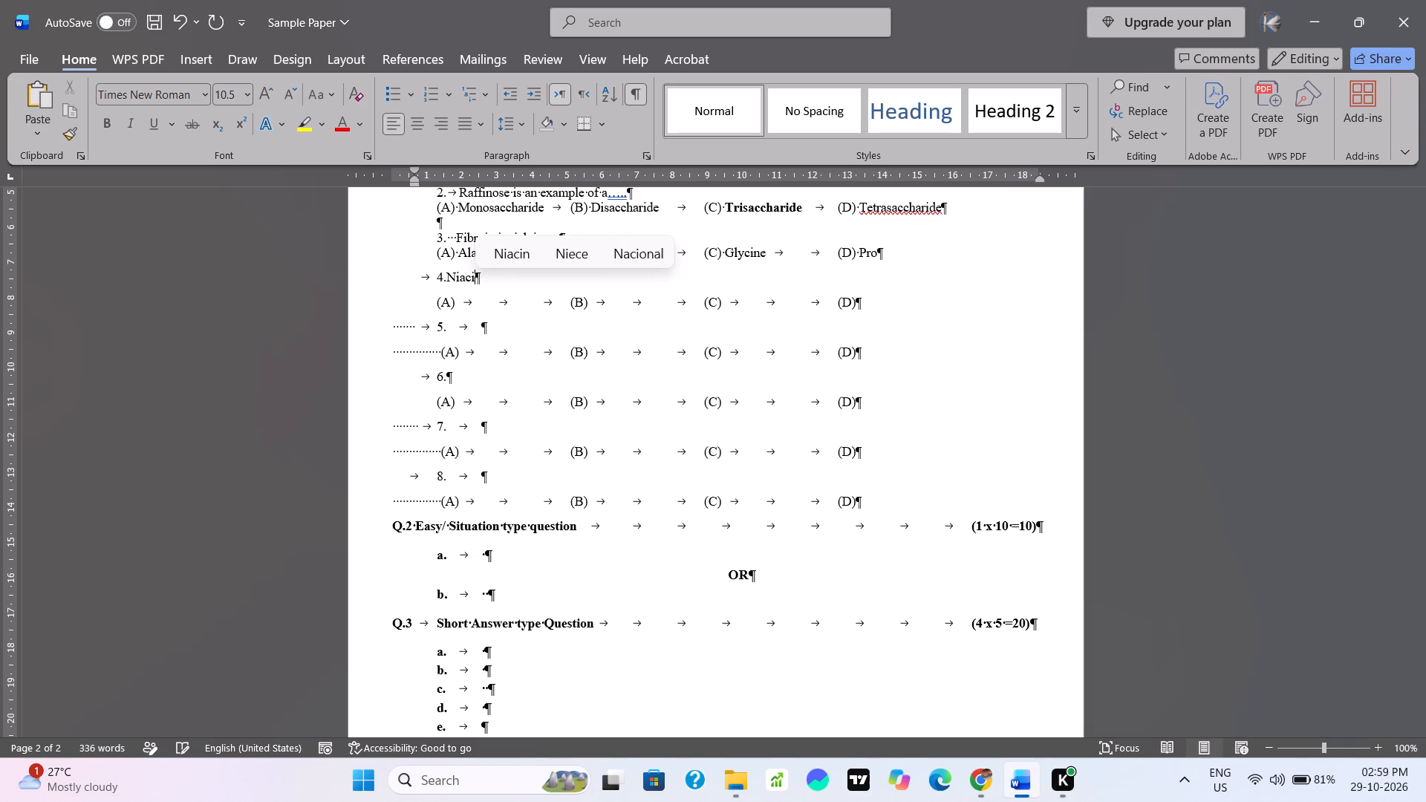
text(n is the)
key(space)
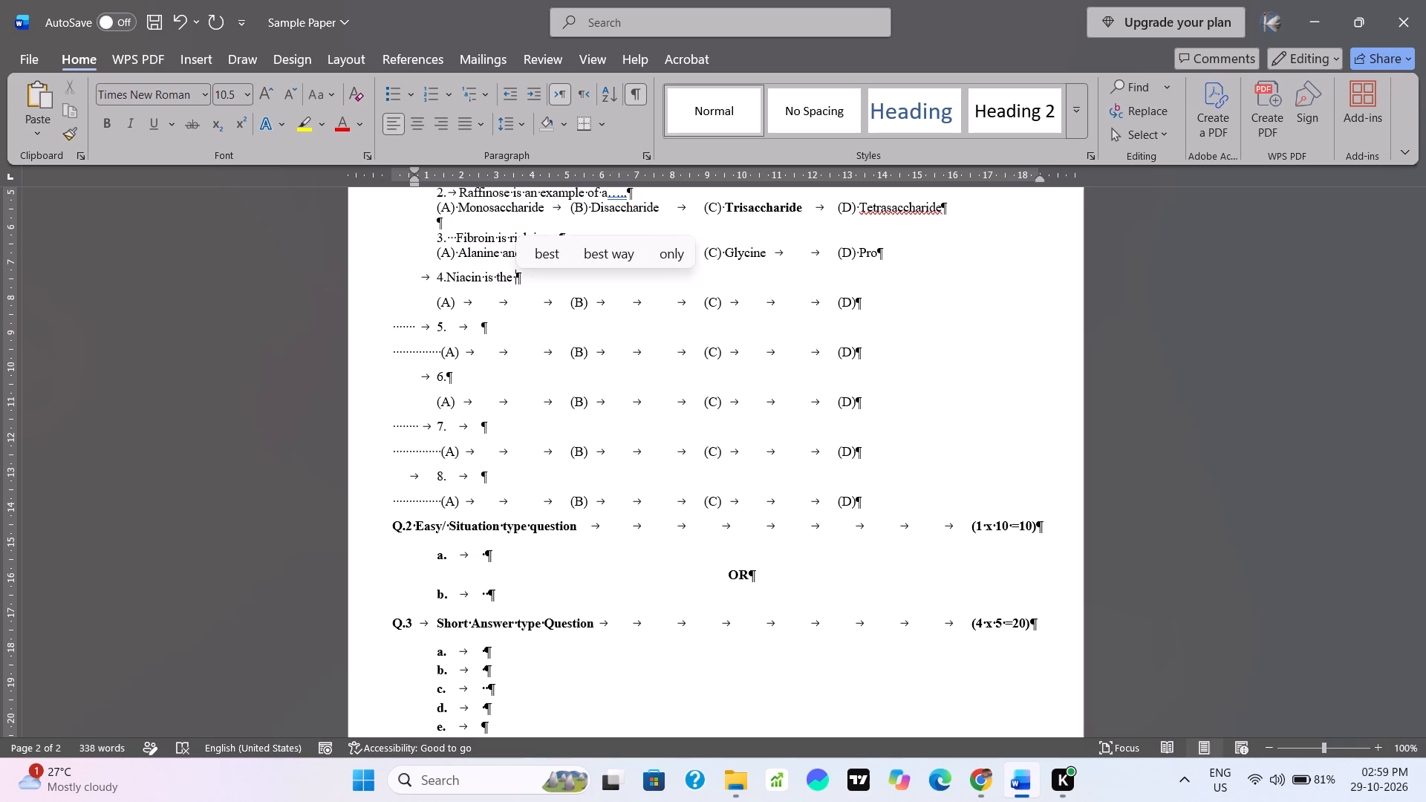
text(chemical)
key(space)
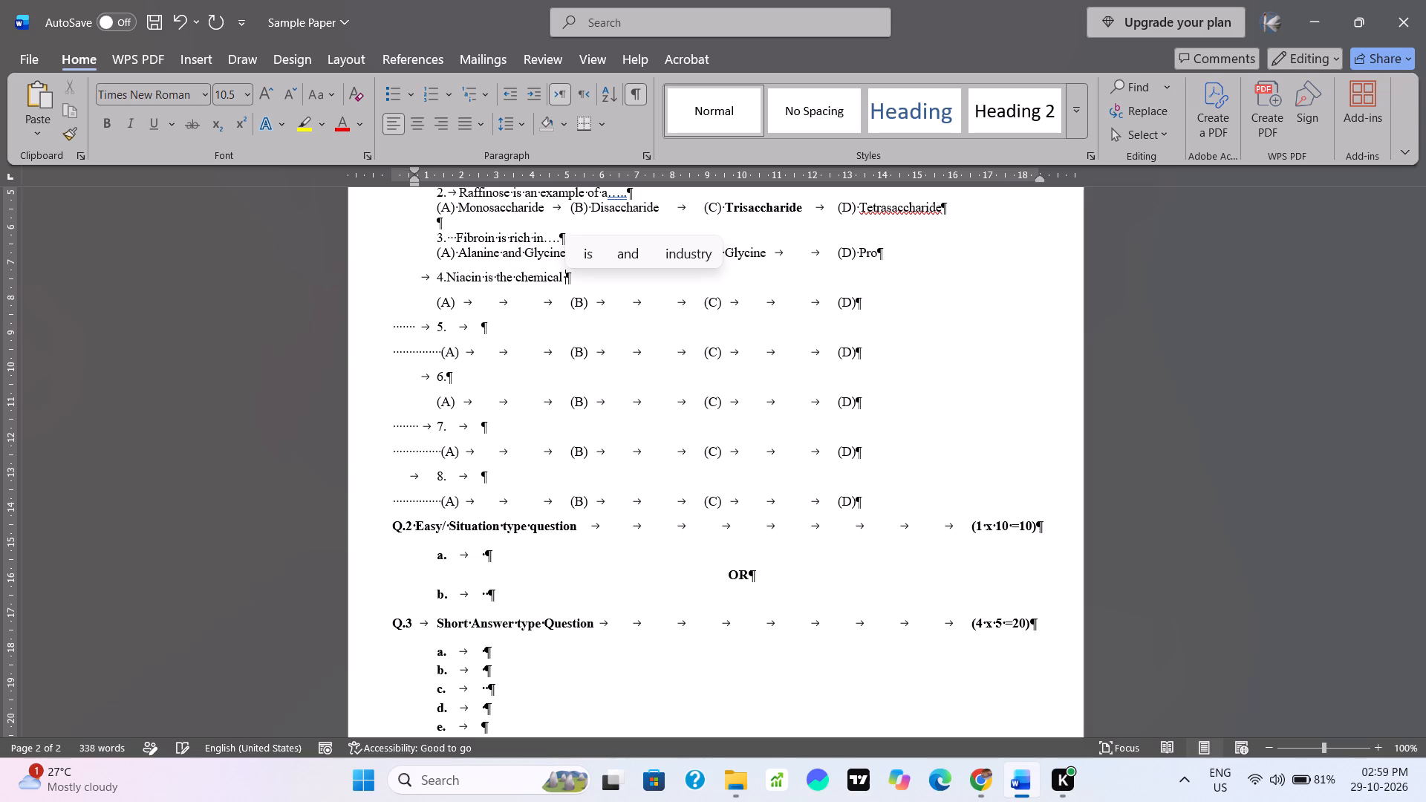
text(na)
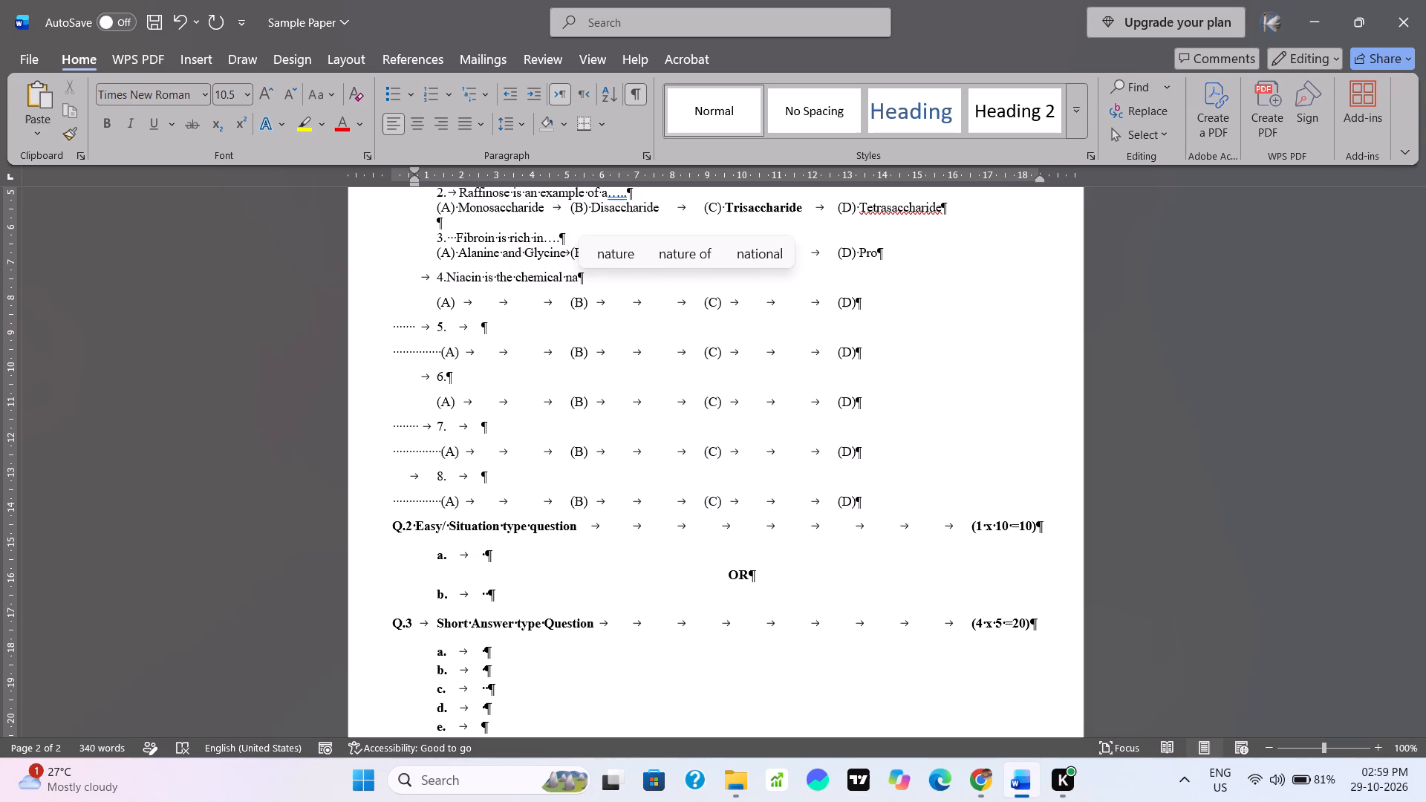
text(me)
key(space)
text(of)
key(space)
text(which)
key(space)
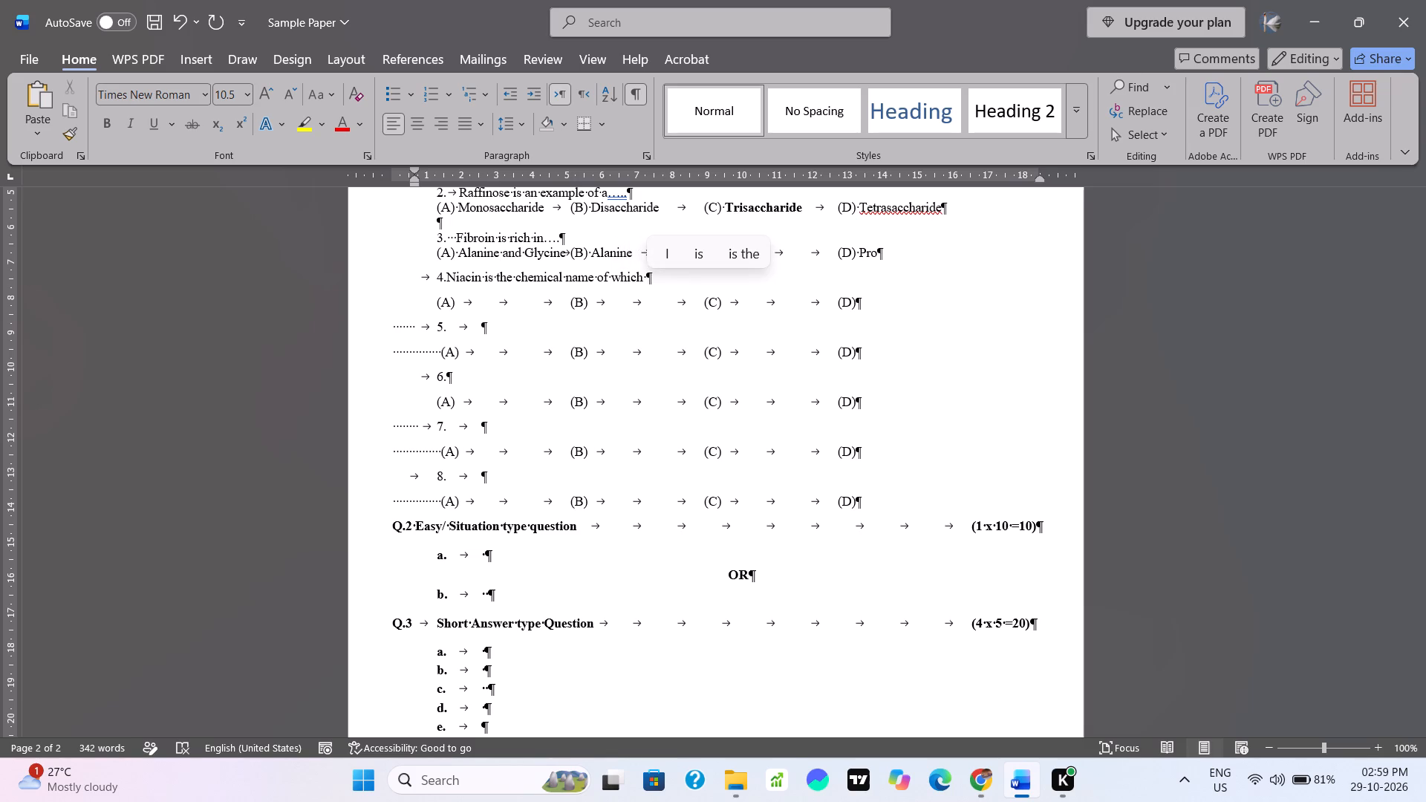
text(Vitamin)
key(shift+question)
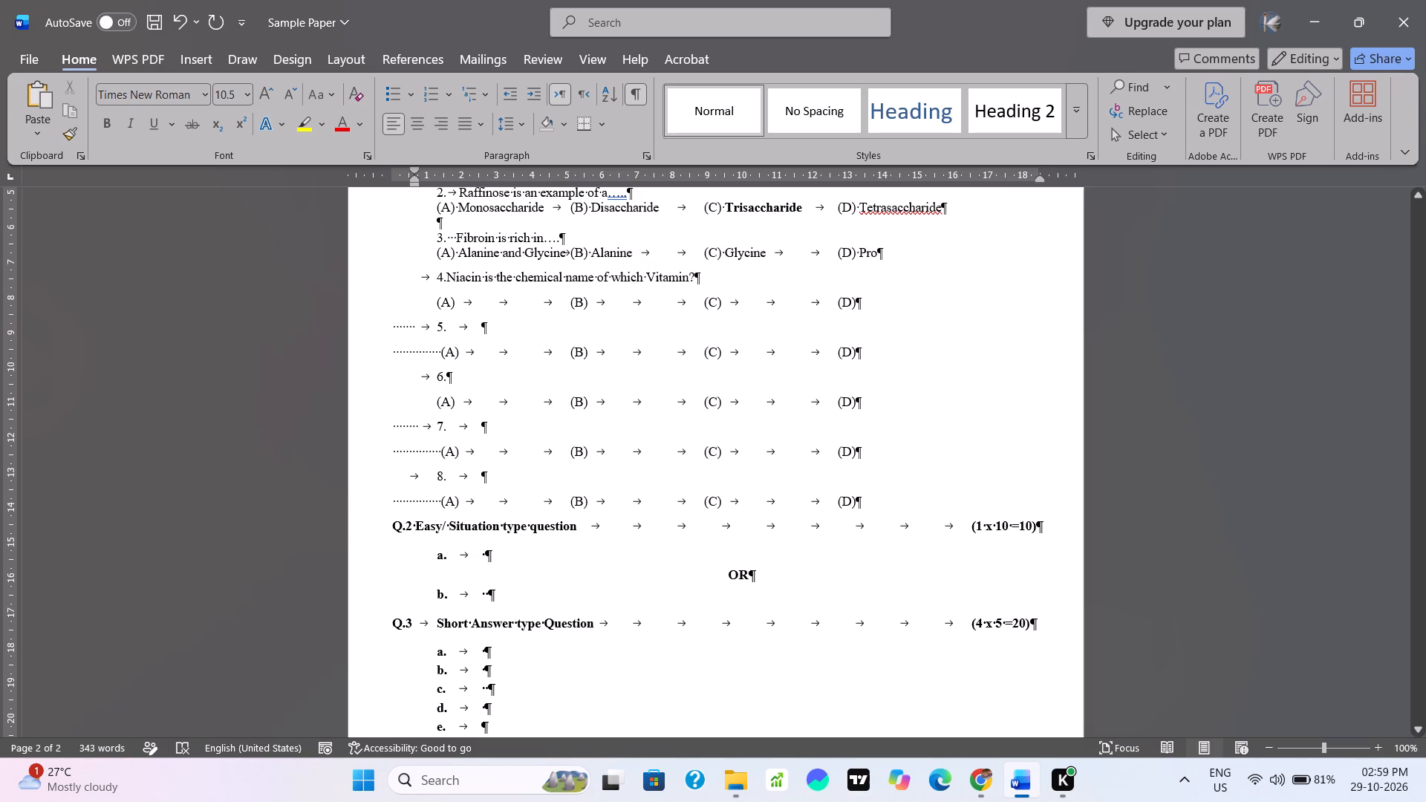
Fill in option (A) of question 4 as "Vit - B3" and remove the extra tab so the options stay aligned.
click(459, 296)
key(space)
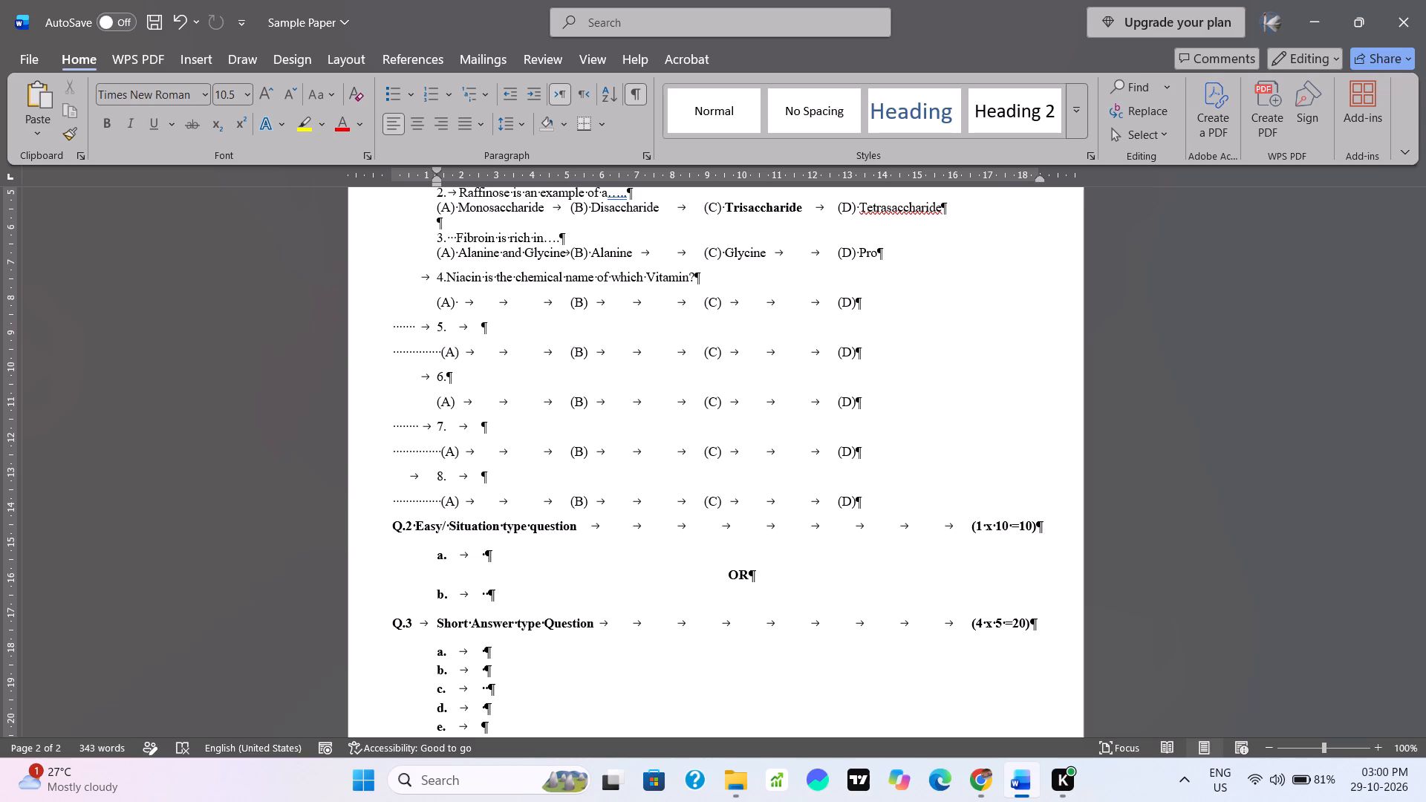
key(shift+v)
text(it)
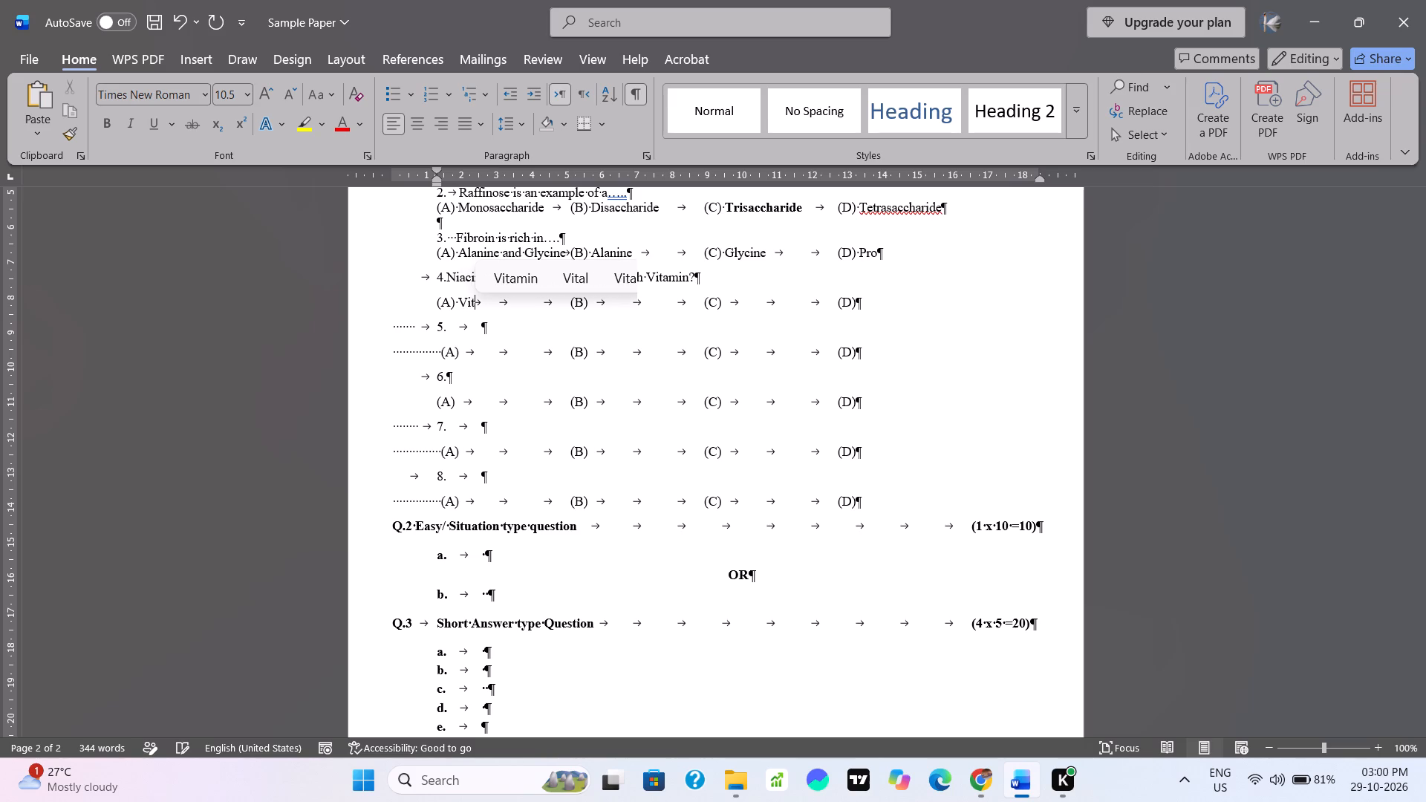
key(space)
text(-)
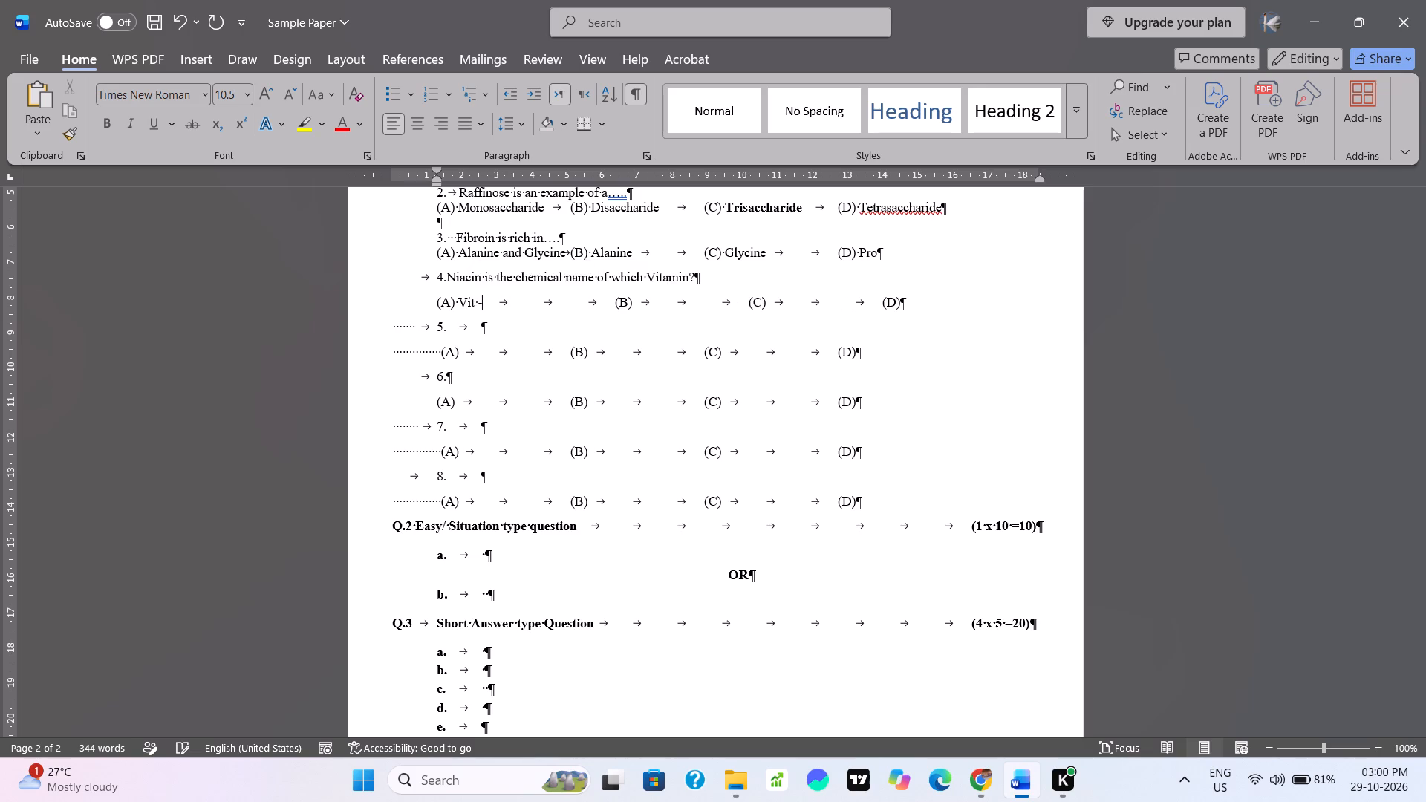
key(space)
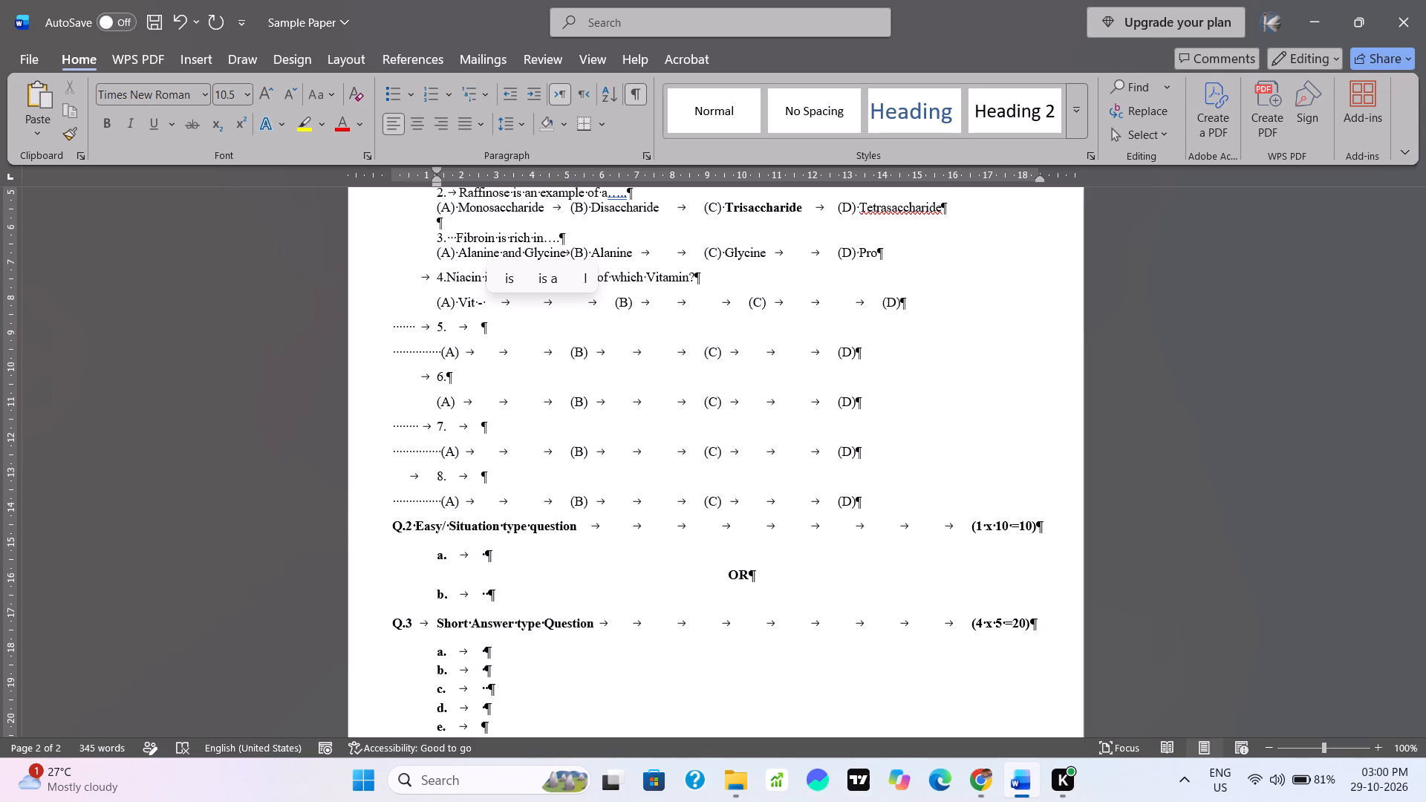
key(shift+b)
key(3)
key(Left)
key(Left)
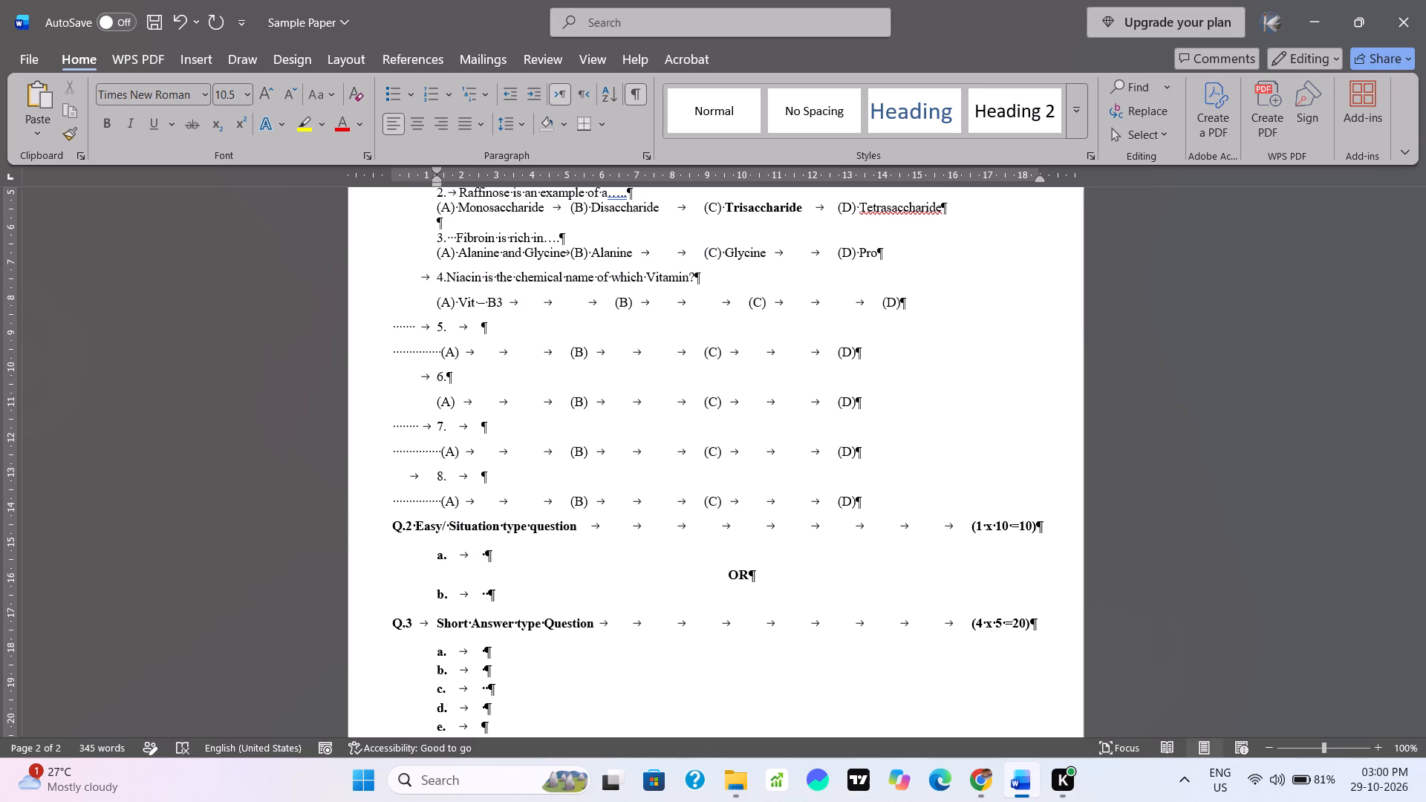
key(BackSpace)
key(BackSpace)
key(space)
text(-)
key(space)
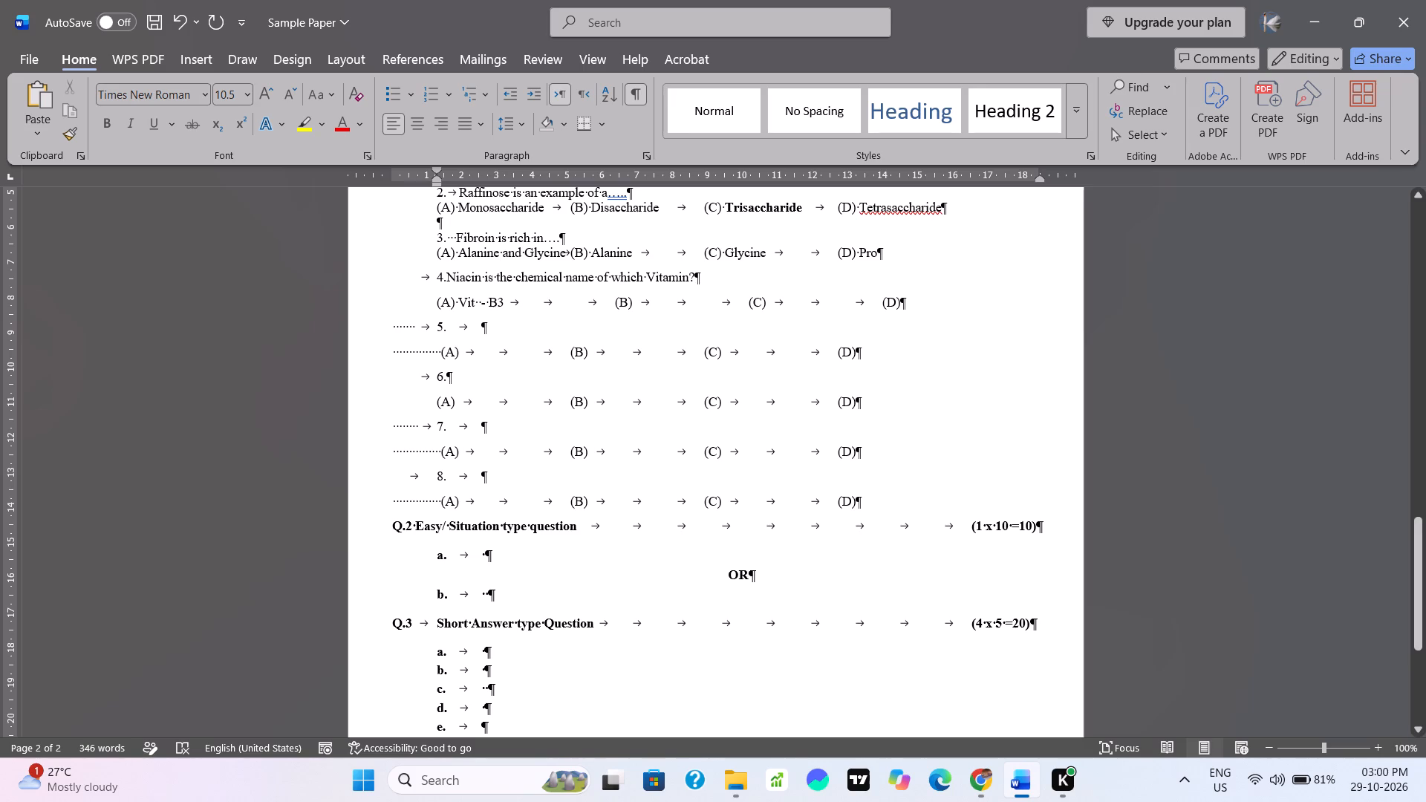
key(Right)
key(Right)
key(Right)
key(Delete)
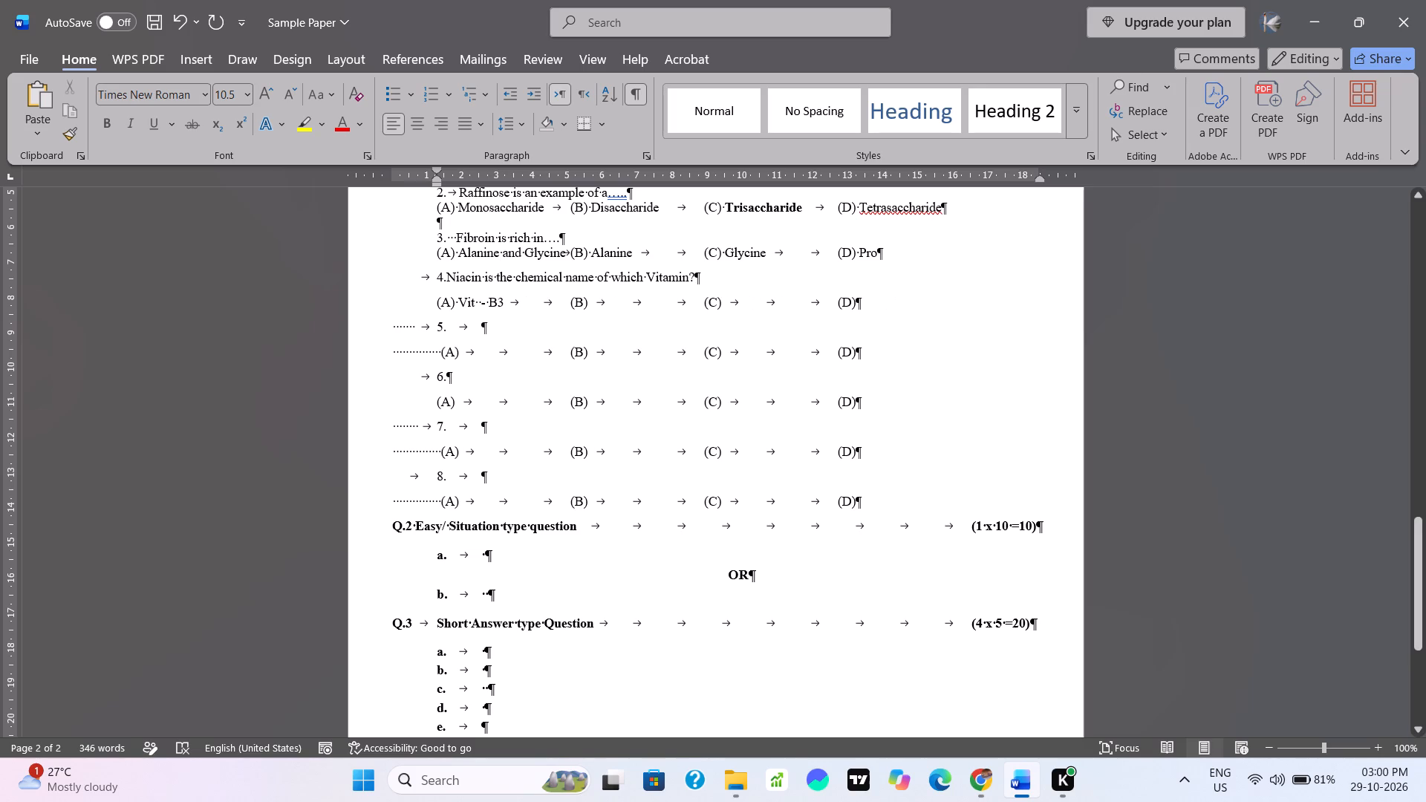
Copy the option (A) text of question 4 into option (B) and change it to "Vit - B1".
drag(461, 301, 502, 301)
drag(502, 301, 504, 301)
key(ctrl+c)
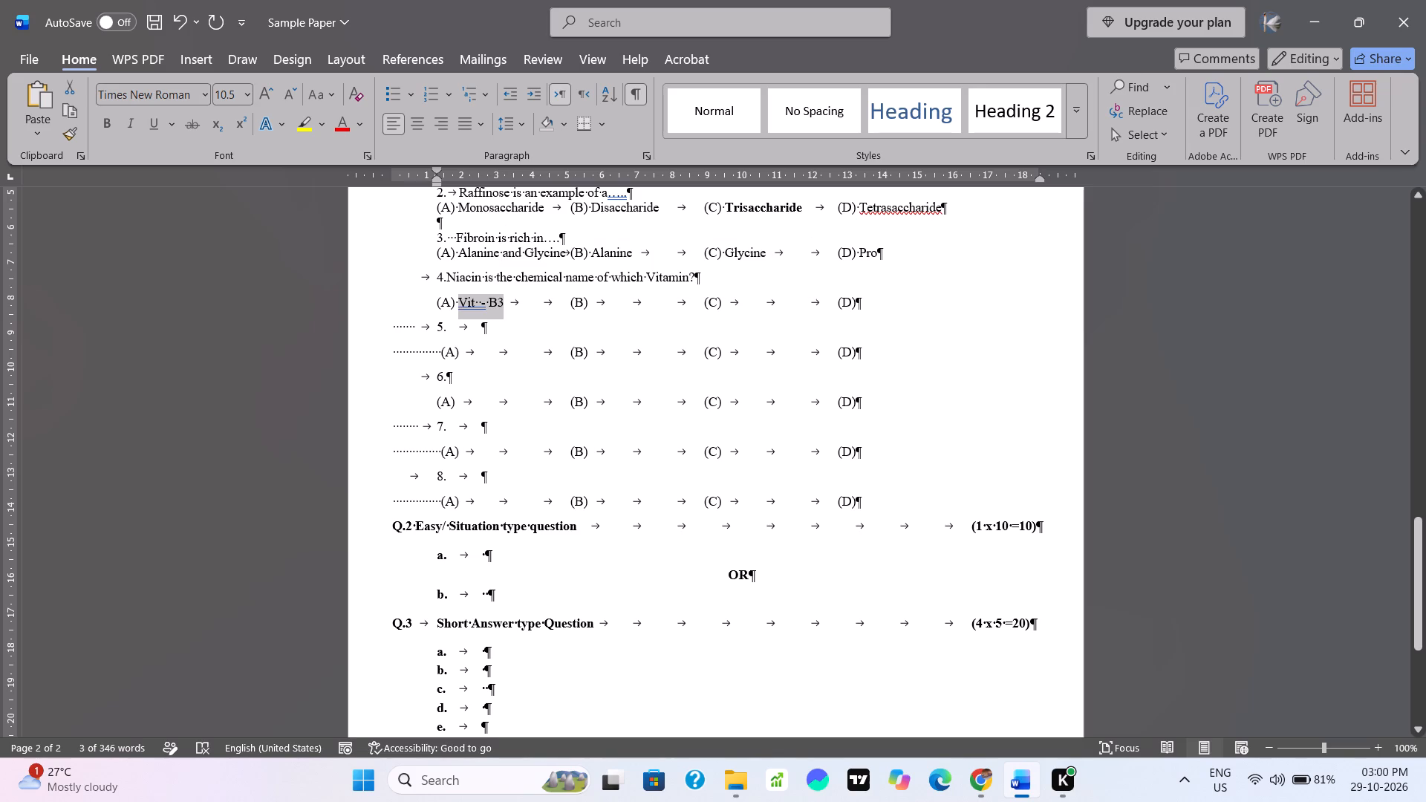
click(591, 302)
key(space)
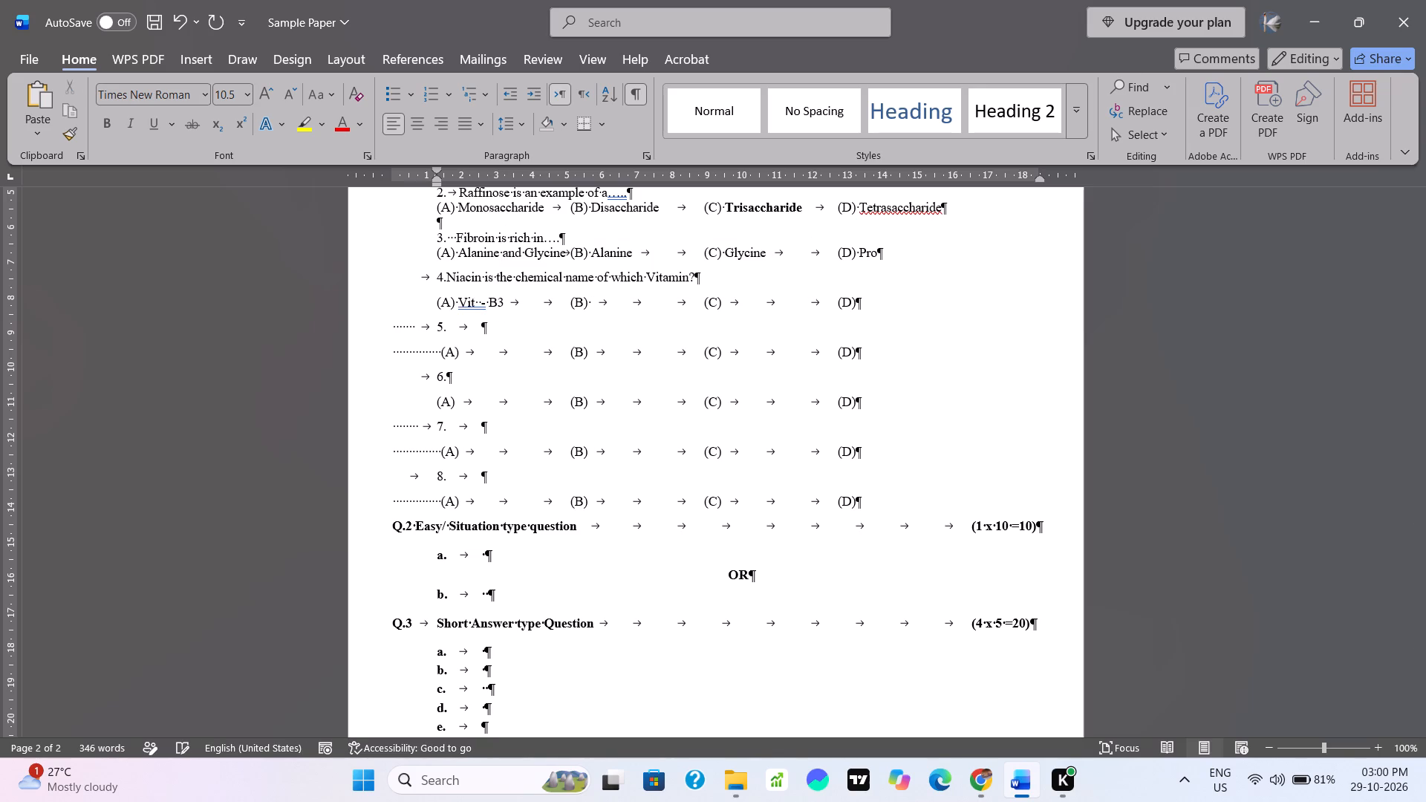
key(ctrl+v)
key(Delete)
key(BackSpace)
key(1)
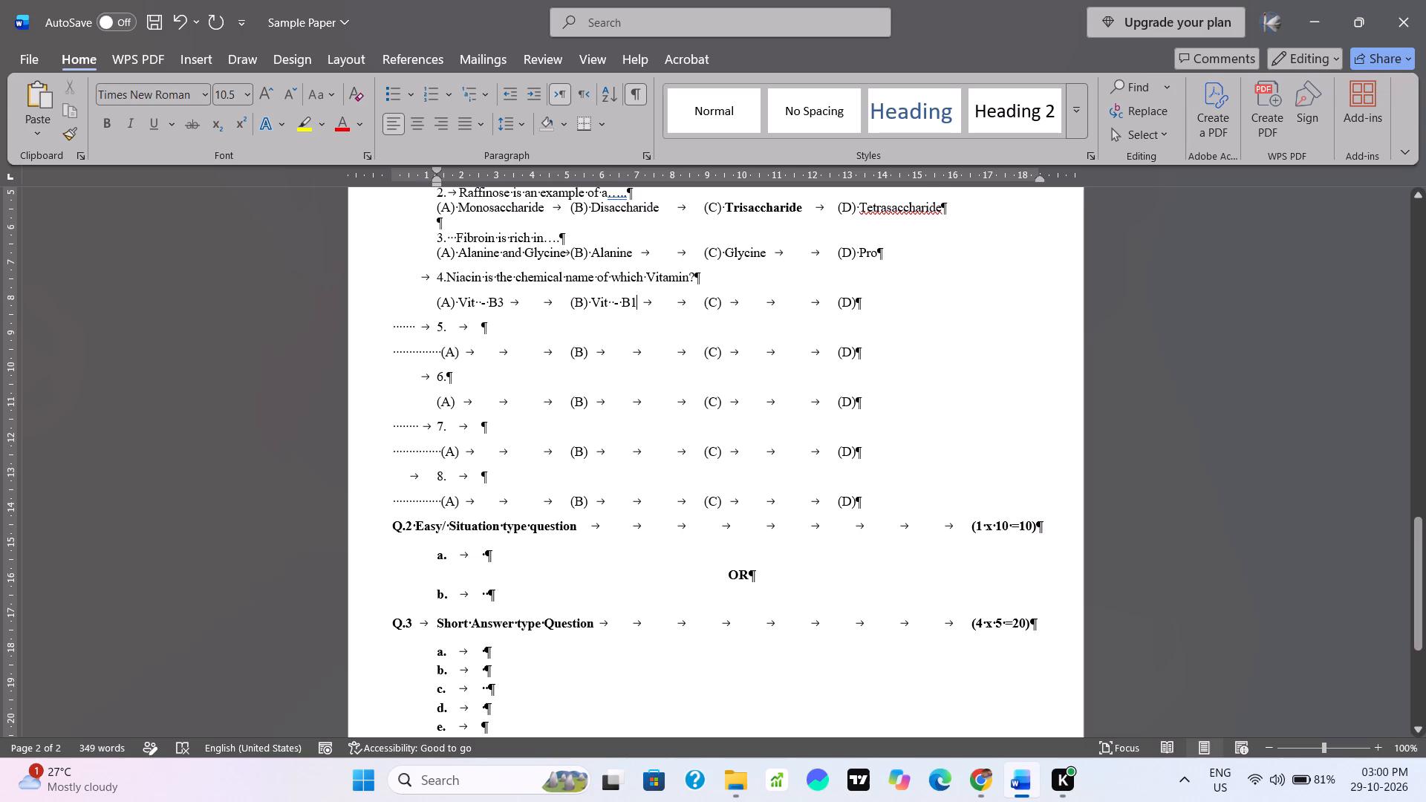
Paste the copied vitamin text into option (C) of question 4, change it to "Vit - B2", and remove the extra tab.
click(719, 304)
key(Right)
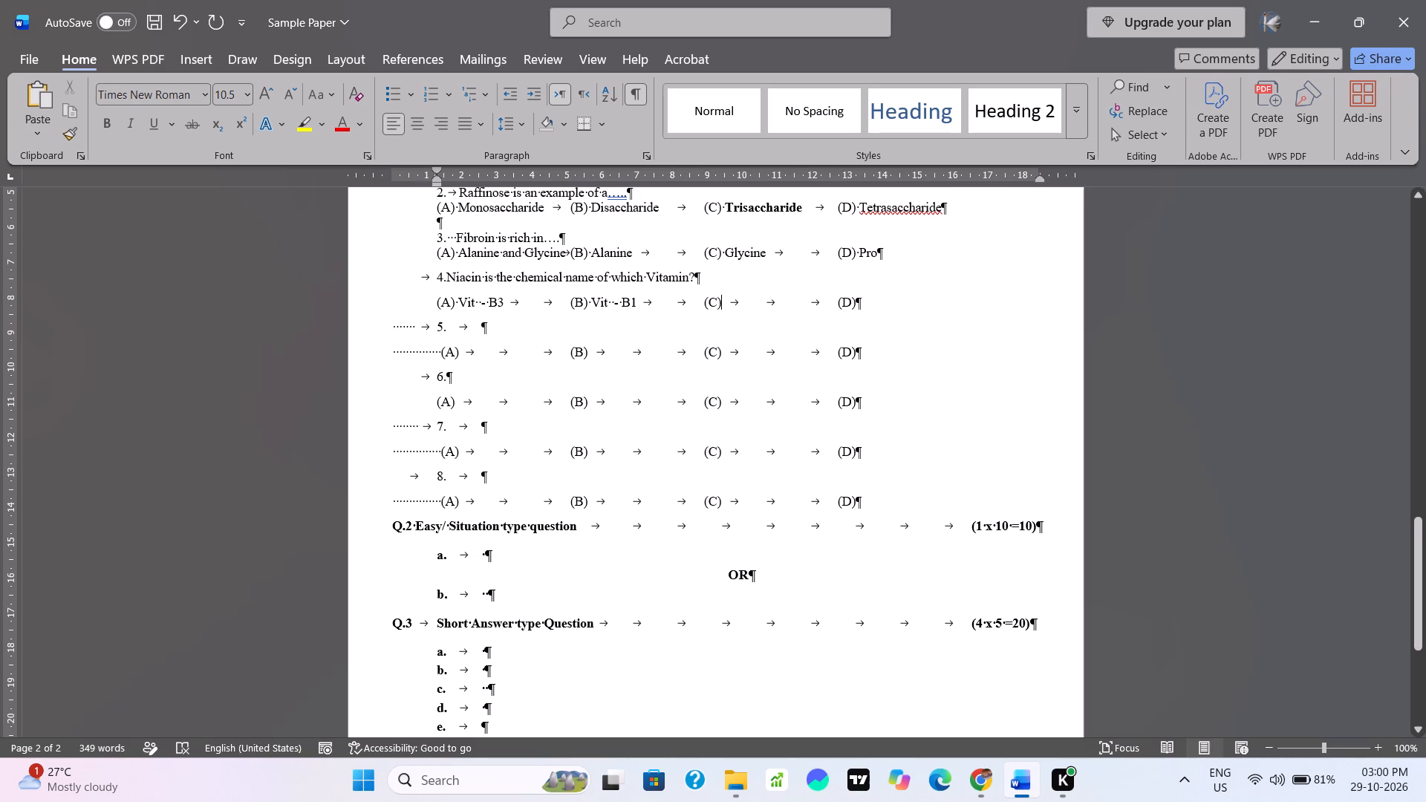
key(space)
key(ctrl+v)
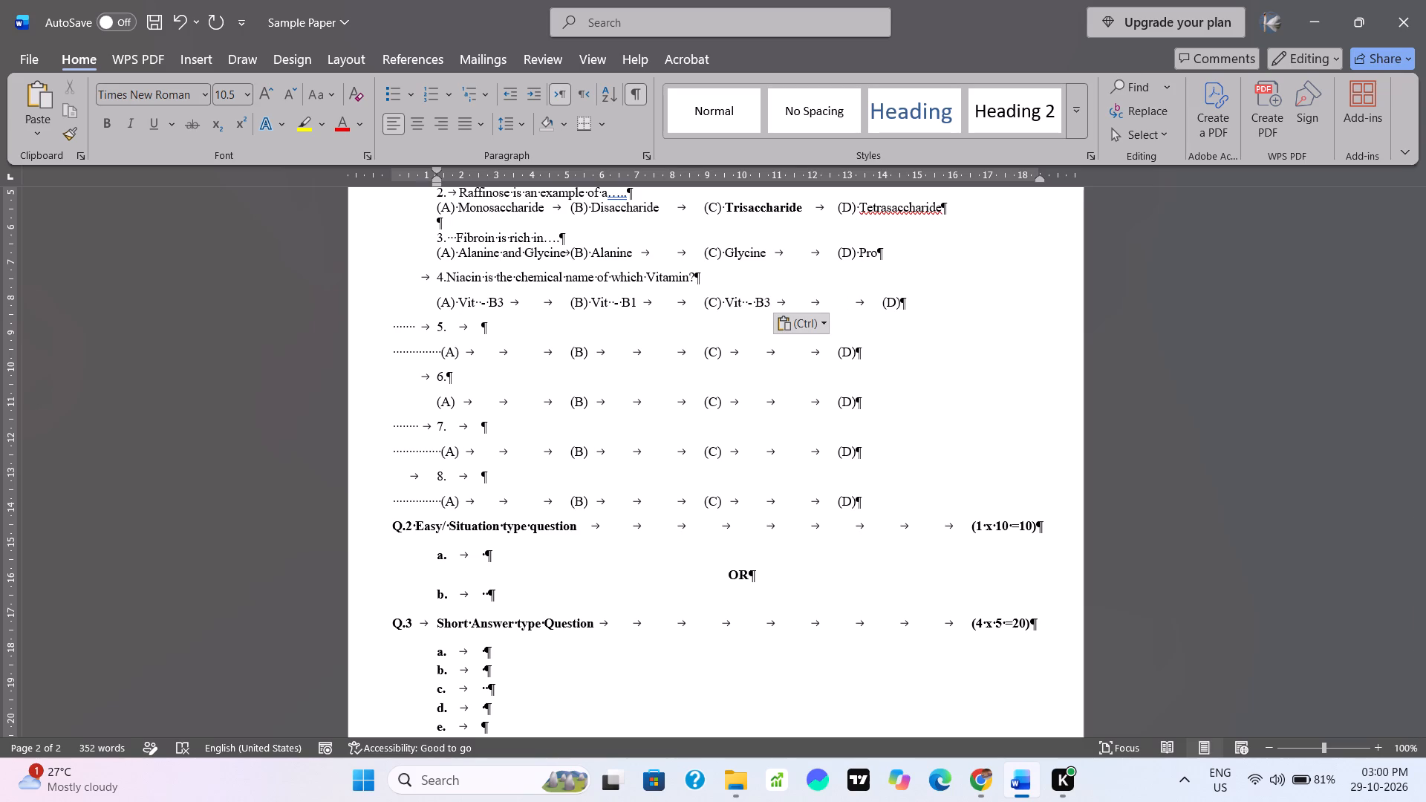
key(BackSpace)
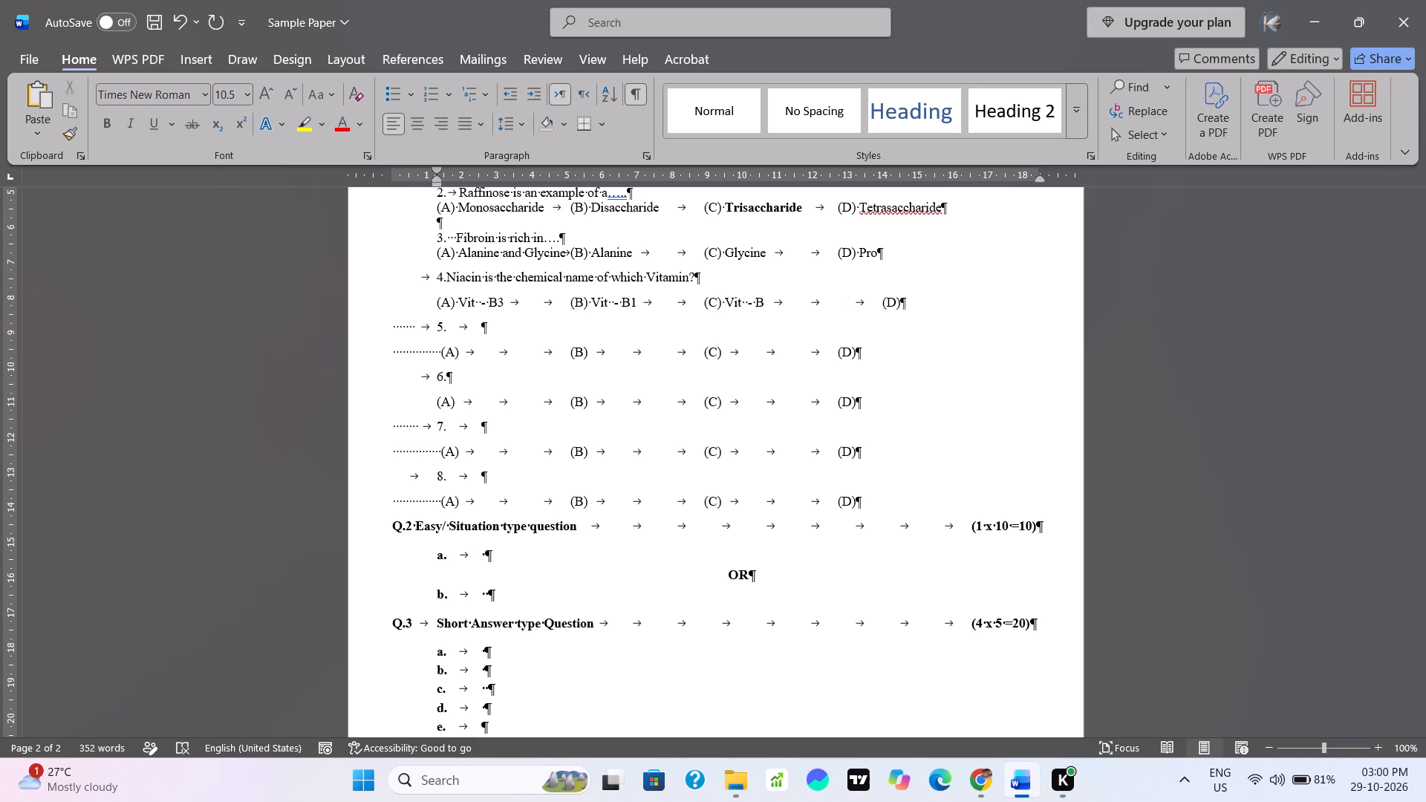
key(2)
key(Right)
key(Delete)
Paste the copied vitamin text into option (D) of question 4 and change it to "Vit - C".
key(Right)
key(Right)
key(Right)
key(Right)
key(space)
key(ctrl+v)
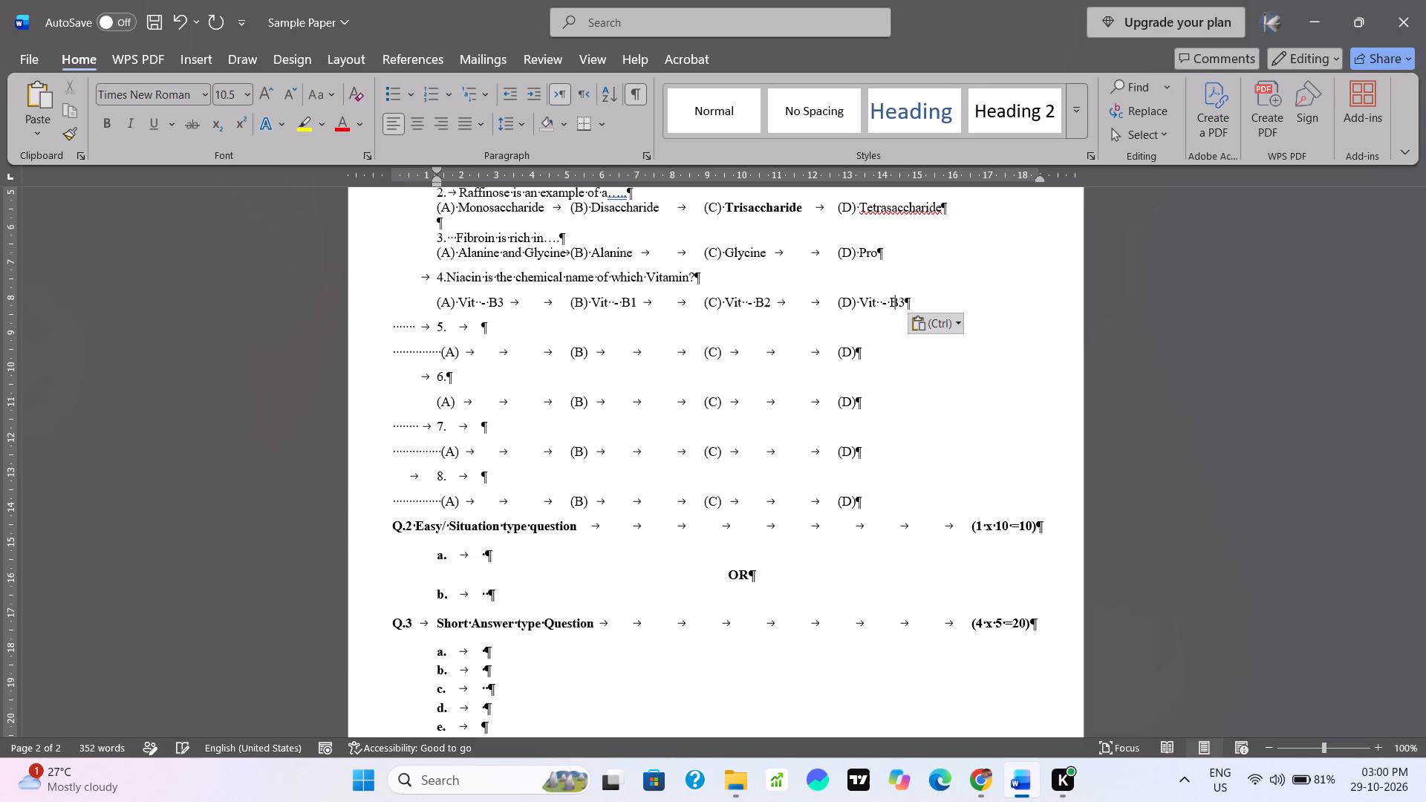
key(BackSpace)
key(BackSpace)
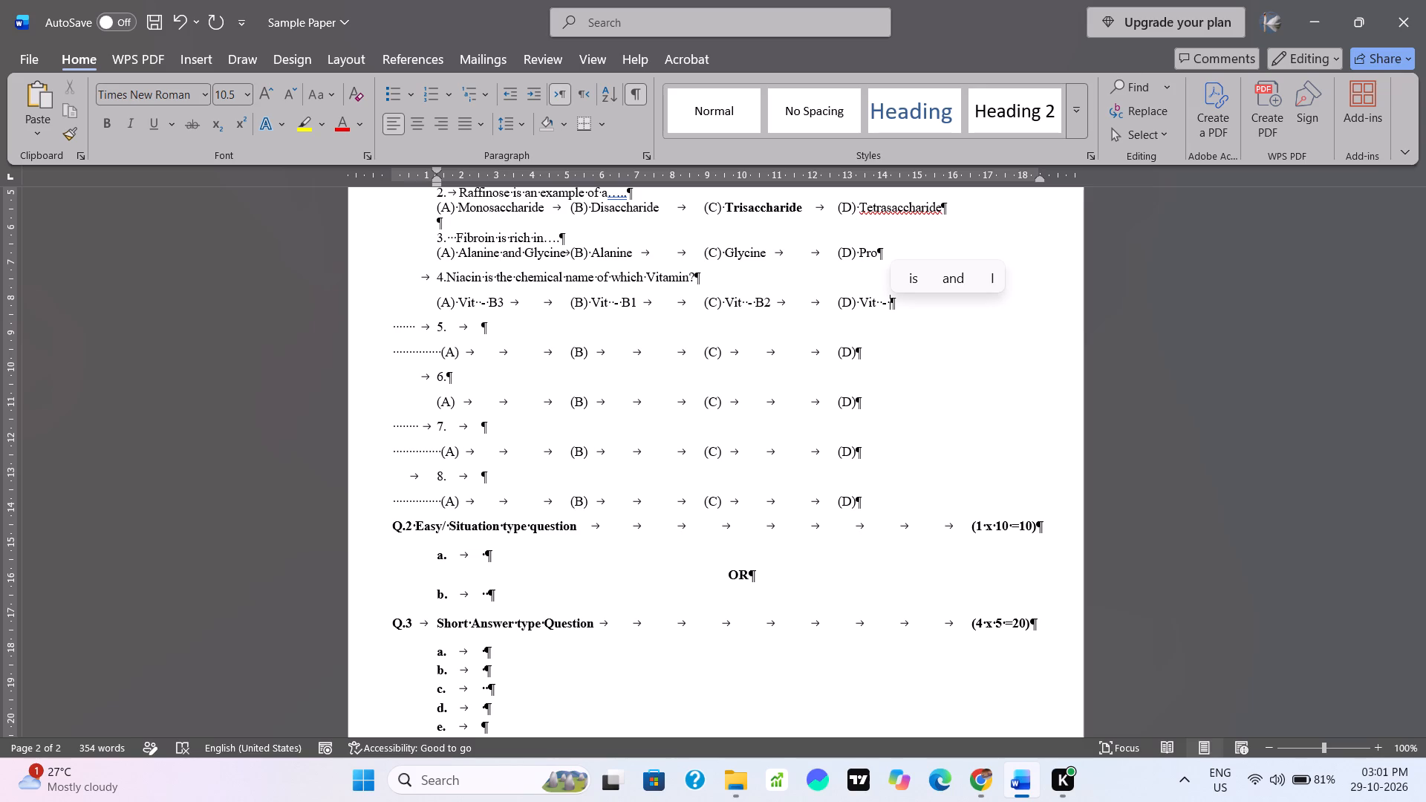
key(c)
key(BackSpace)
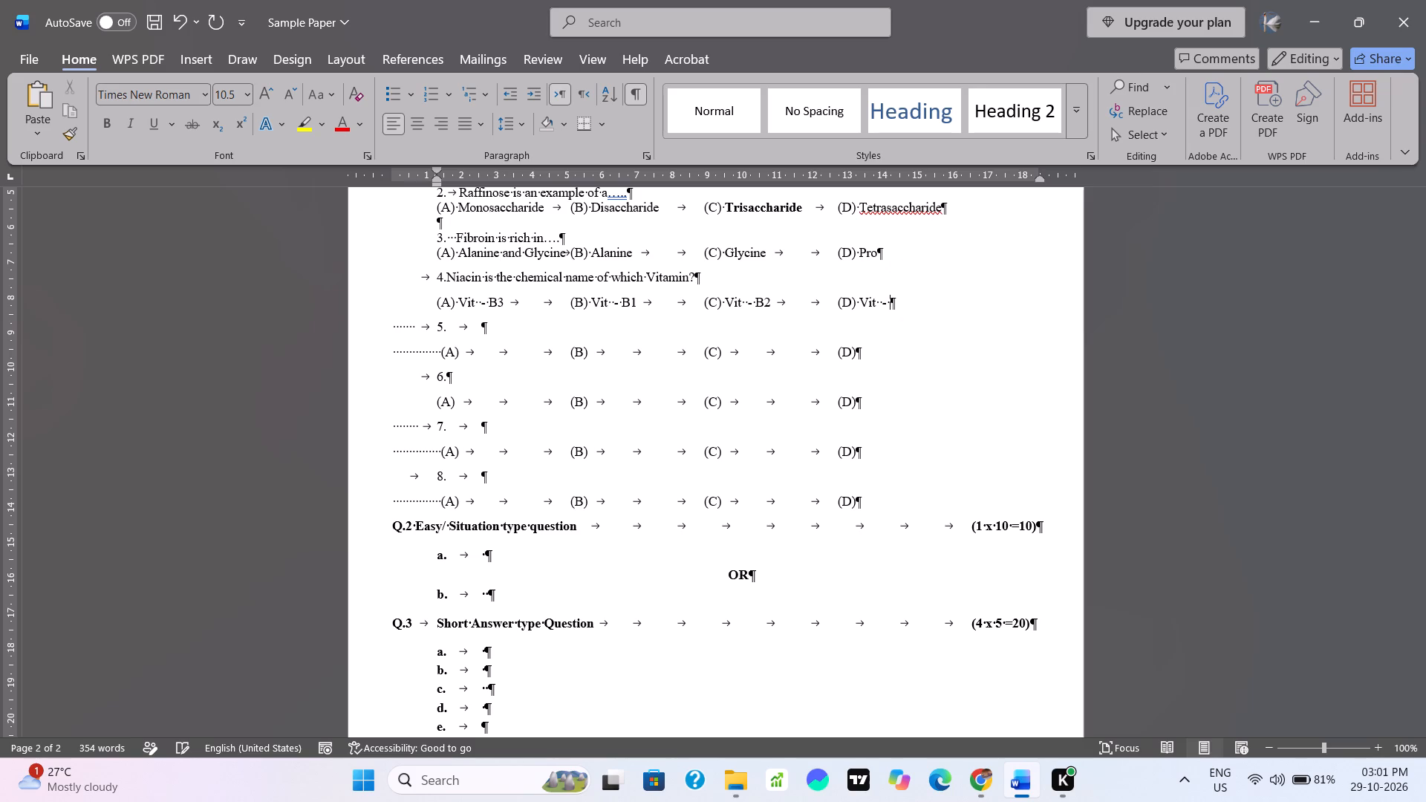
key(shift+c)
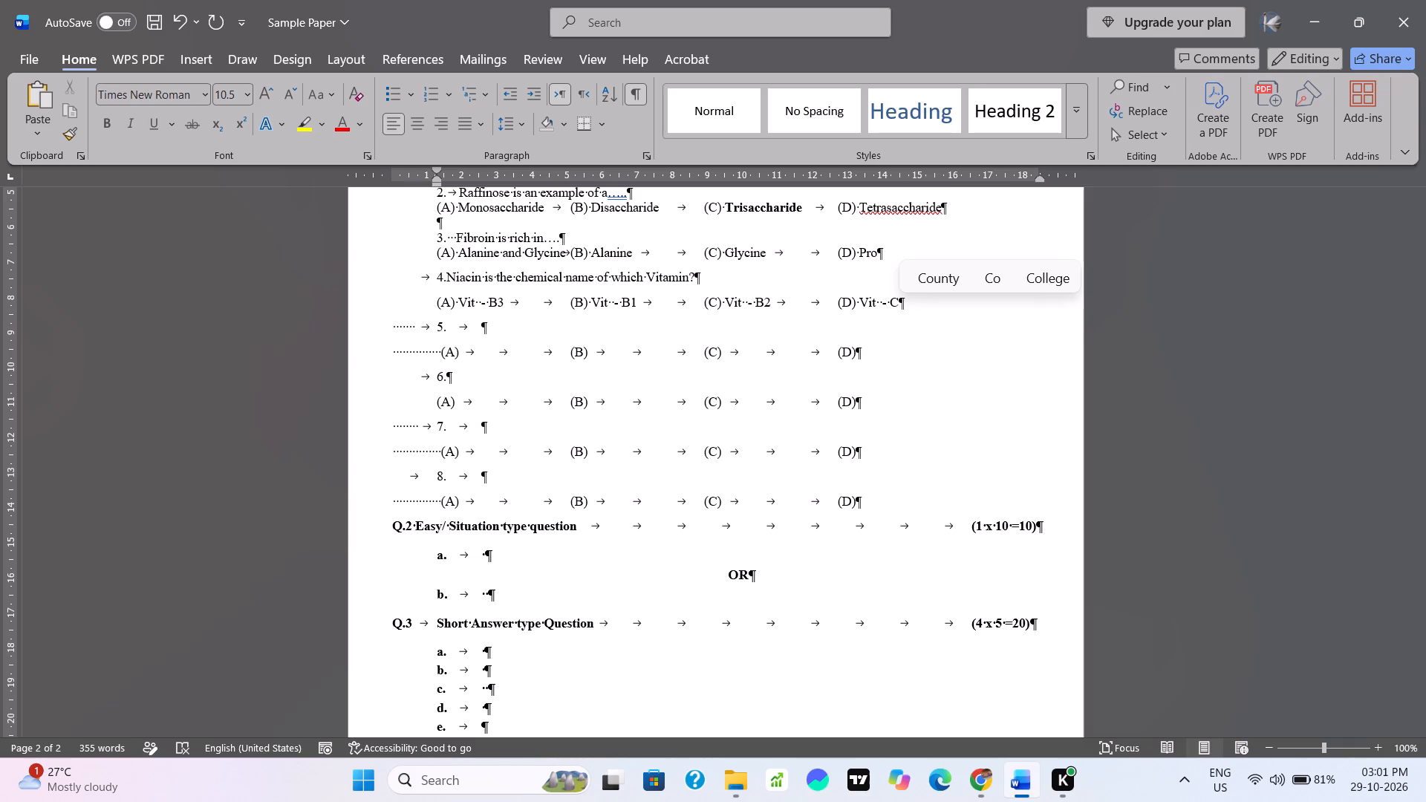
Bold "Vit - B3" in option (A) of question 4 as the correct answer.
drag(457, 301, 497, 304)
key(ctrl+b)
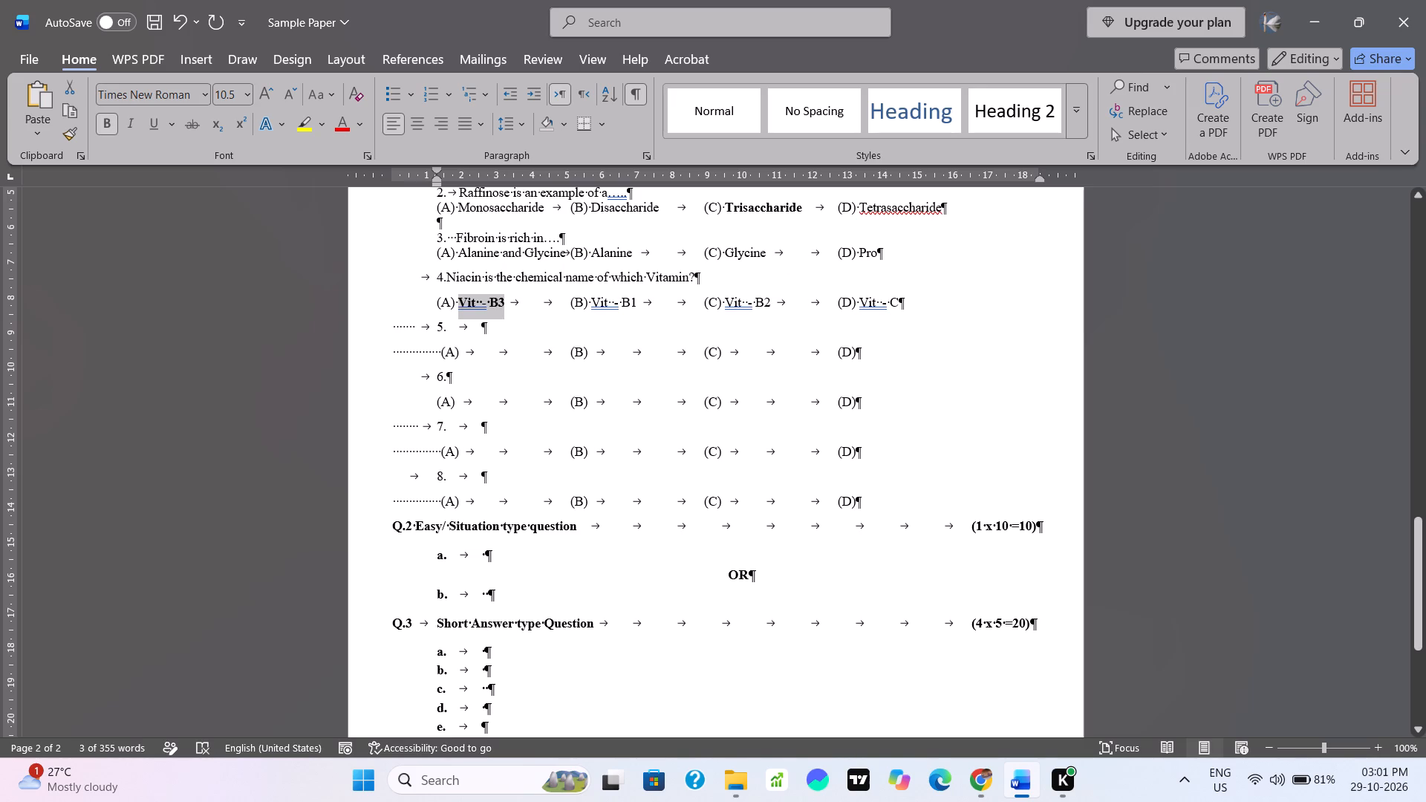
click(492, 355)
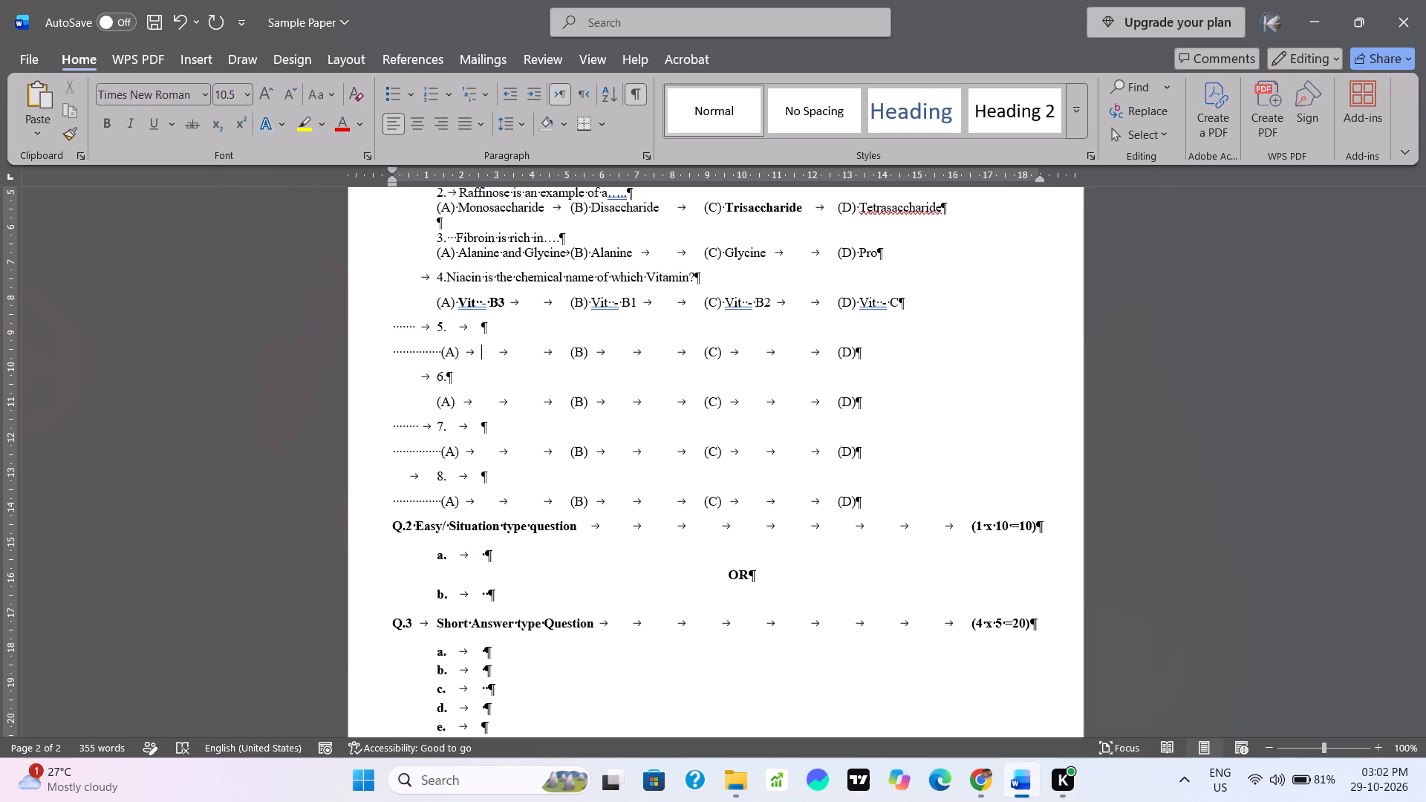
Place the text cursor at item a of the Very short Answer question list.
scroll(492, 355, down, 3)
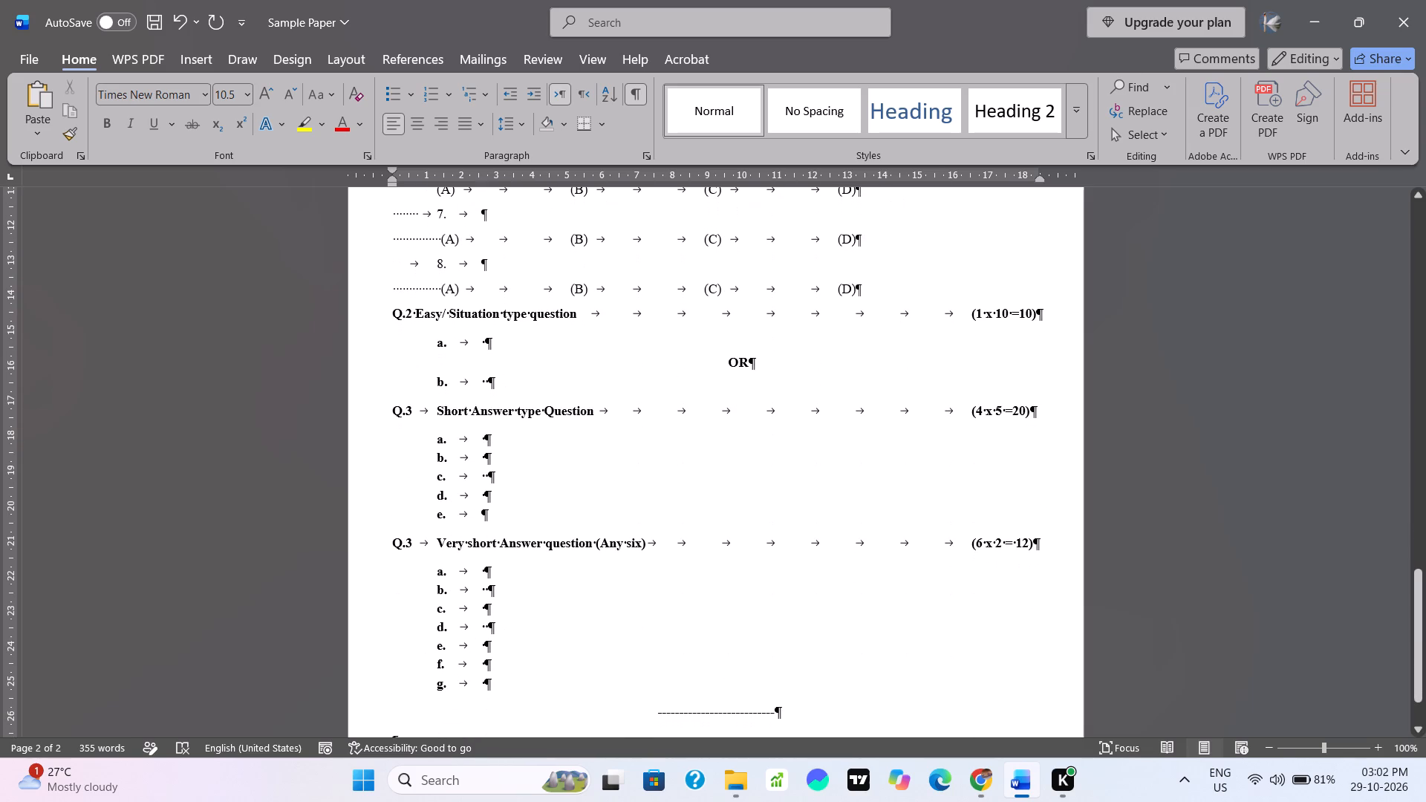
click(485, 570)
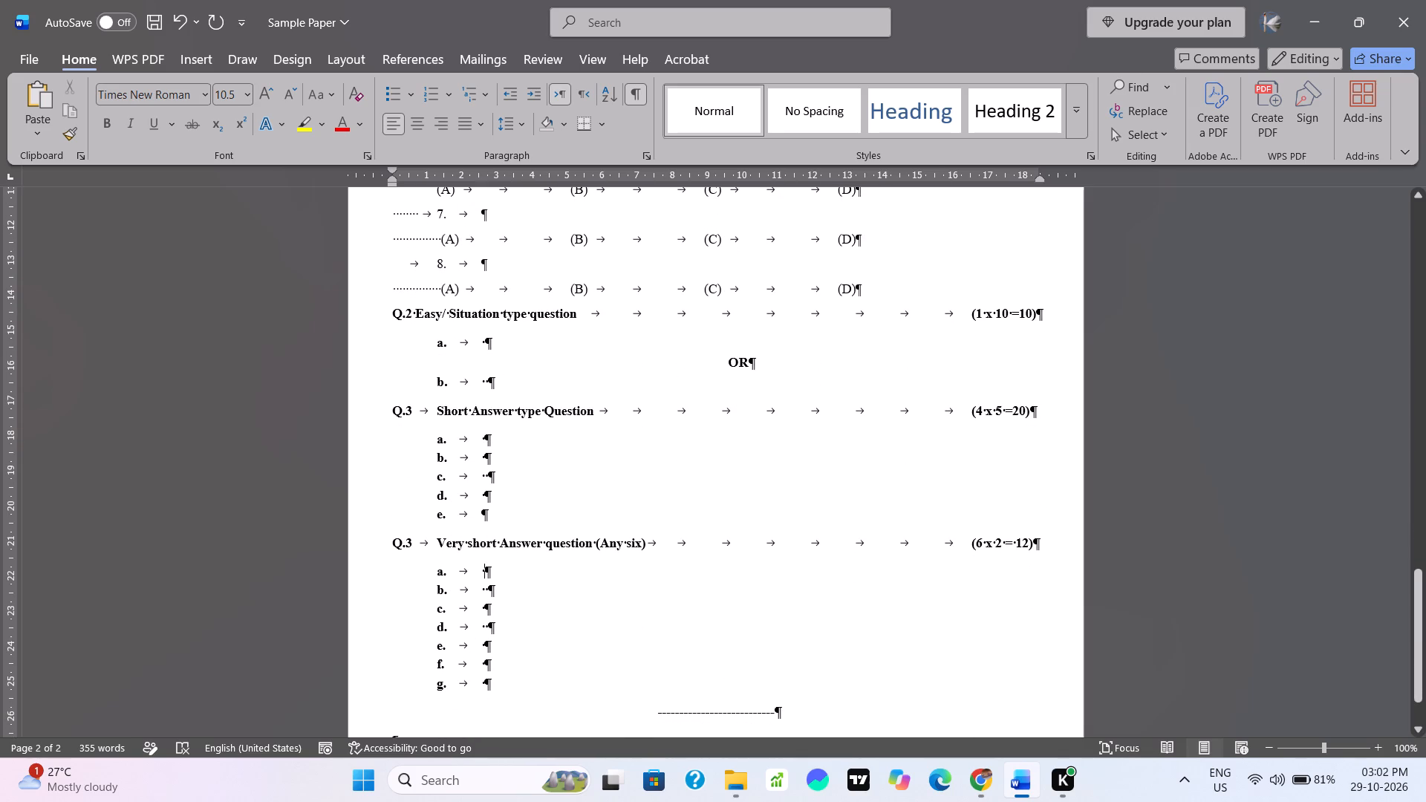
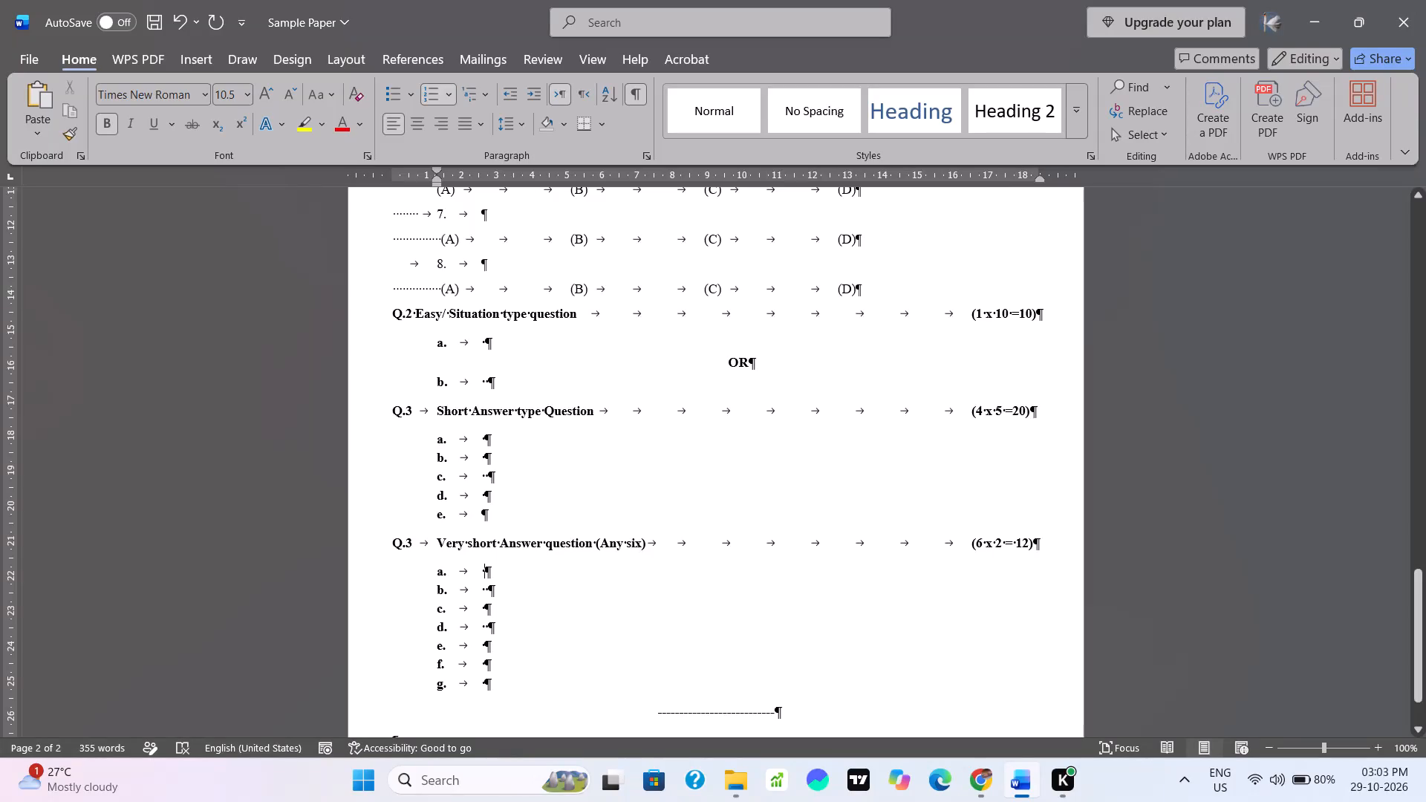
Replace the tab after the number of question 5 in the multiple-choice list with a single space.
scroll(581, 495, up, 3)
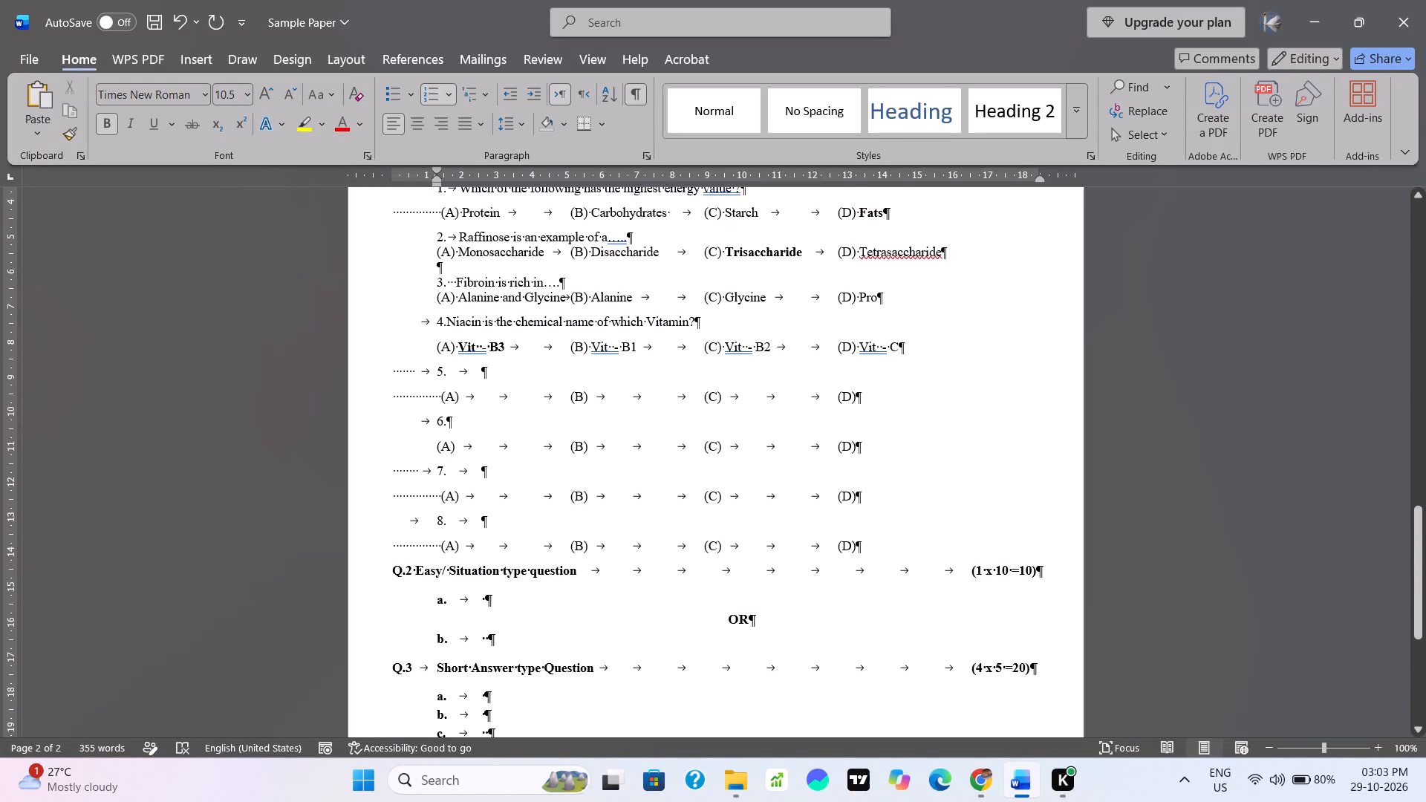
click(483, 371)
key(BackSpace)
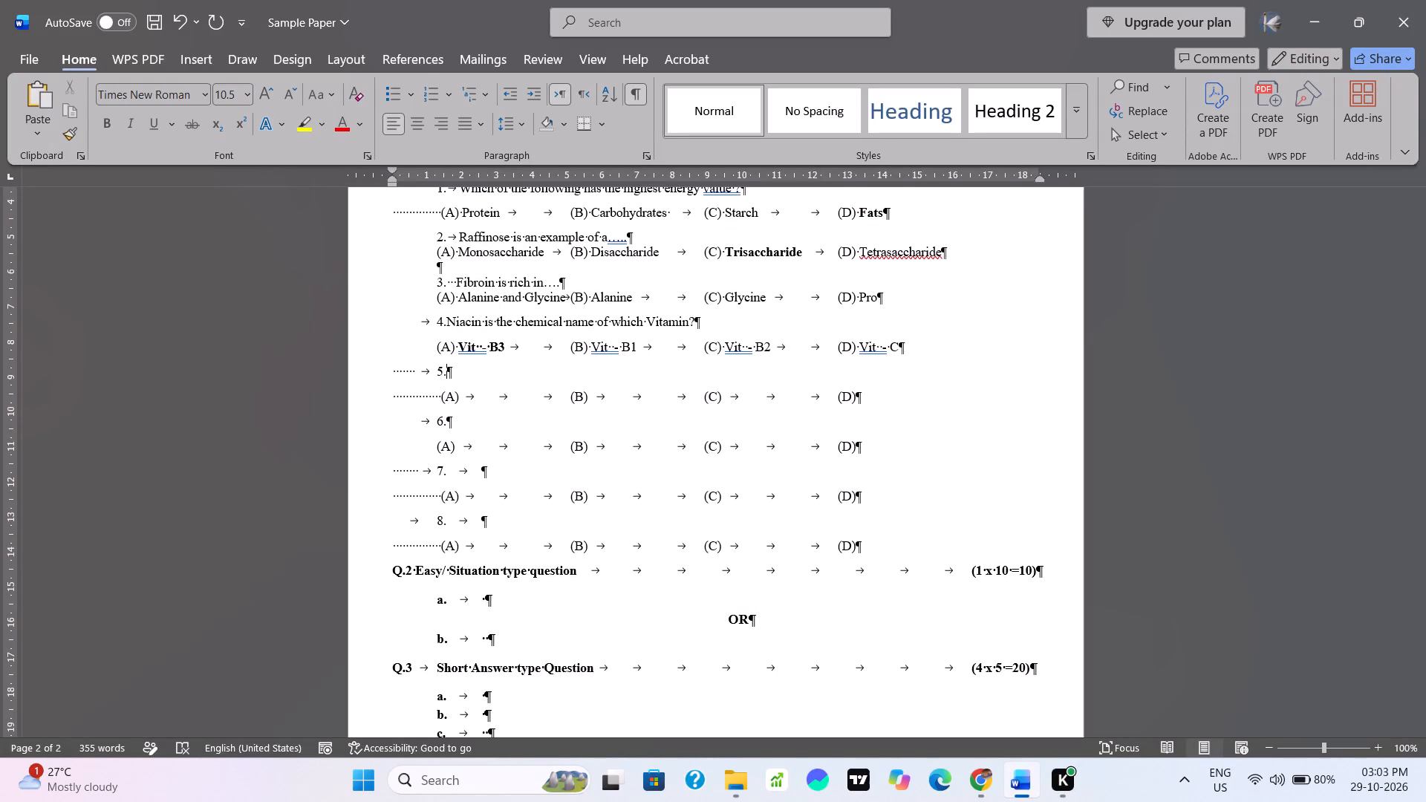
key(space)
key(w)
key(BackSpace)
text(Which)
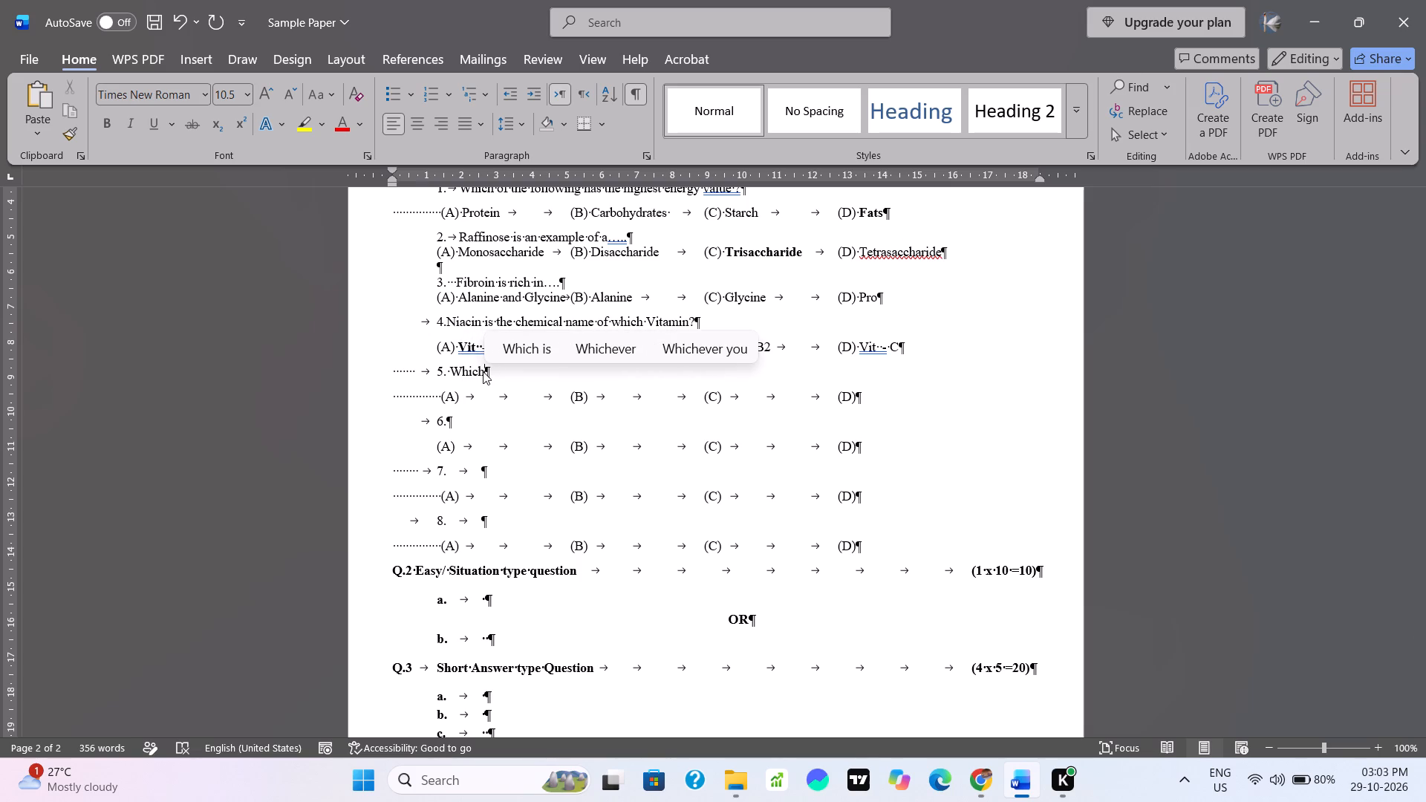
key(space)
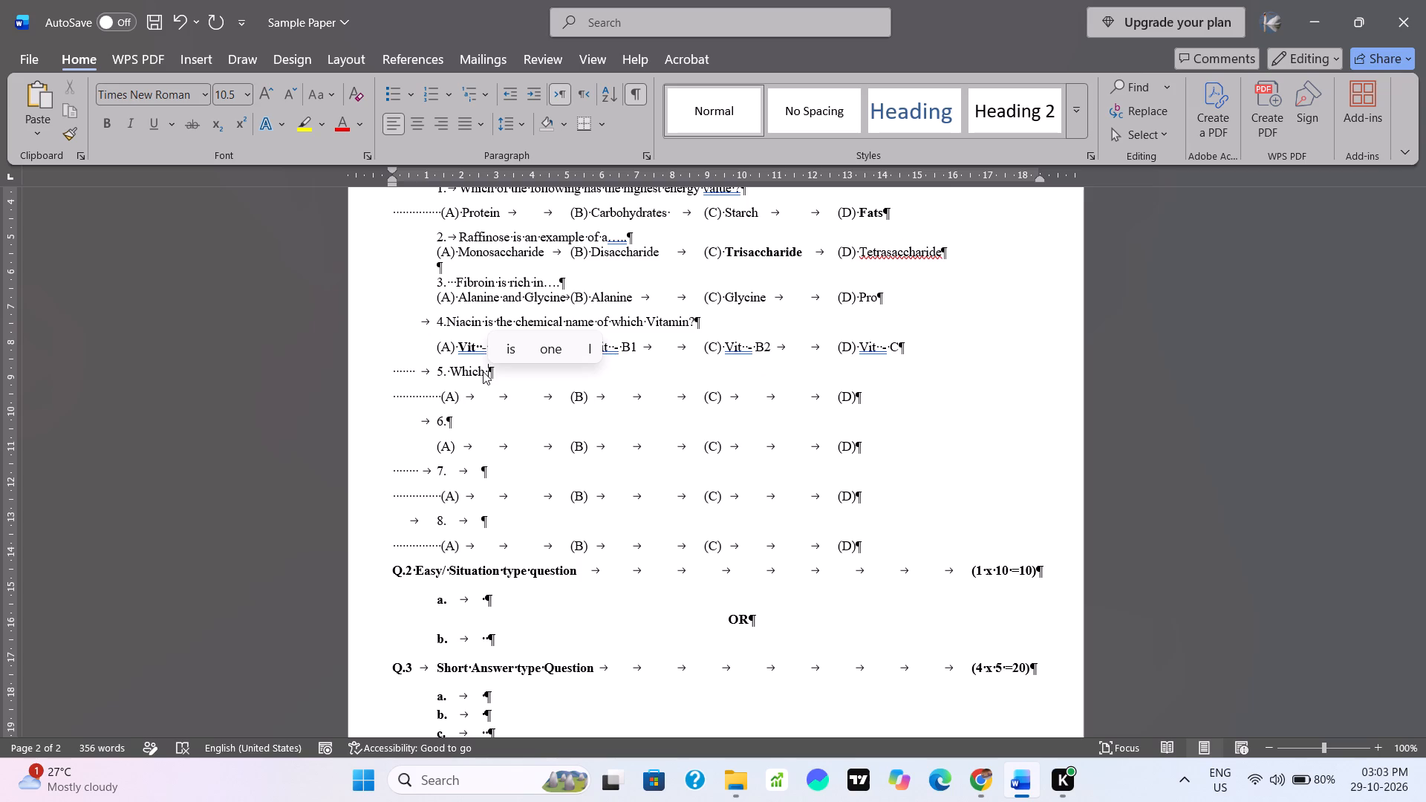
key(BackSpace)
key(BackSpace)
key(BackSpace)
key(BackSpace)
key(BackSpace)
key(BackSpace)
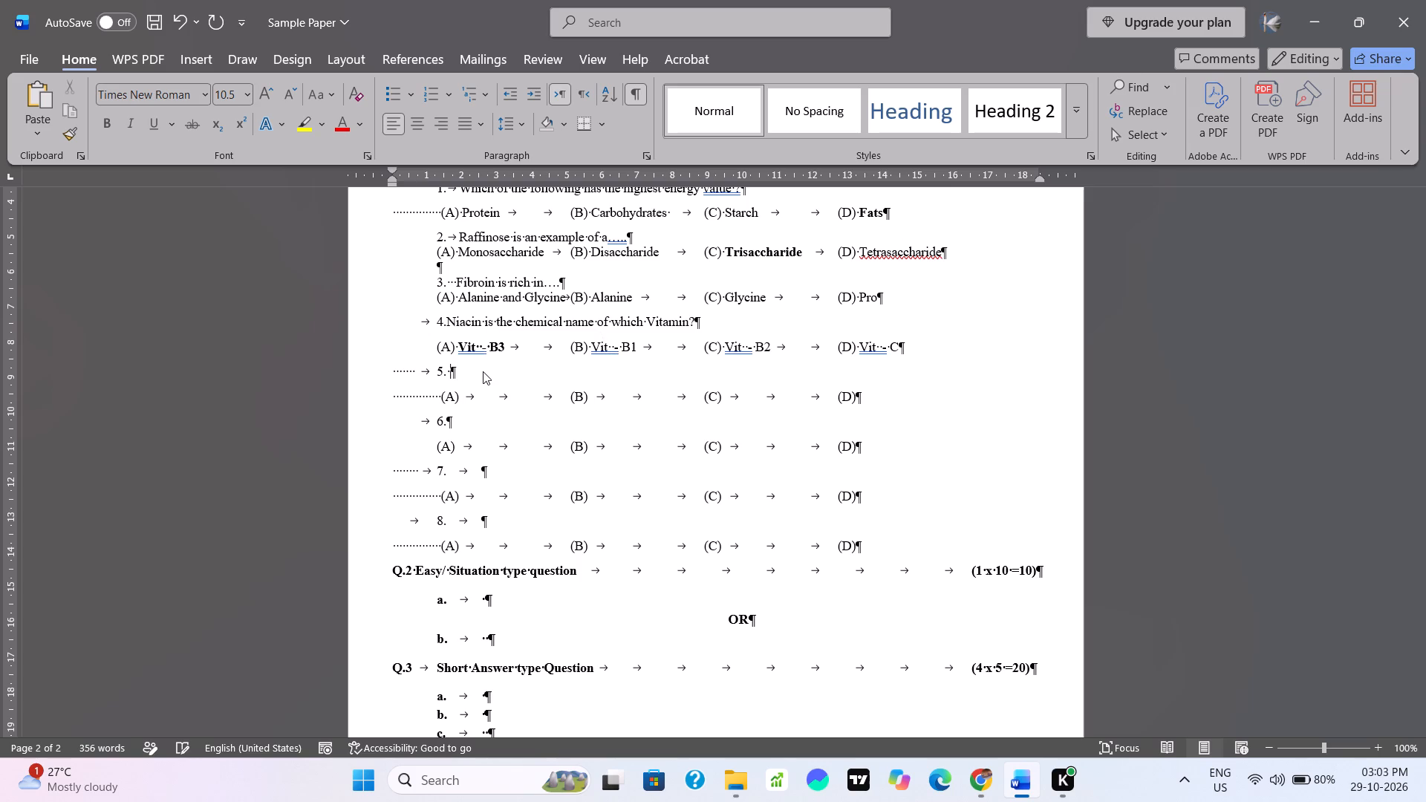
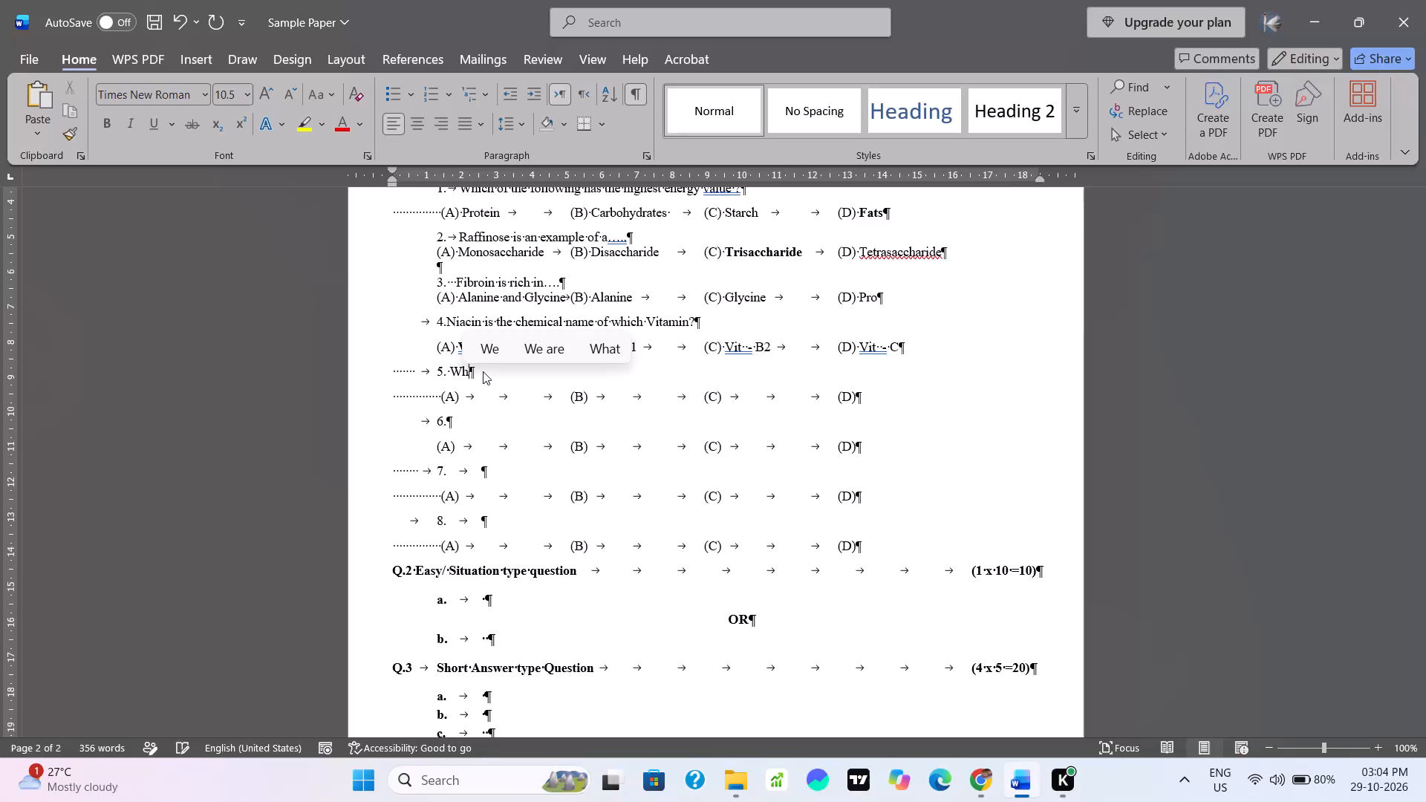
Complete the text of multiple-choice question 5 as "What nutrient keeps our bodies hydrated ?".
text(T)
key(space)
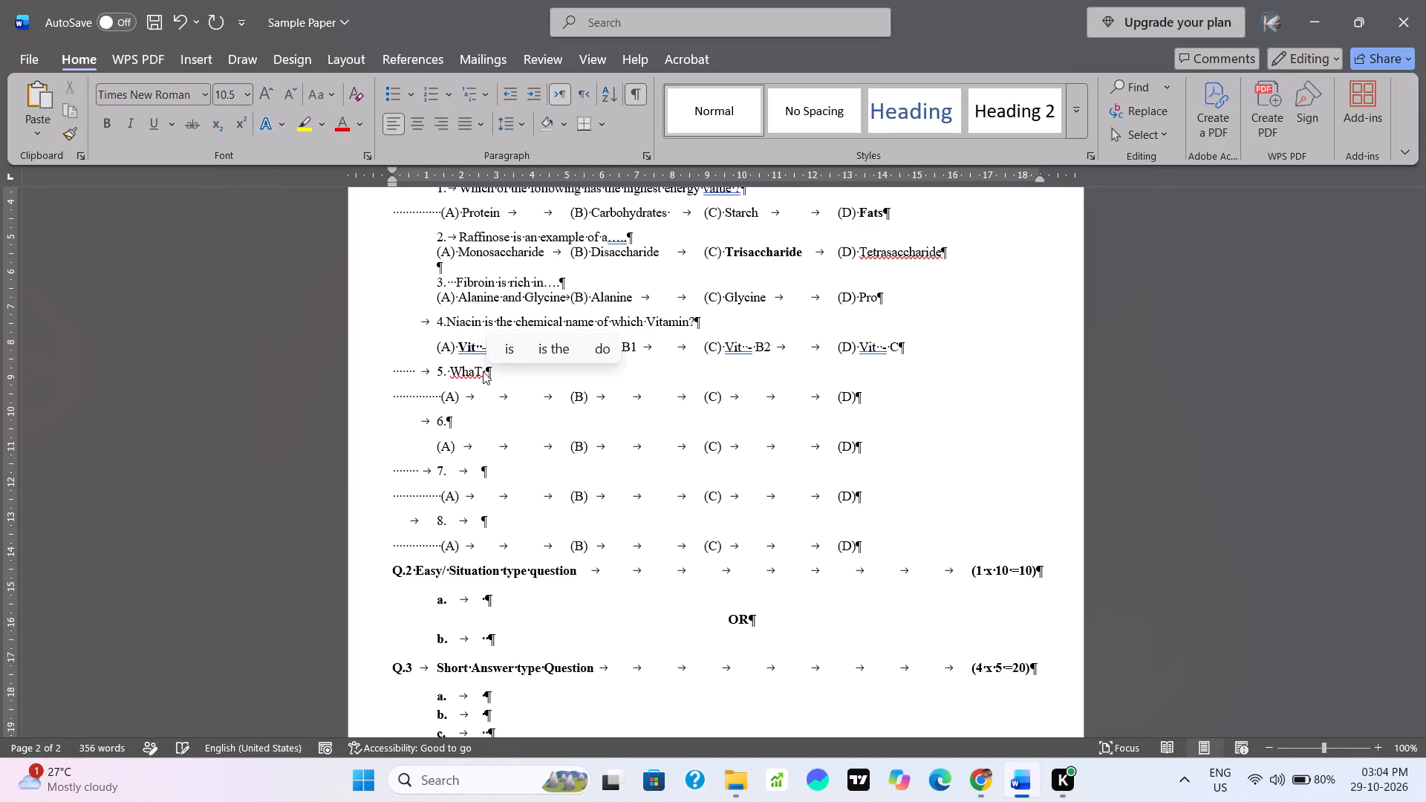
key(BackSpace)
key(BackSpace)
text(t)
key(space)
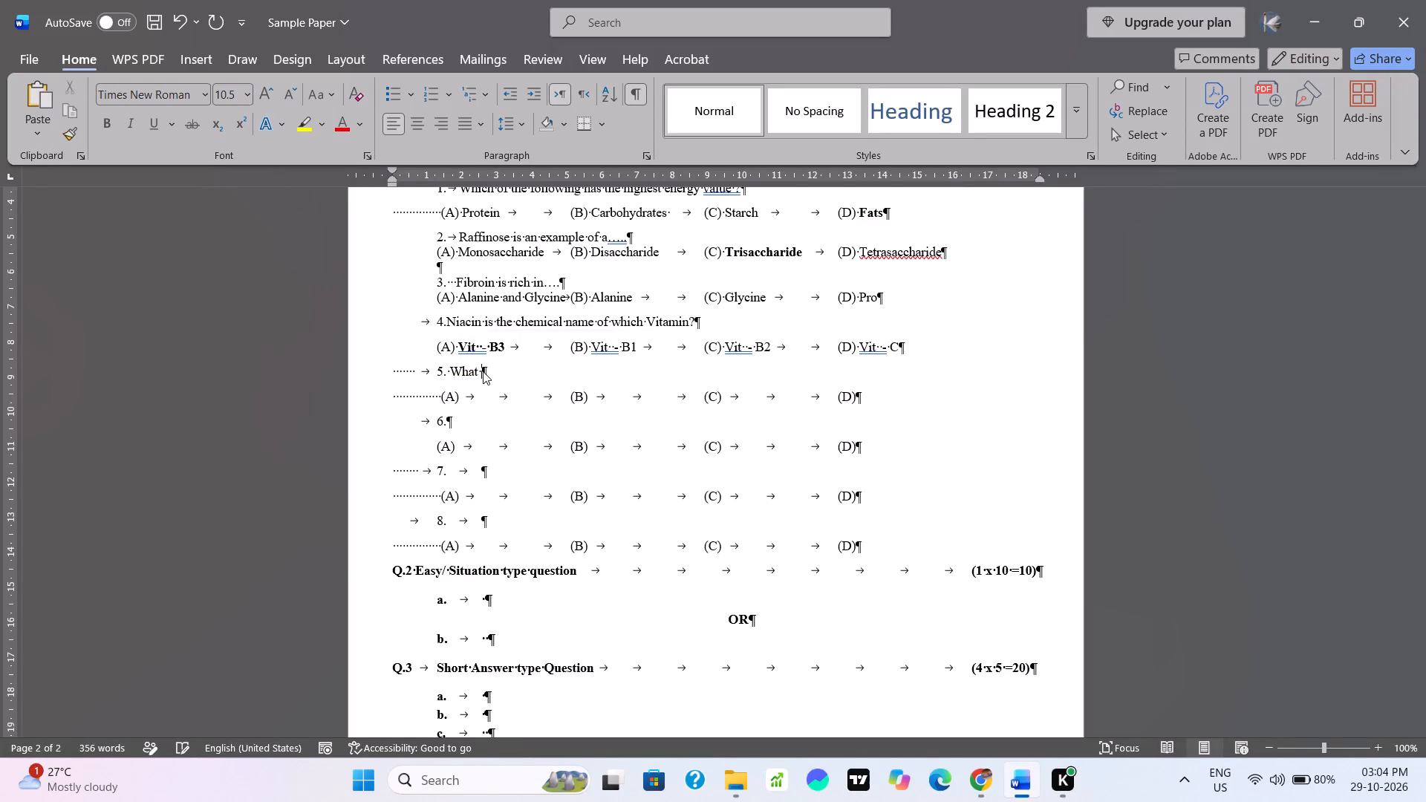
text(NUtrie)
key(equal)
key(BackSpace)
key(BackSpace)
key(BackSpace)
key(BackSpace)
key(BackSpace)
key(BackSpace)
key(BackSpace)
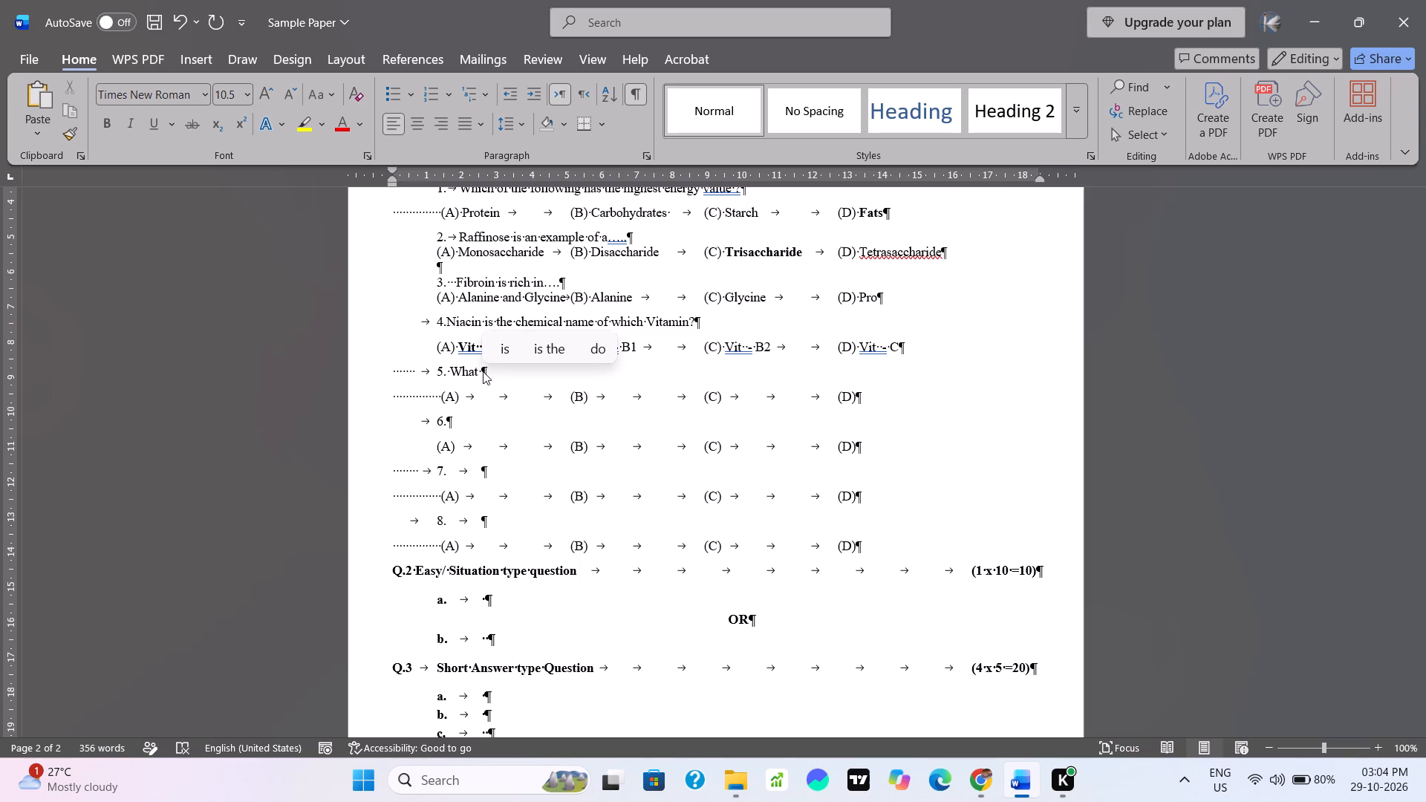
text(nu)
text(tr)
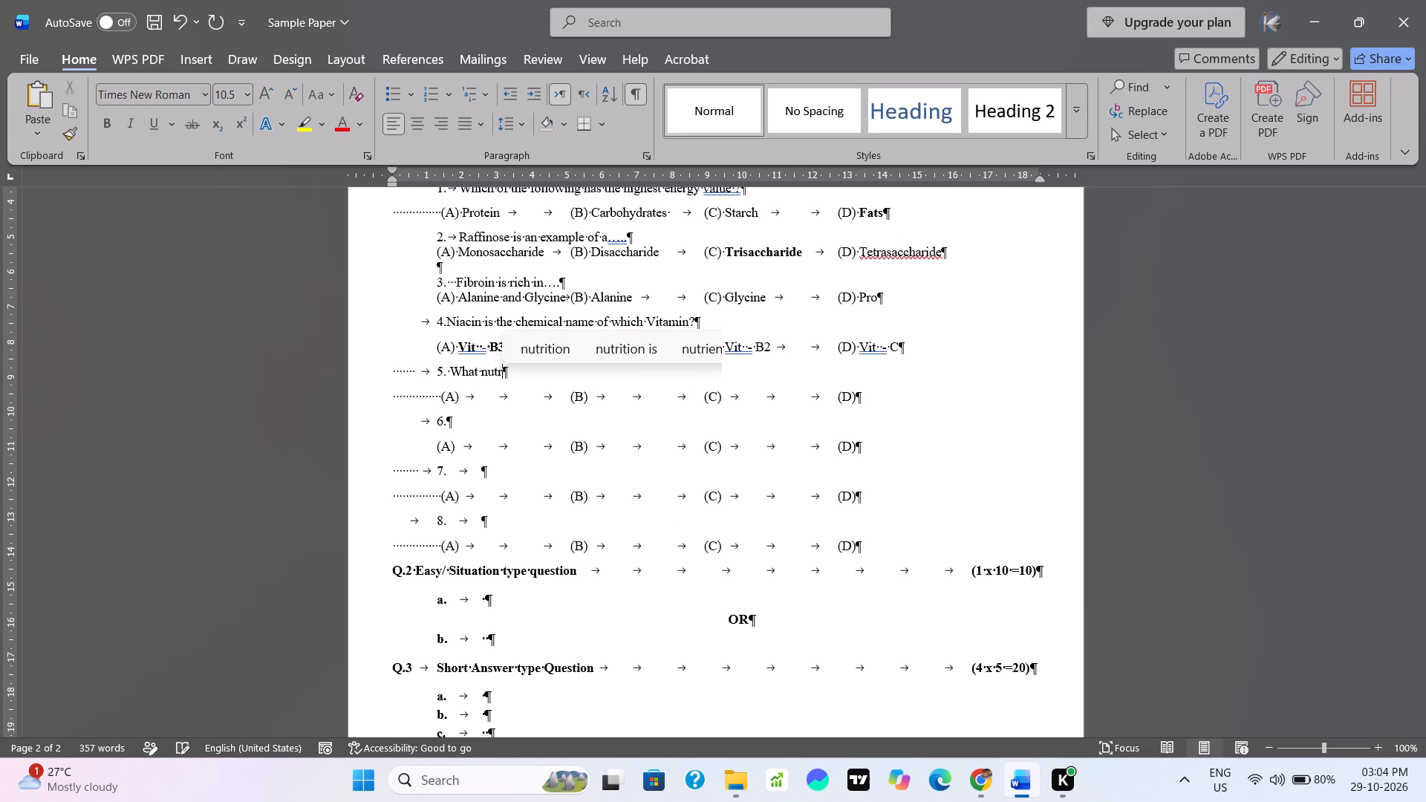
key(i)
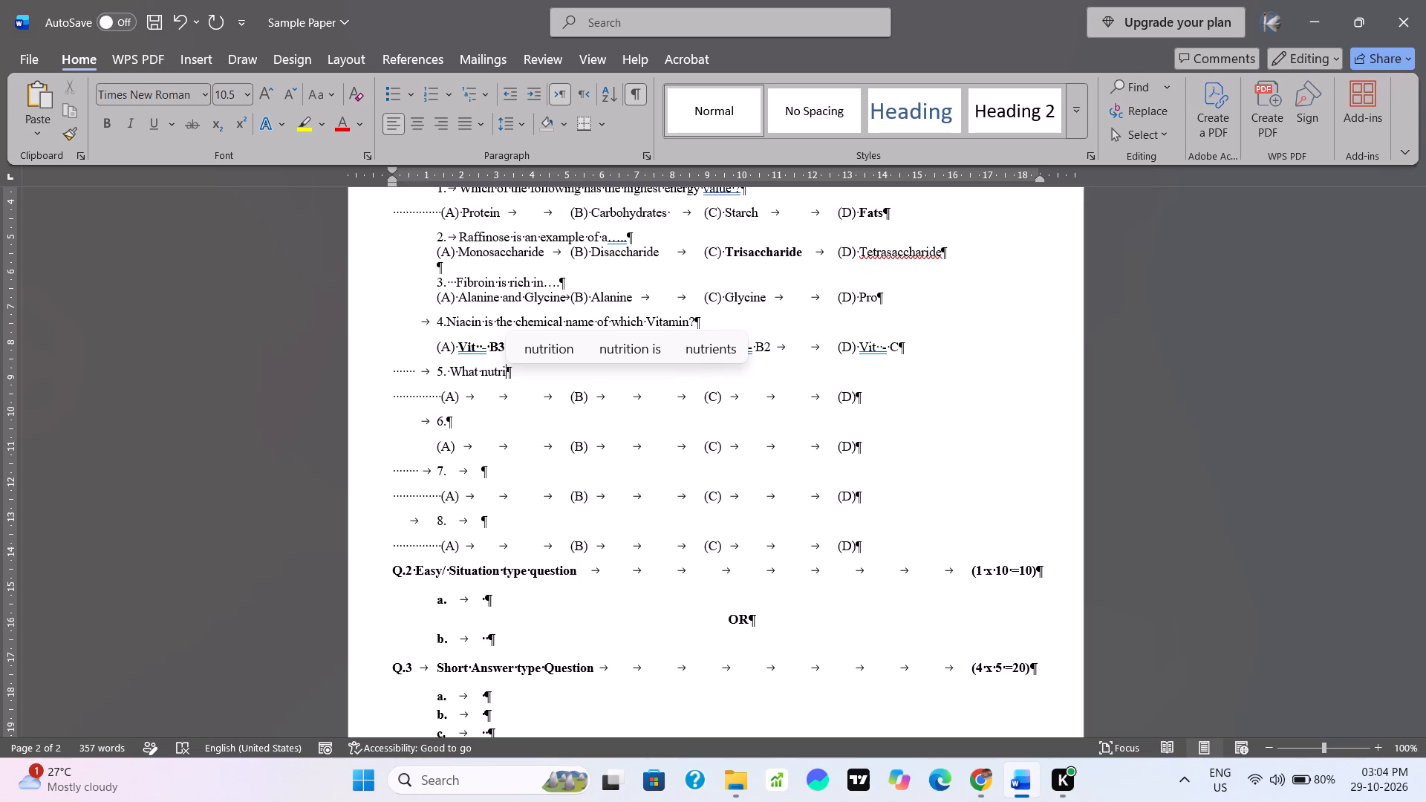
text(ent)
key(space)
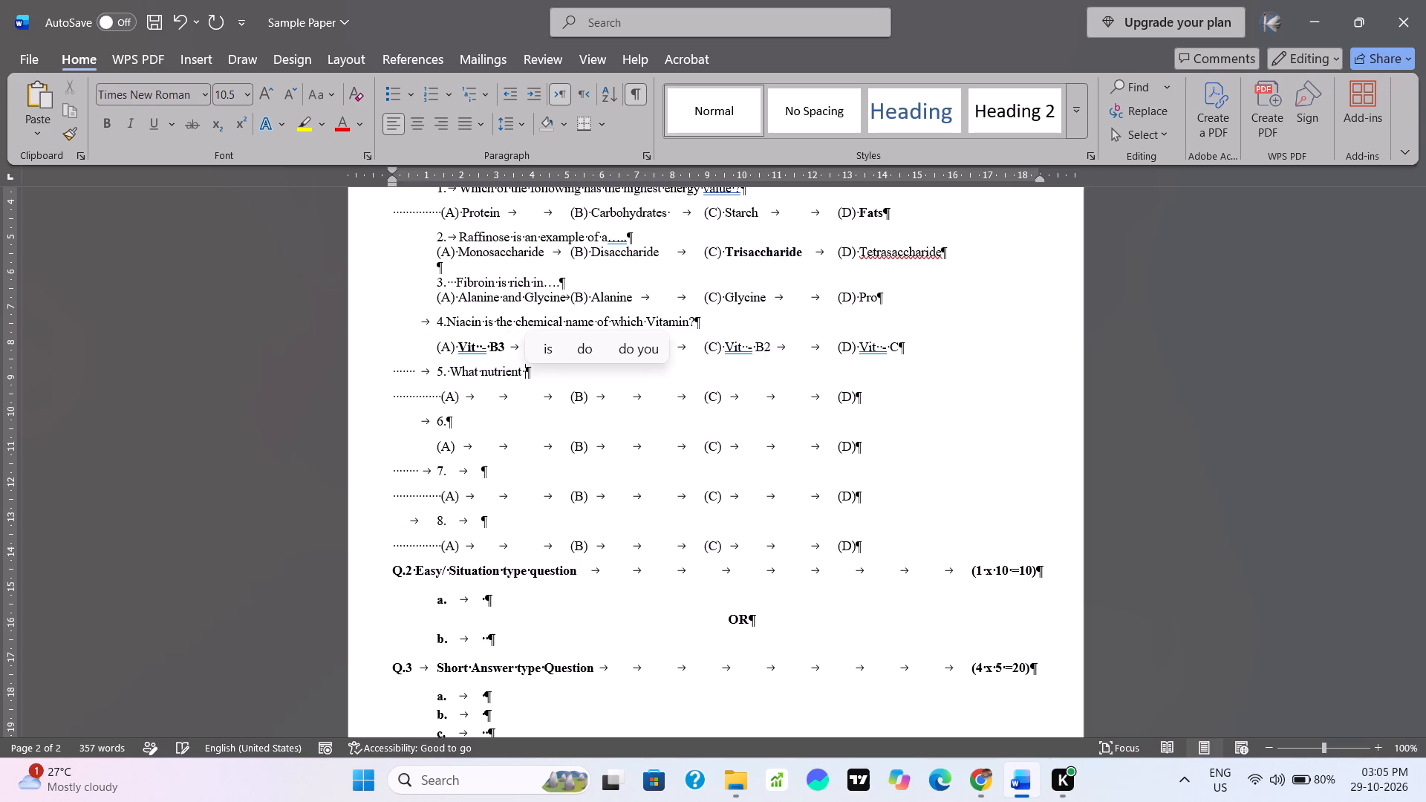
text(keeps)
key(space)
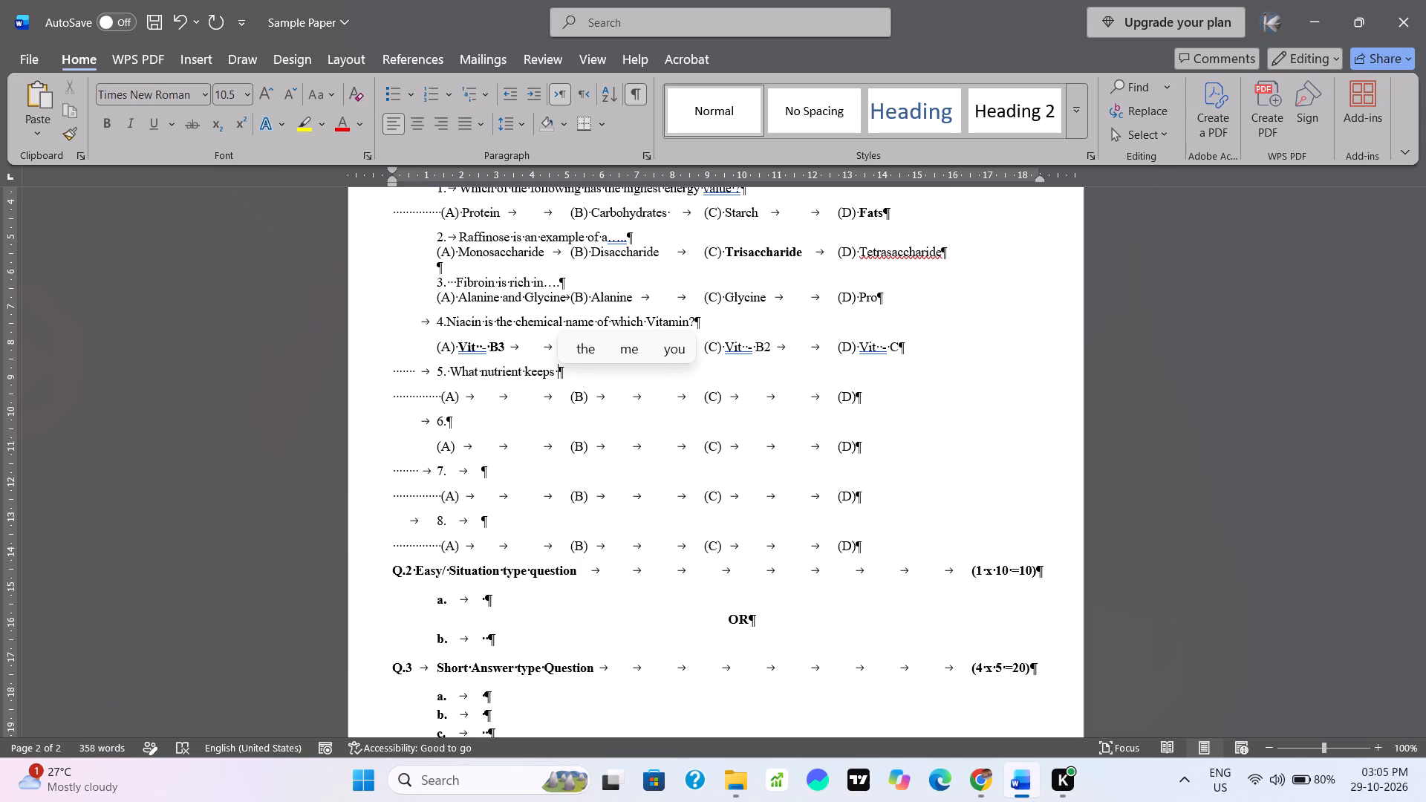
text(our)
key(space)
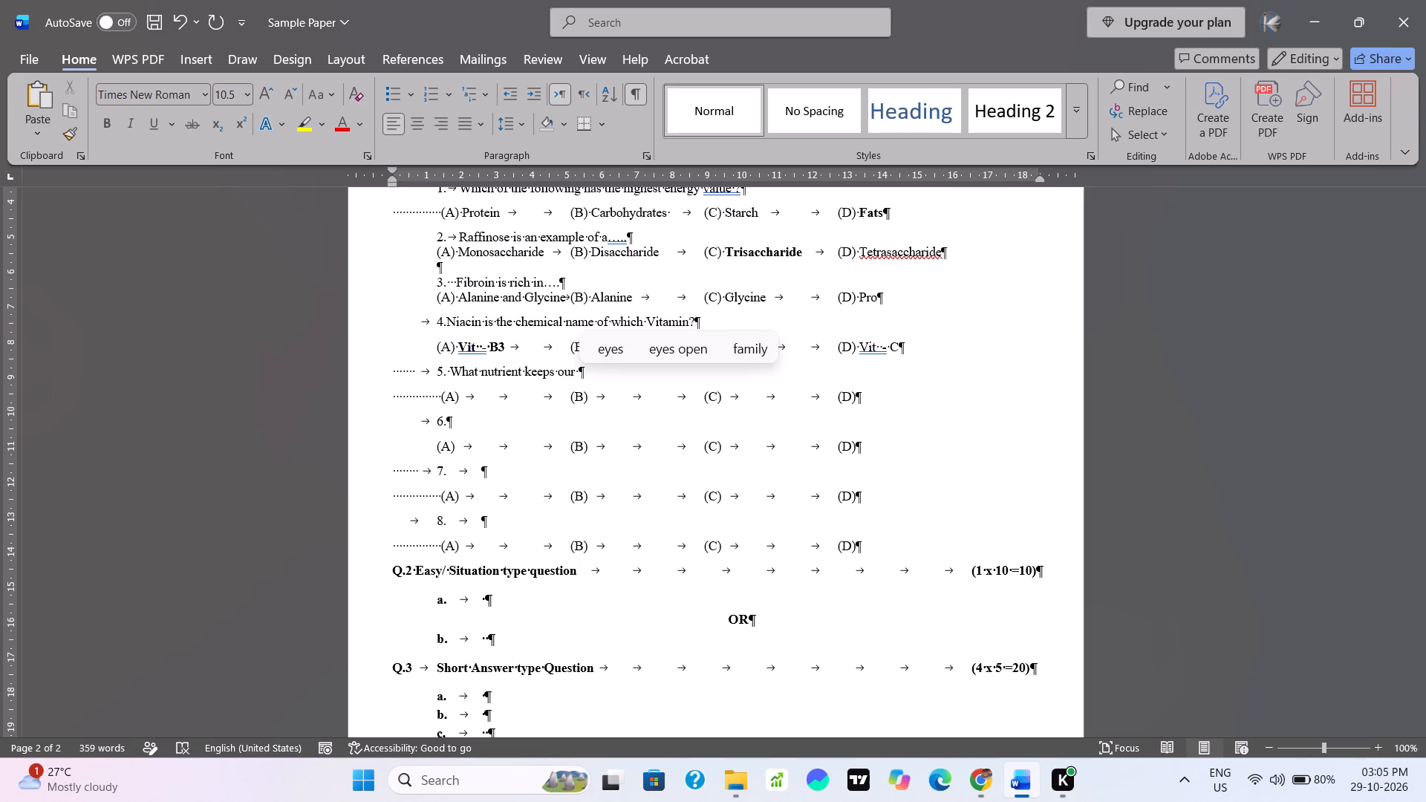
text(bodie)
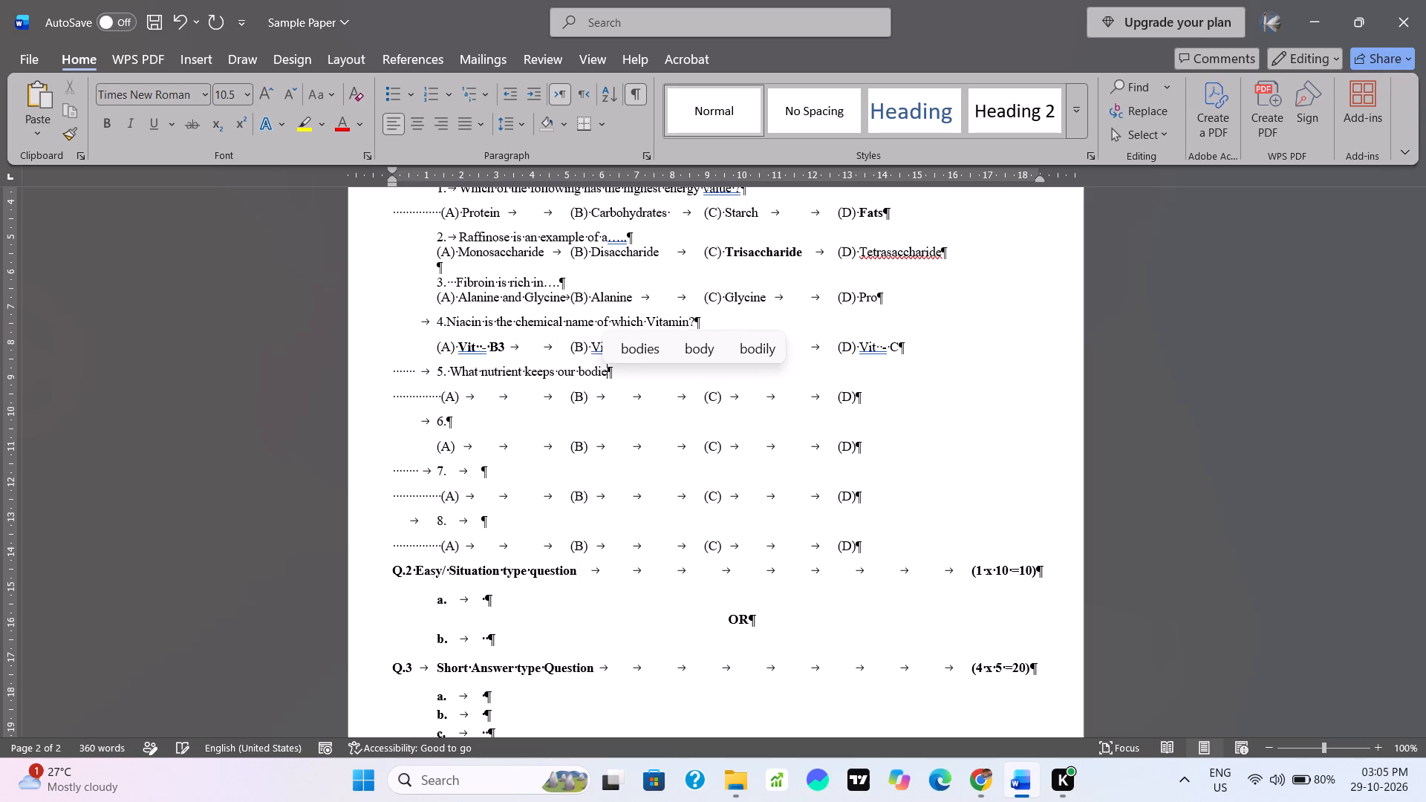
text(s)
key(space)
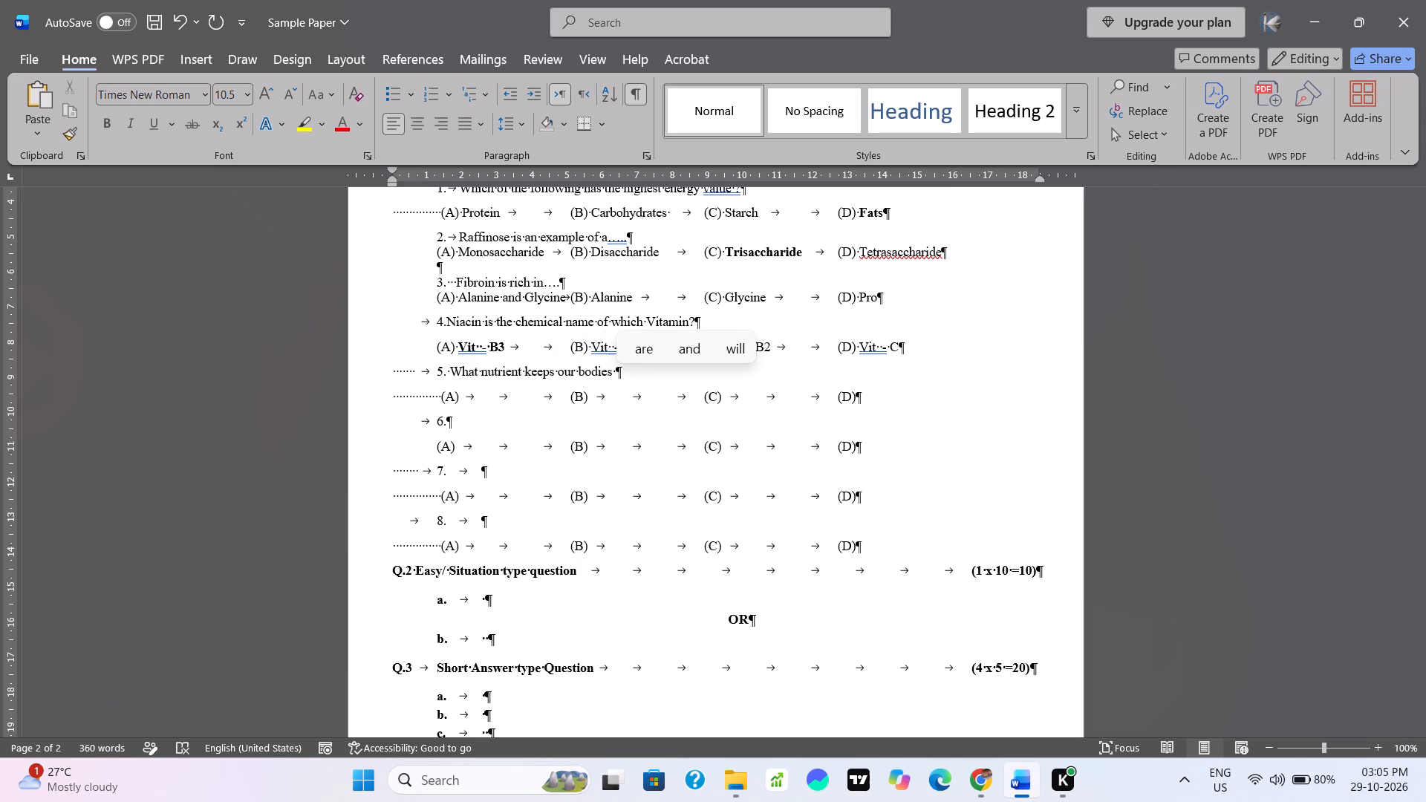
text(hy)
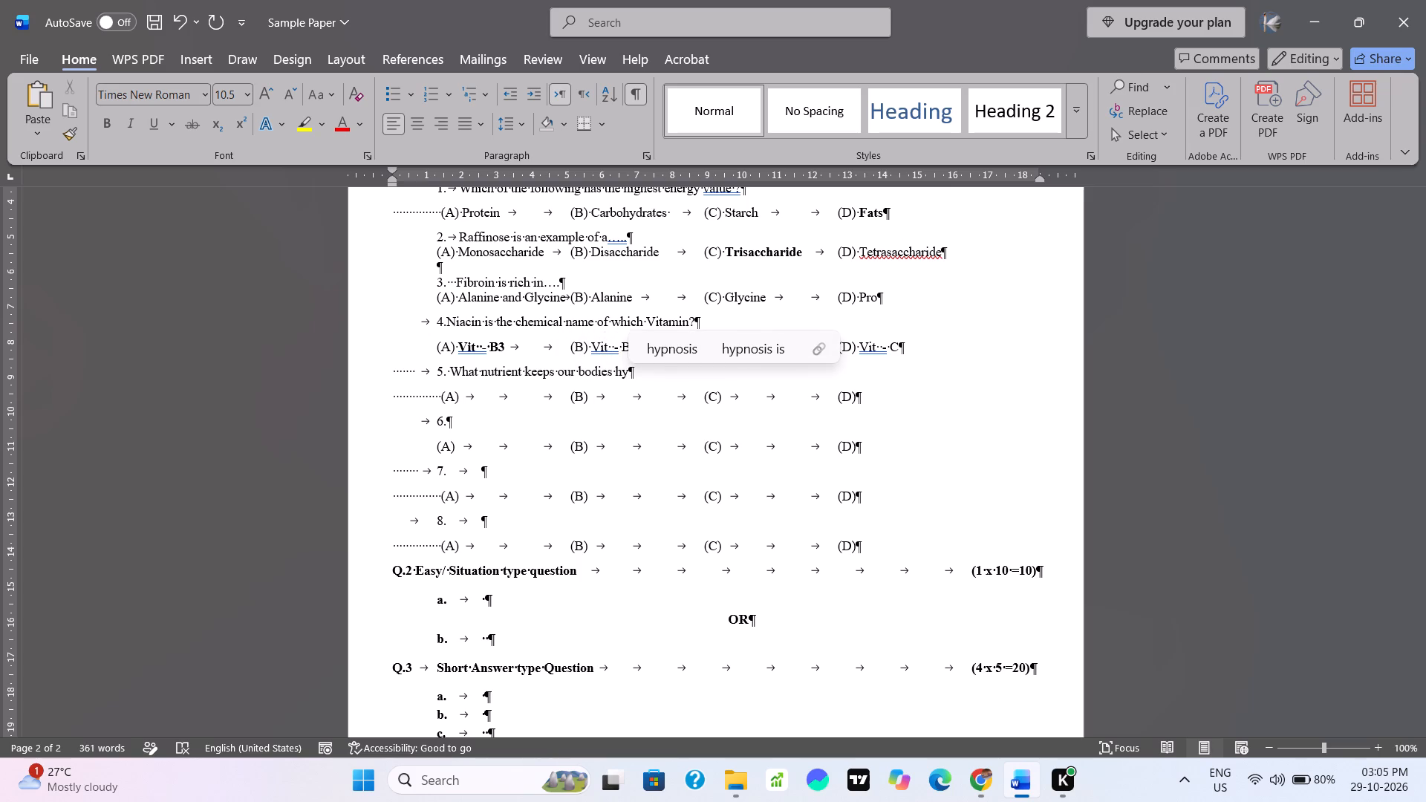
key(d)
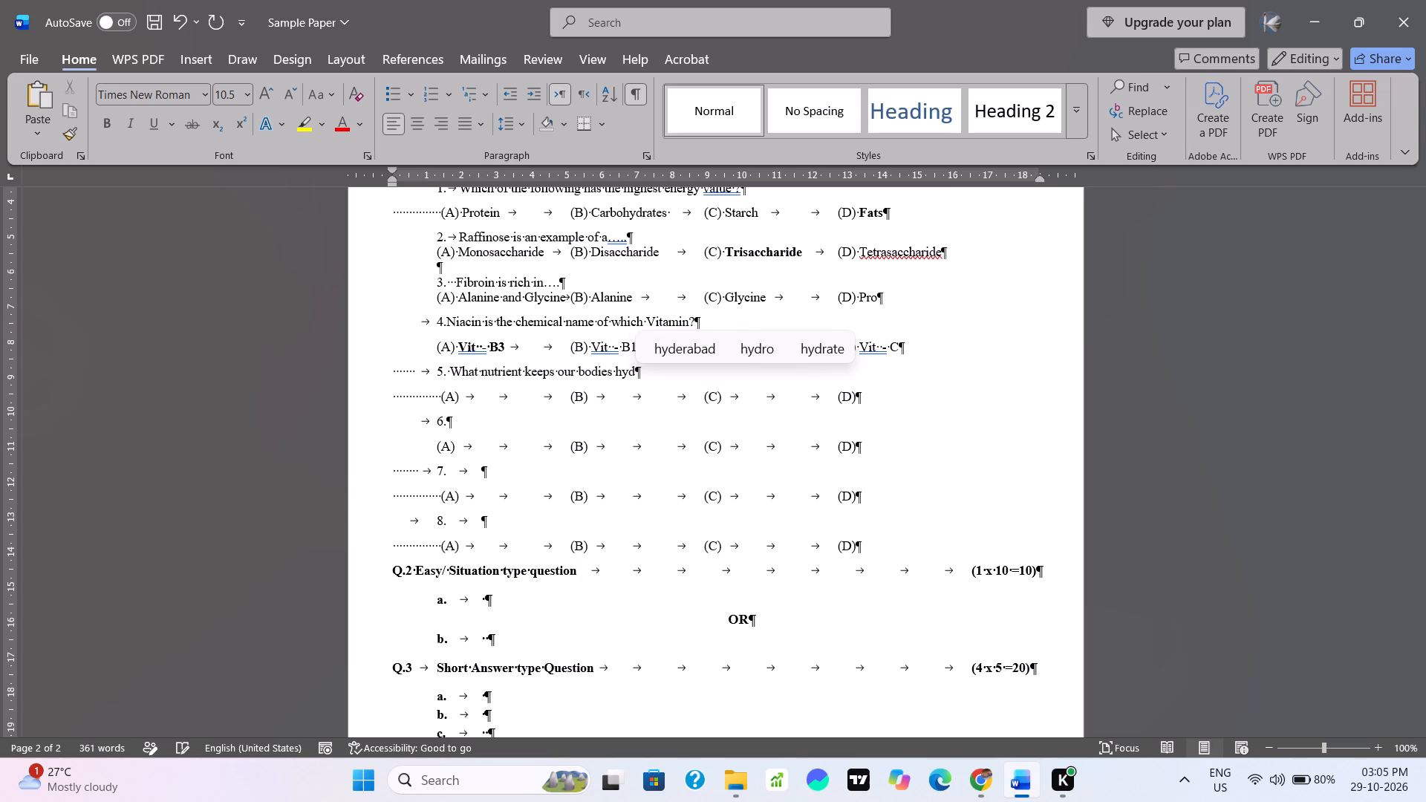
text(rat)
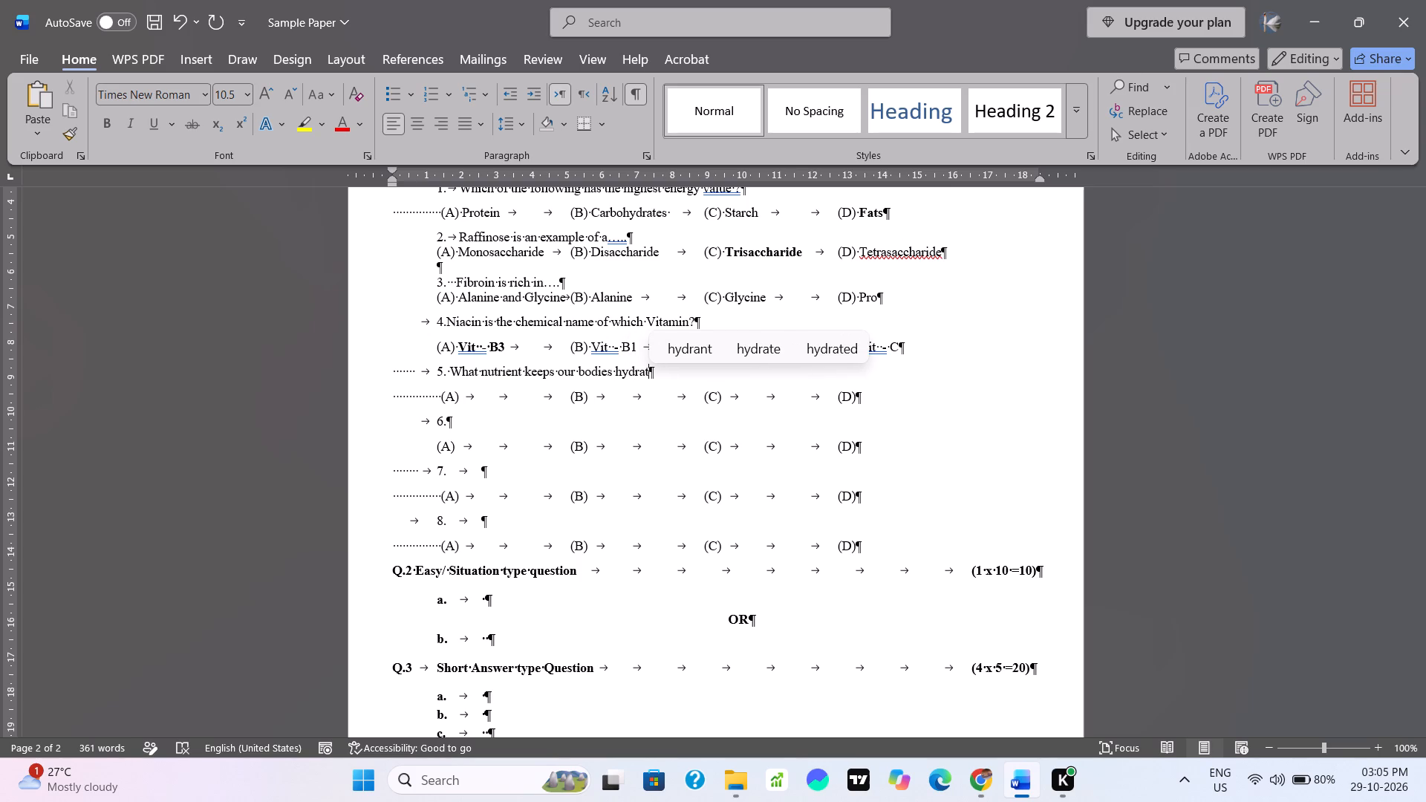
text(ed)
key(space)
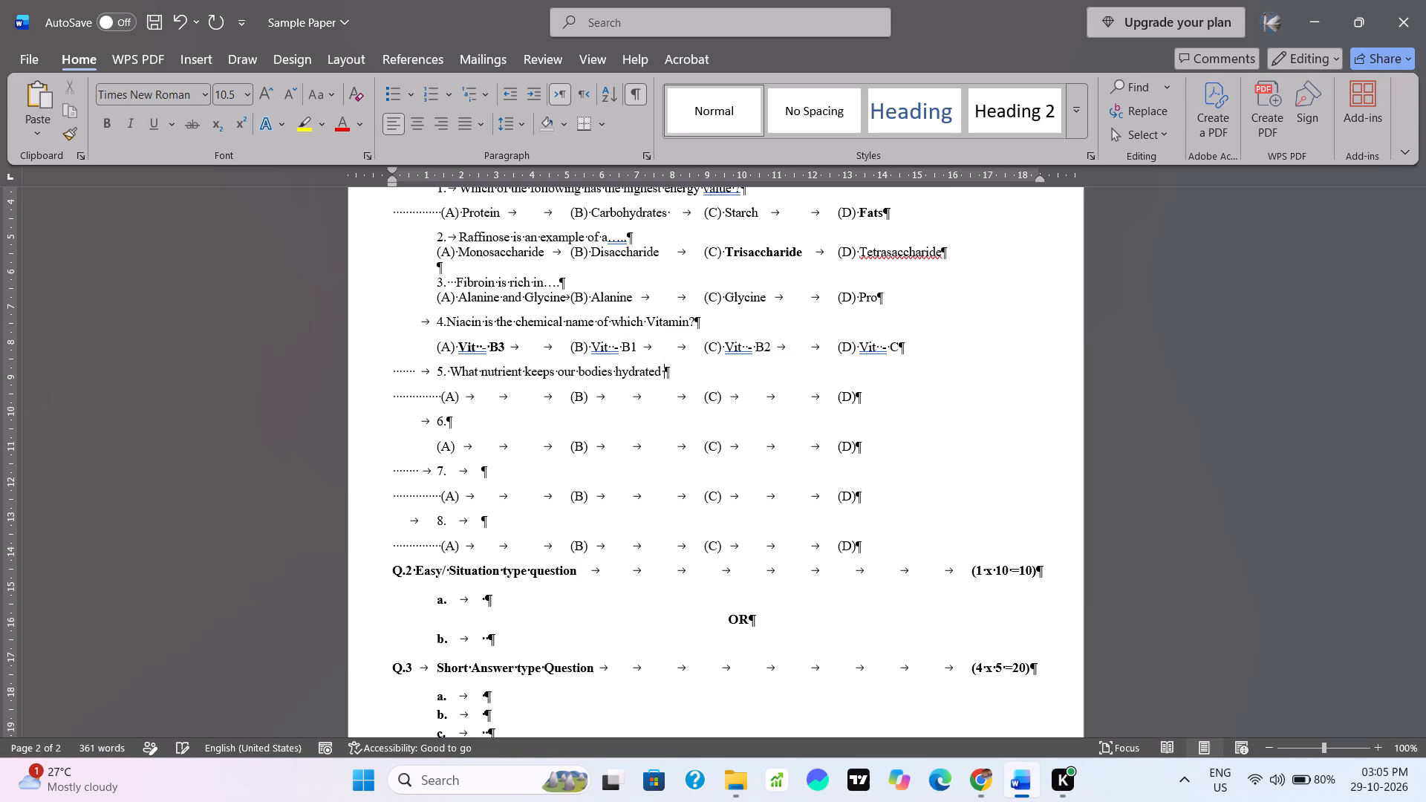
text(?)
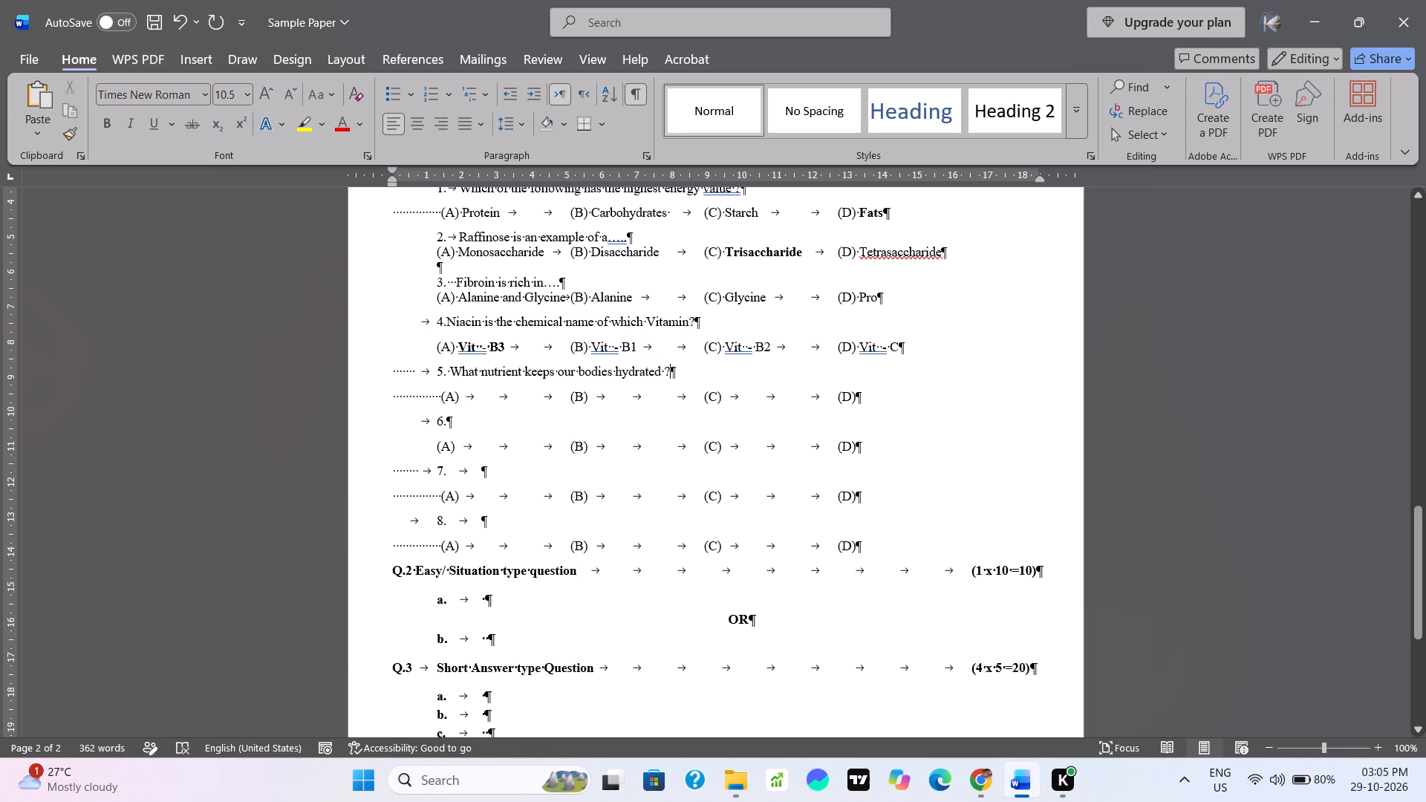
Enter "Vitamins and Minerals" as option (A) of question 5.
click(462, 394)
key(space)
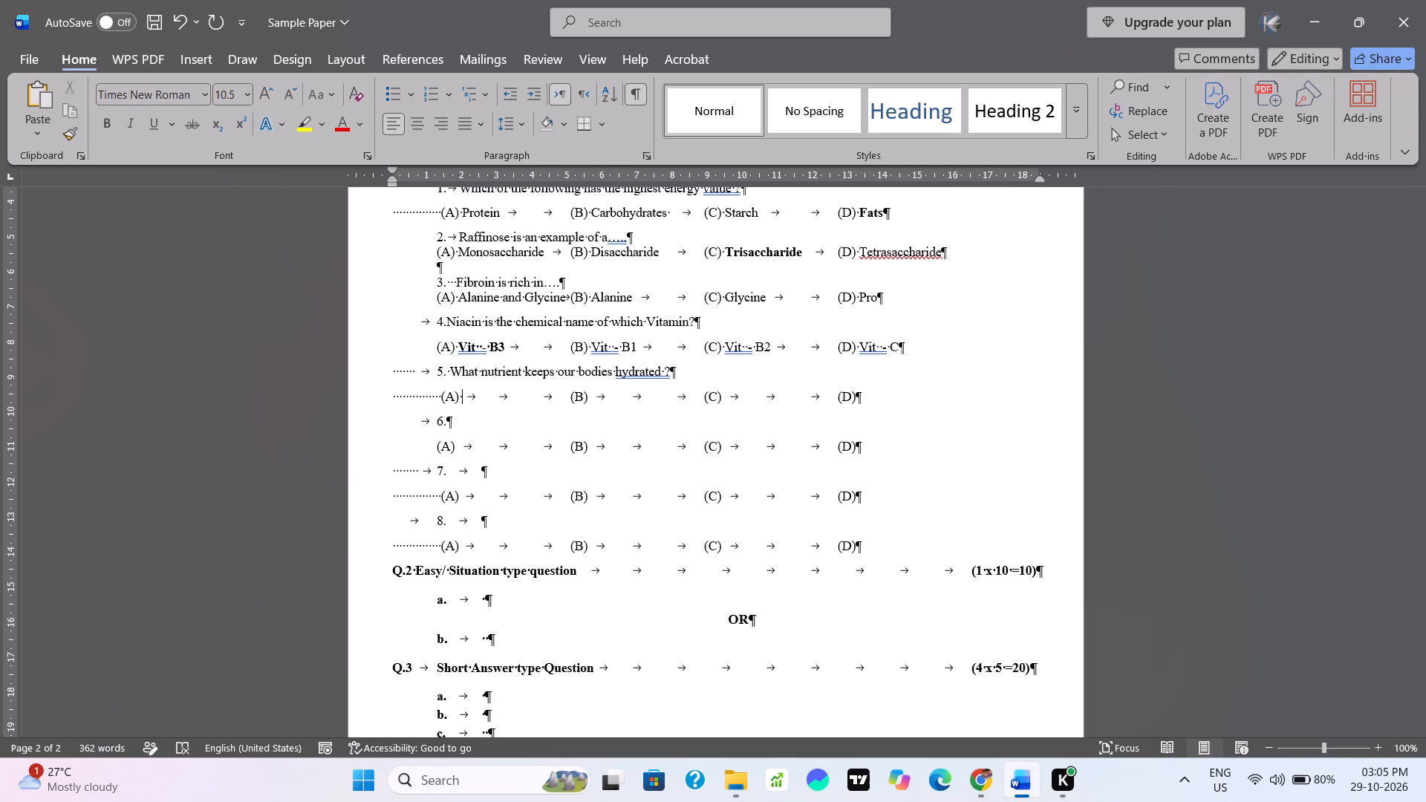
text(Vitamin)
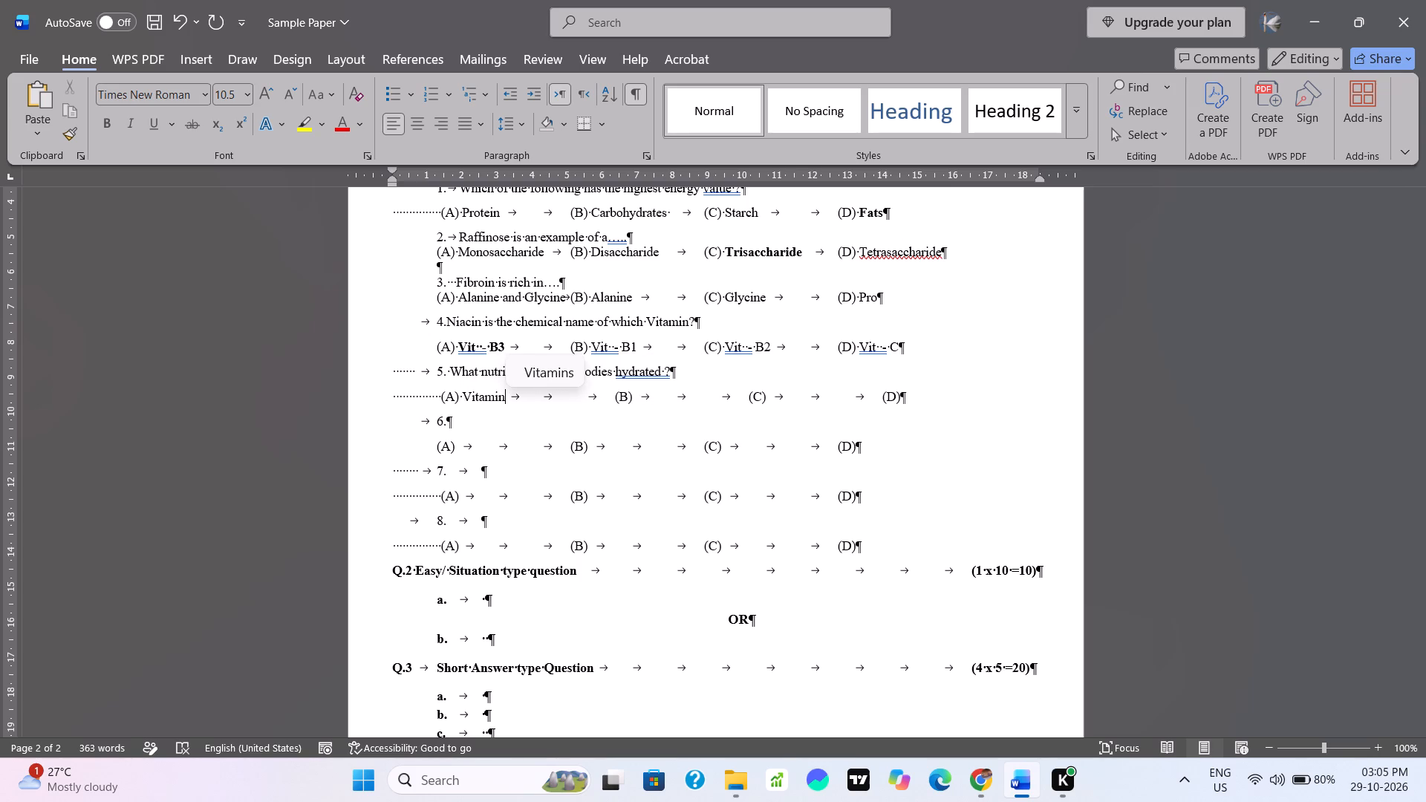
key(s)
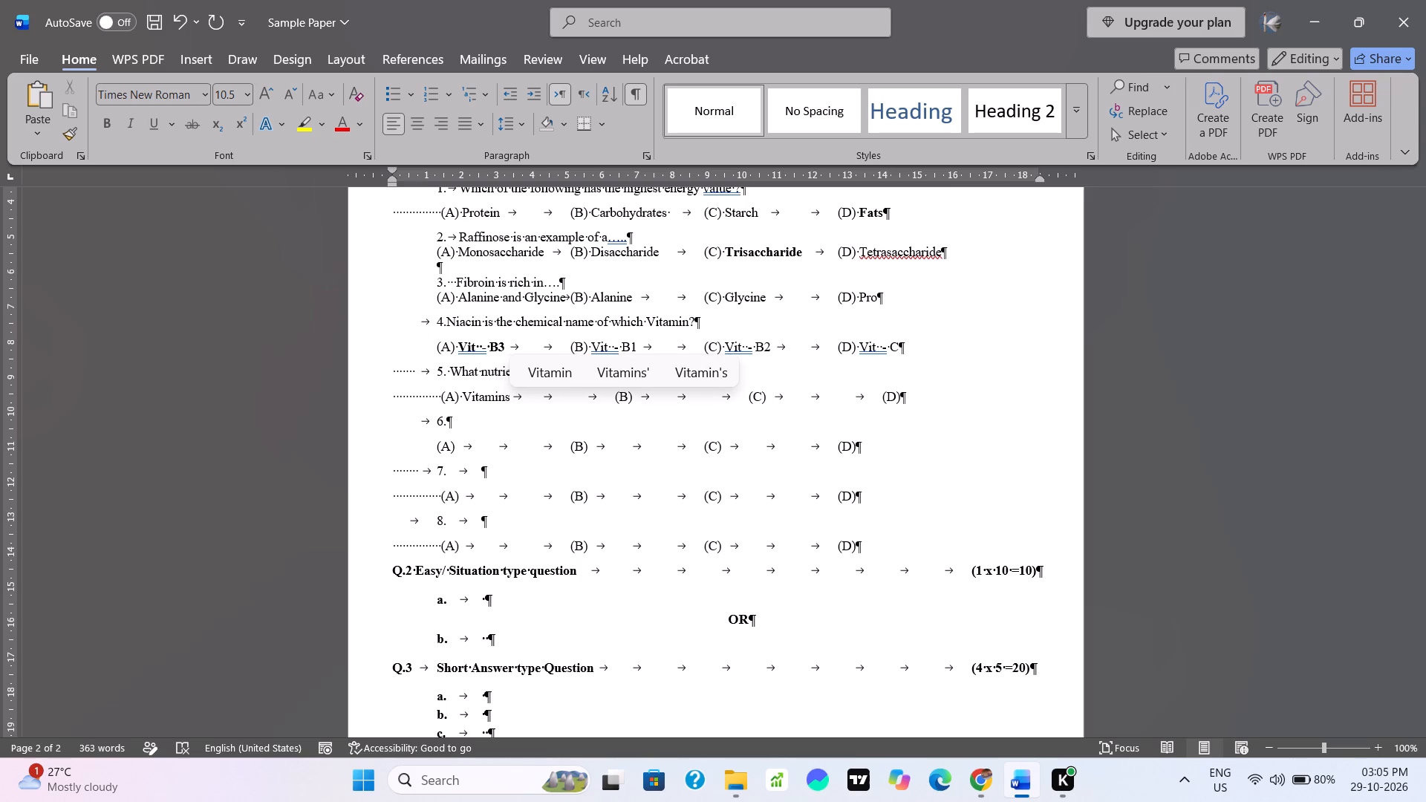
key(space)
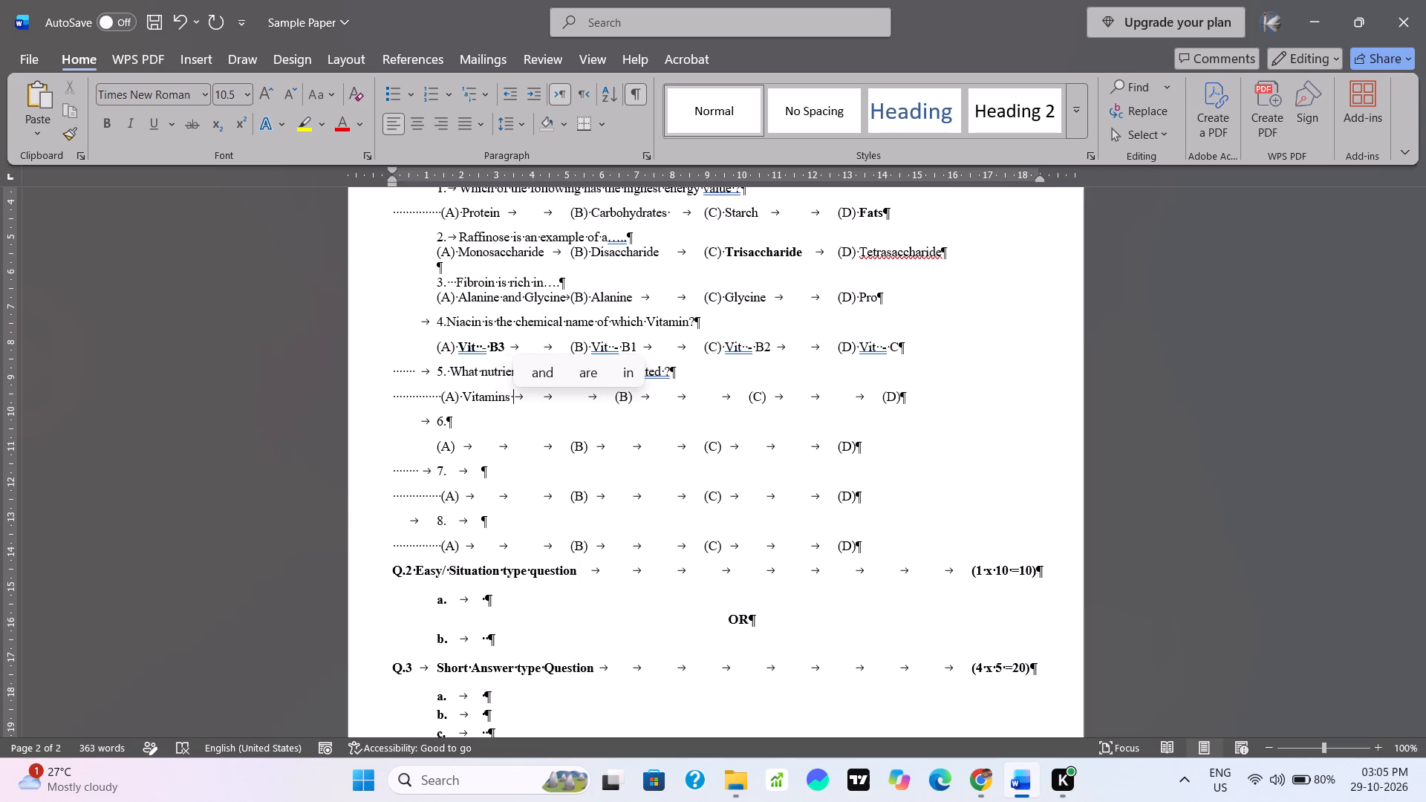
key(a)
text(dn)
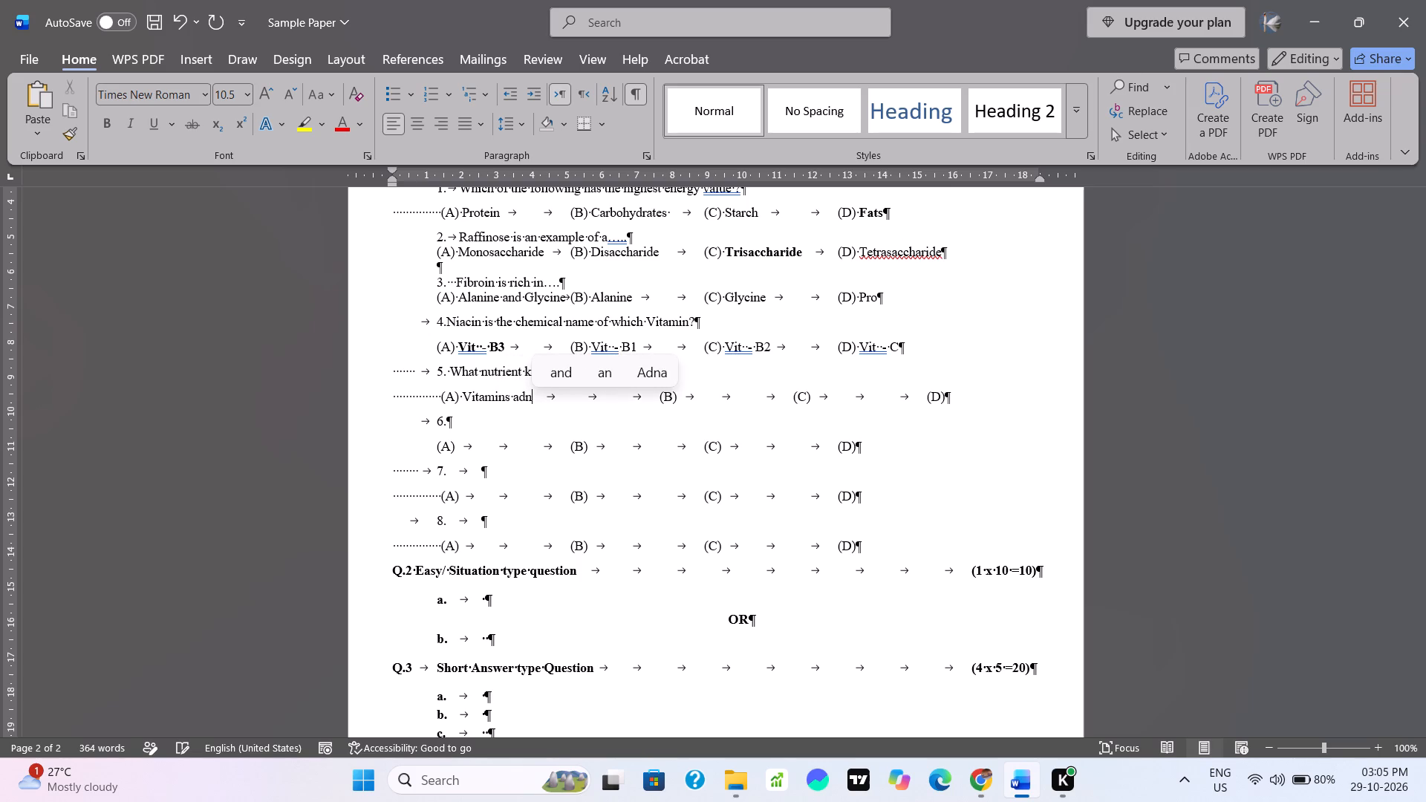
key(BackSpace)
key(BackSpace)
text(nd)
key(space)
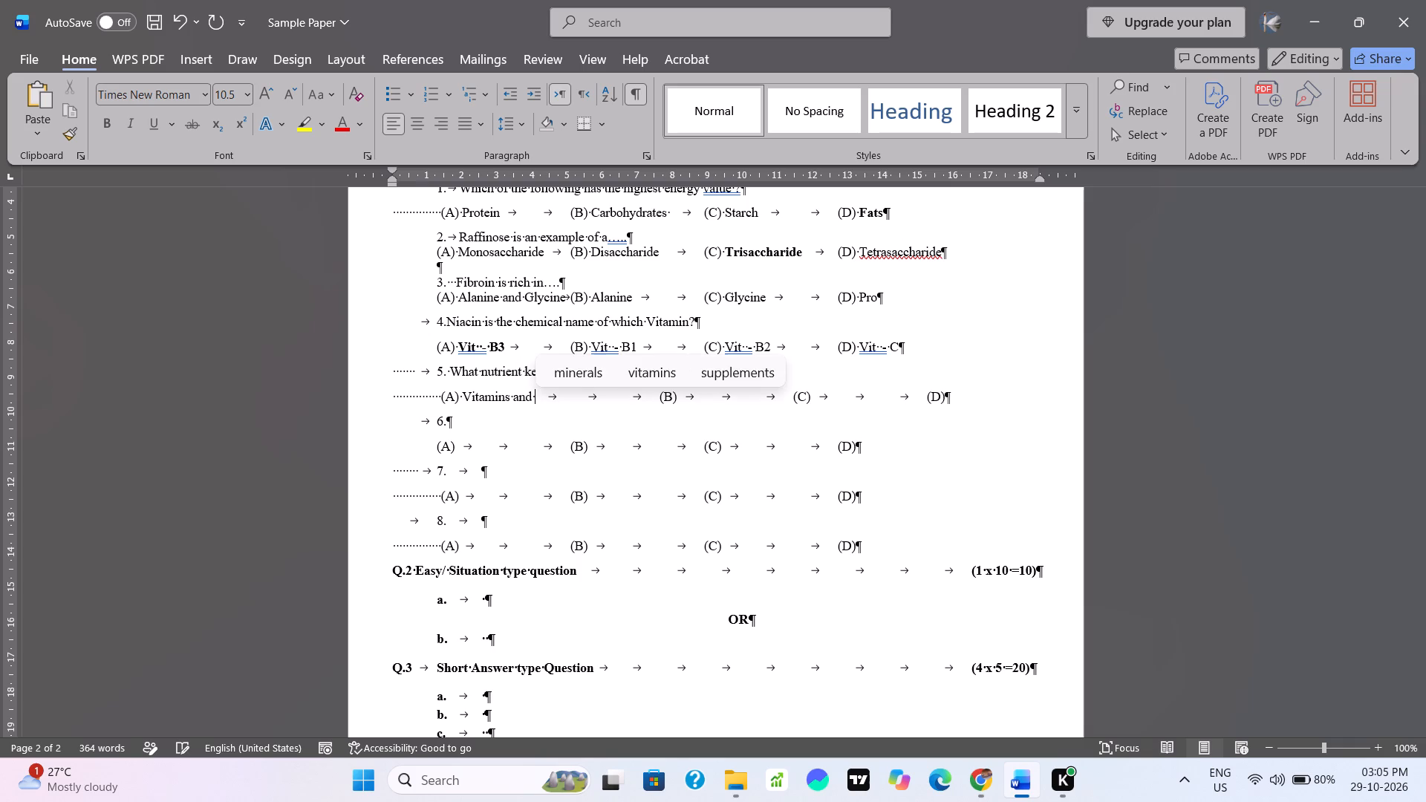
text(Min)
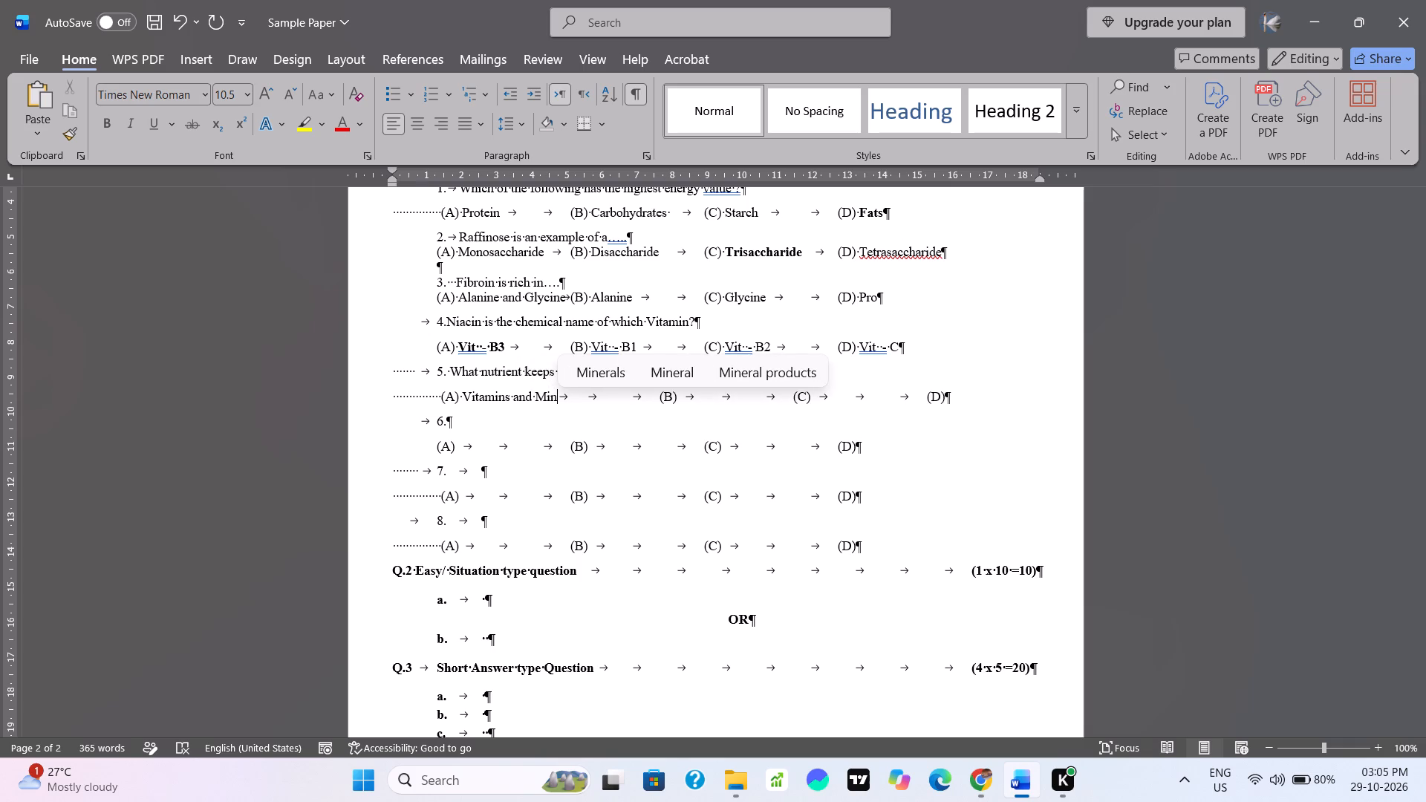
key(e)
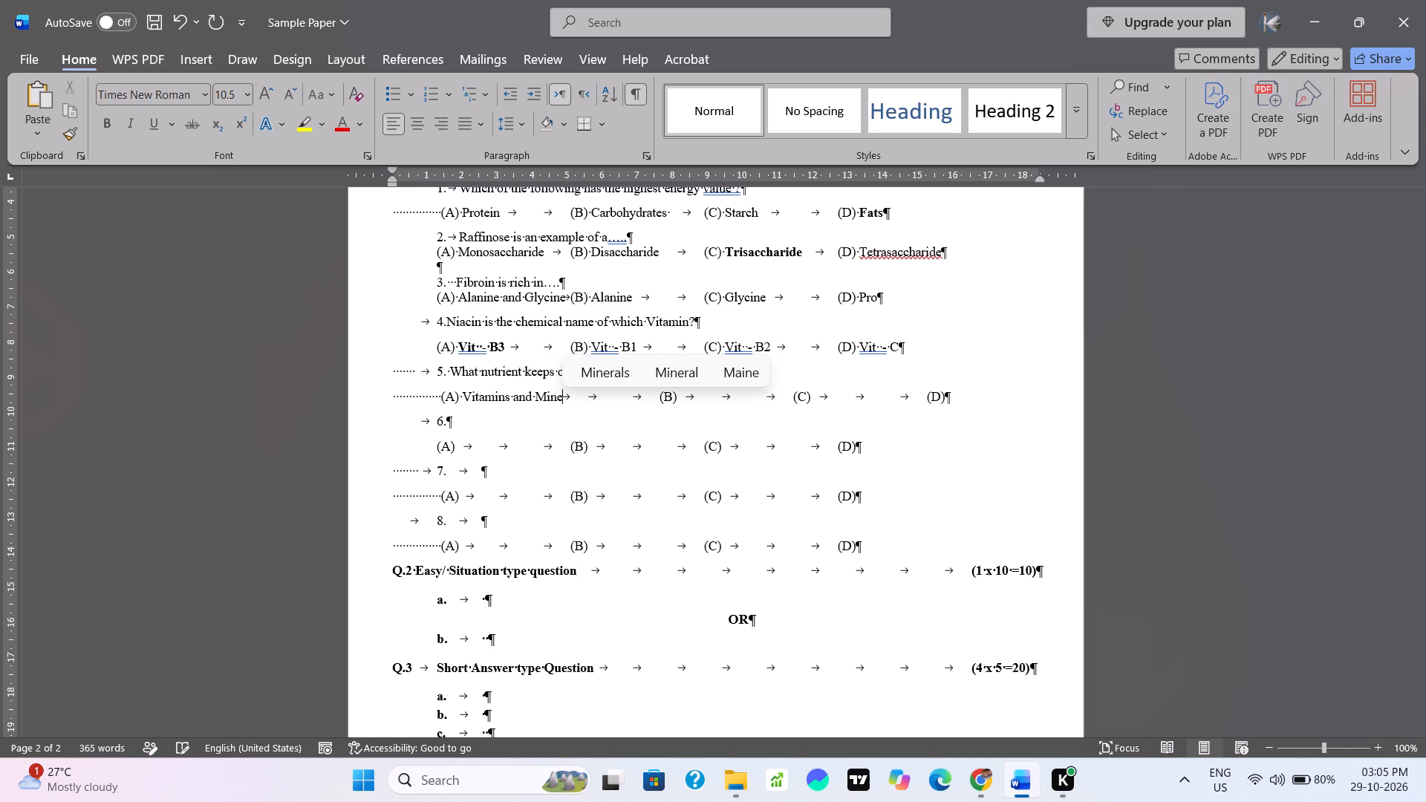
text(rals)
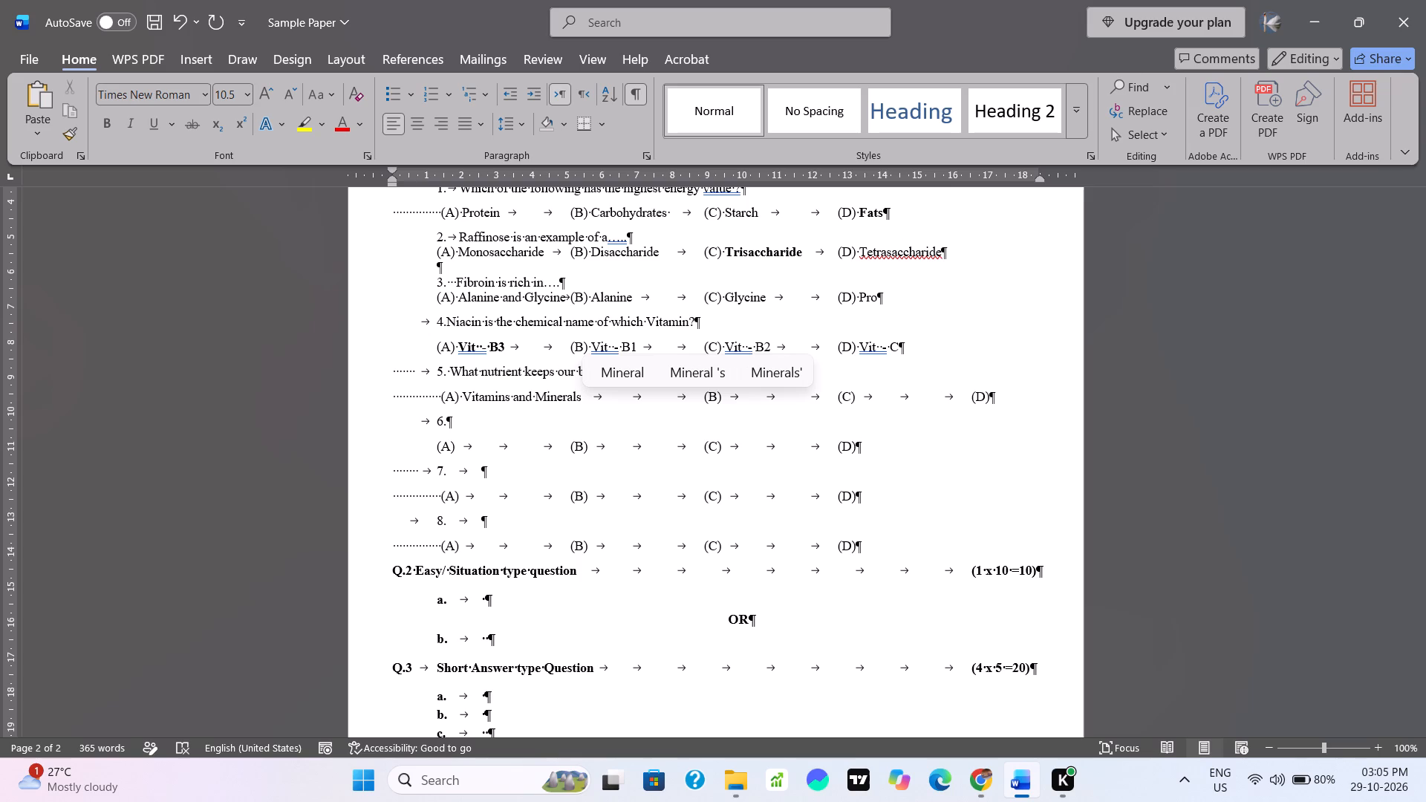
Remove the three tabs between "Vitamins and Minerals" and (B) in question 5's option line.
key(Right)
key(Delete)
key(Delete)
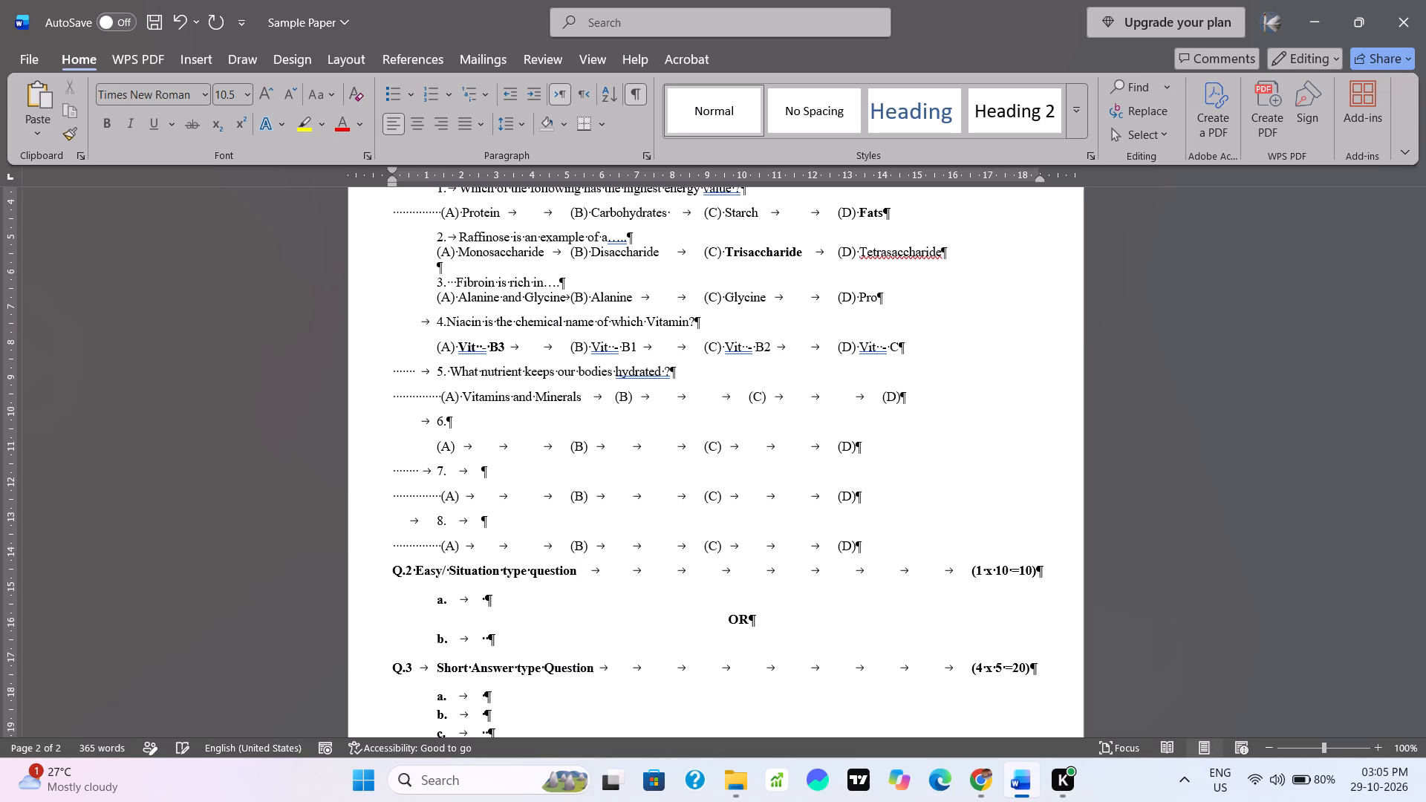
key(BackSpace)
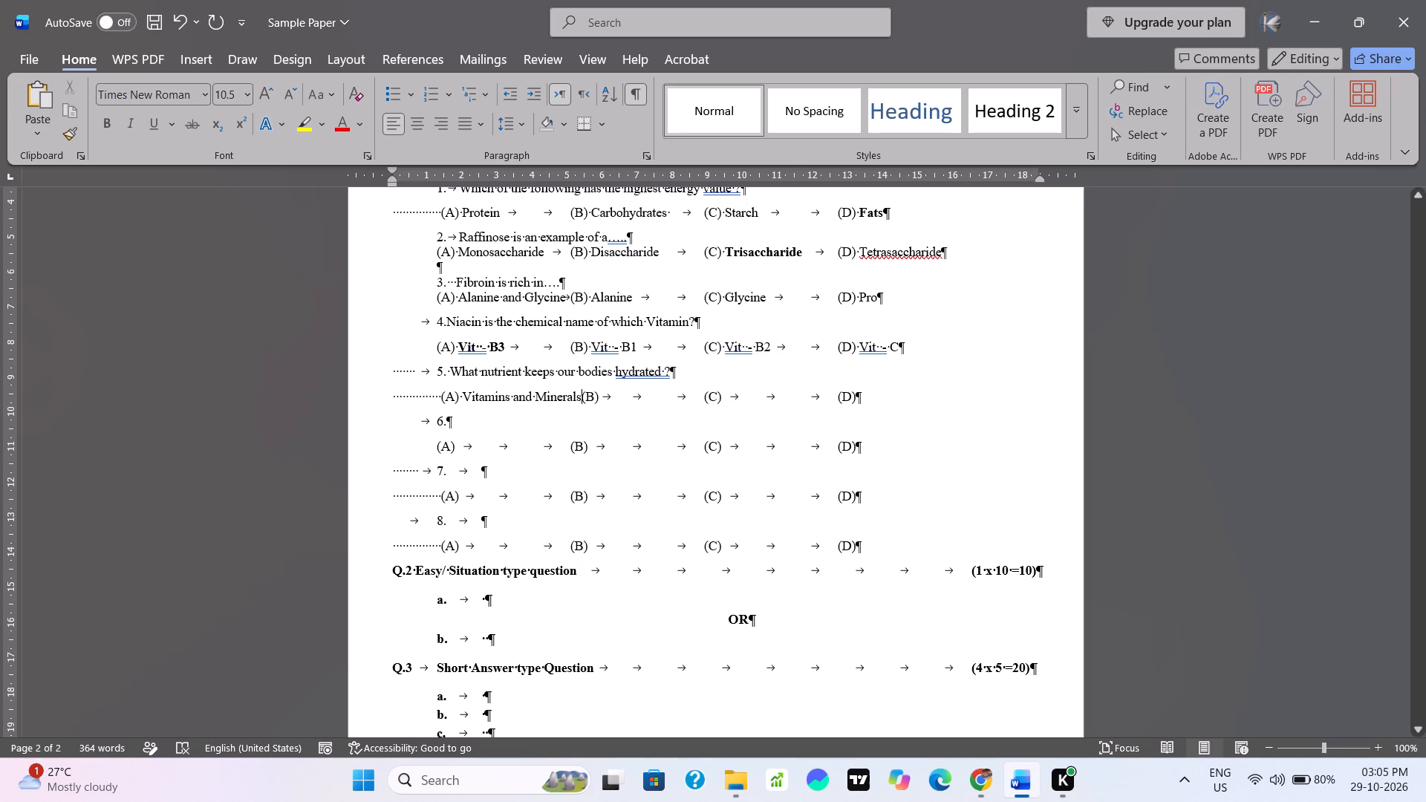
key(Right)
key(Right)
key(Right)
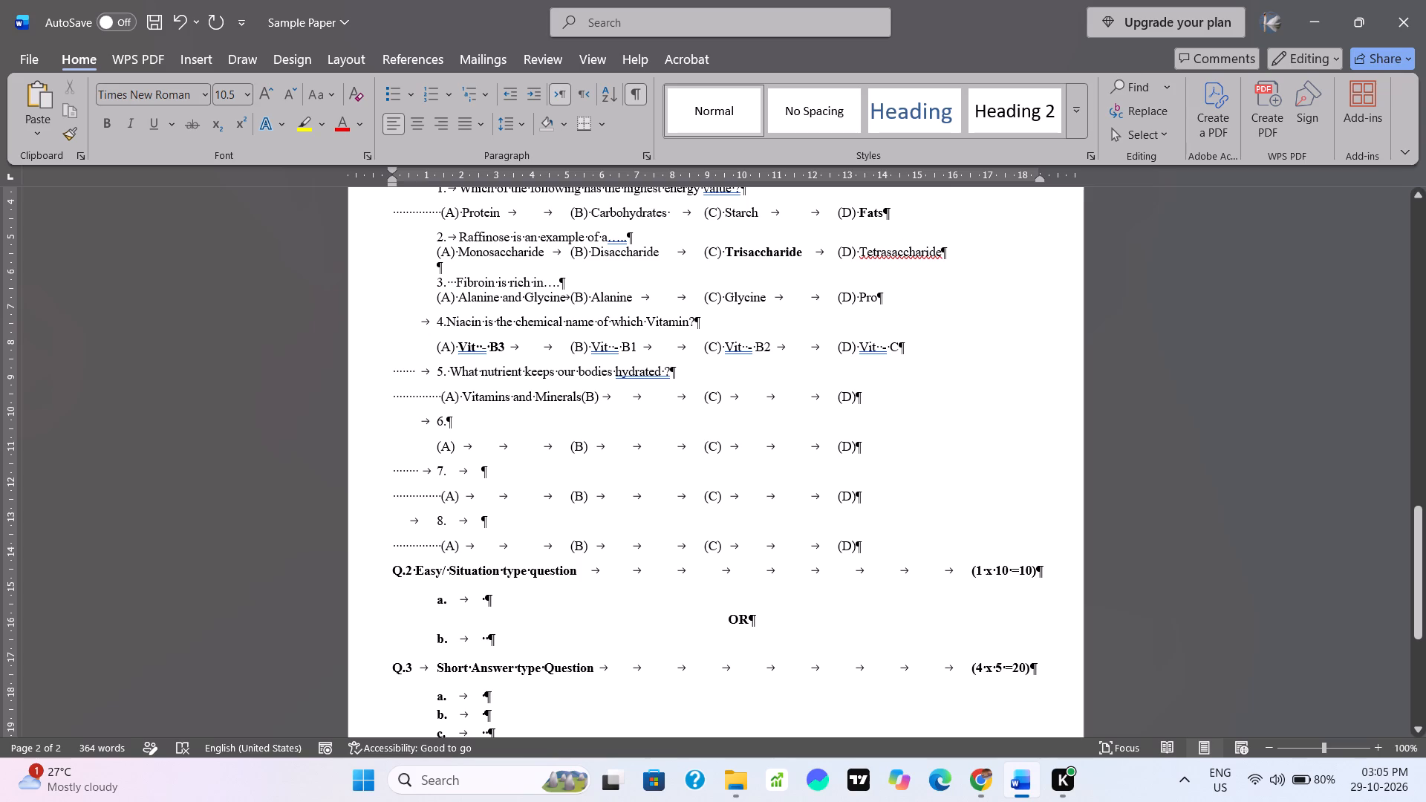
Move "Vitamins and Minerals" from option (A) to option (D) of question 5.
drag(581, 398, 484, 397)
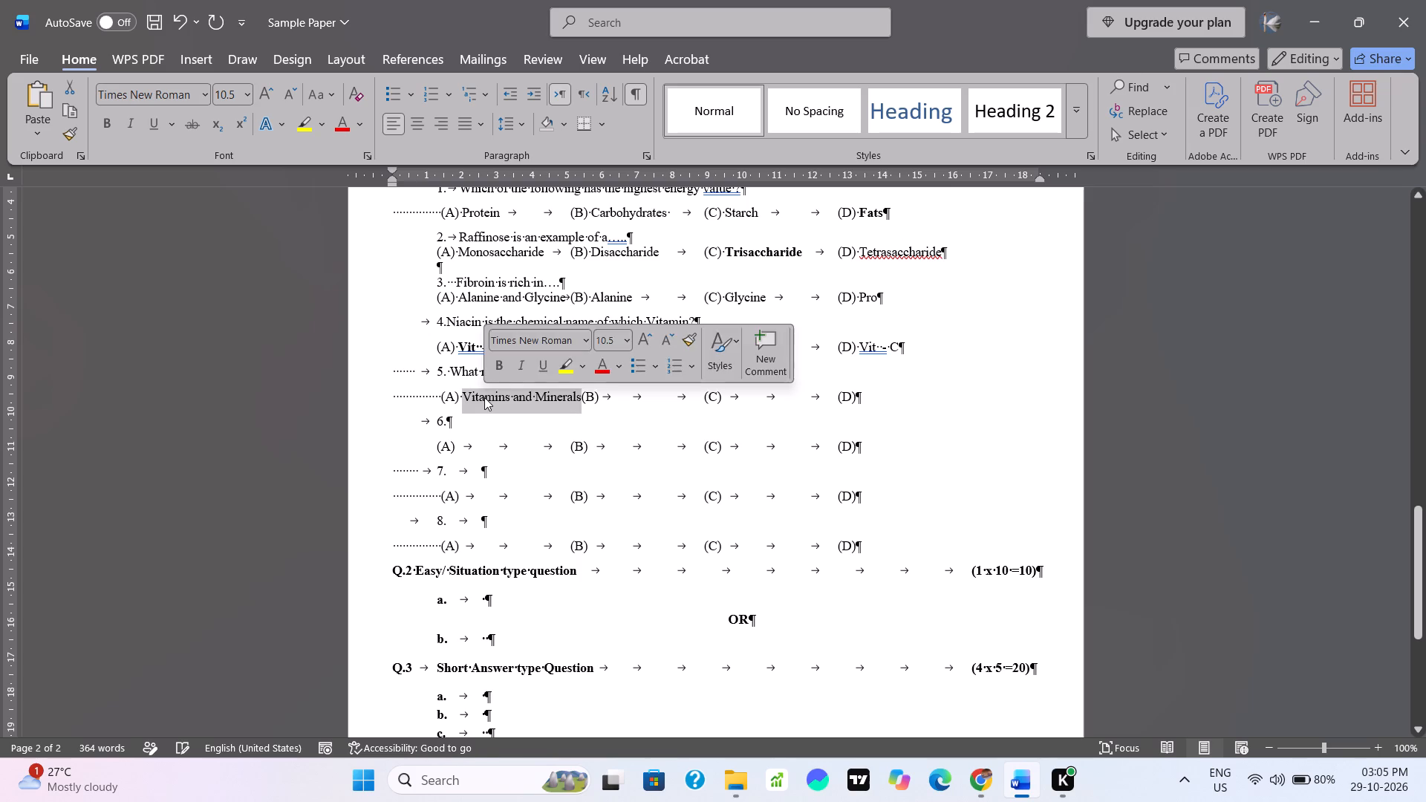
key(ctrl+x)
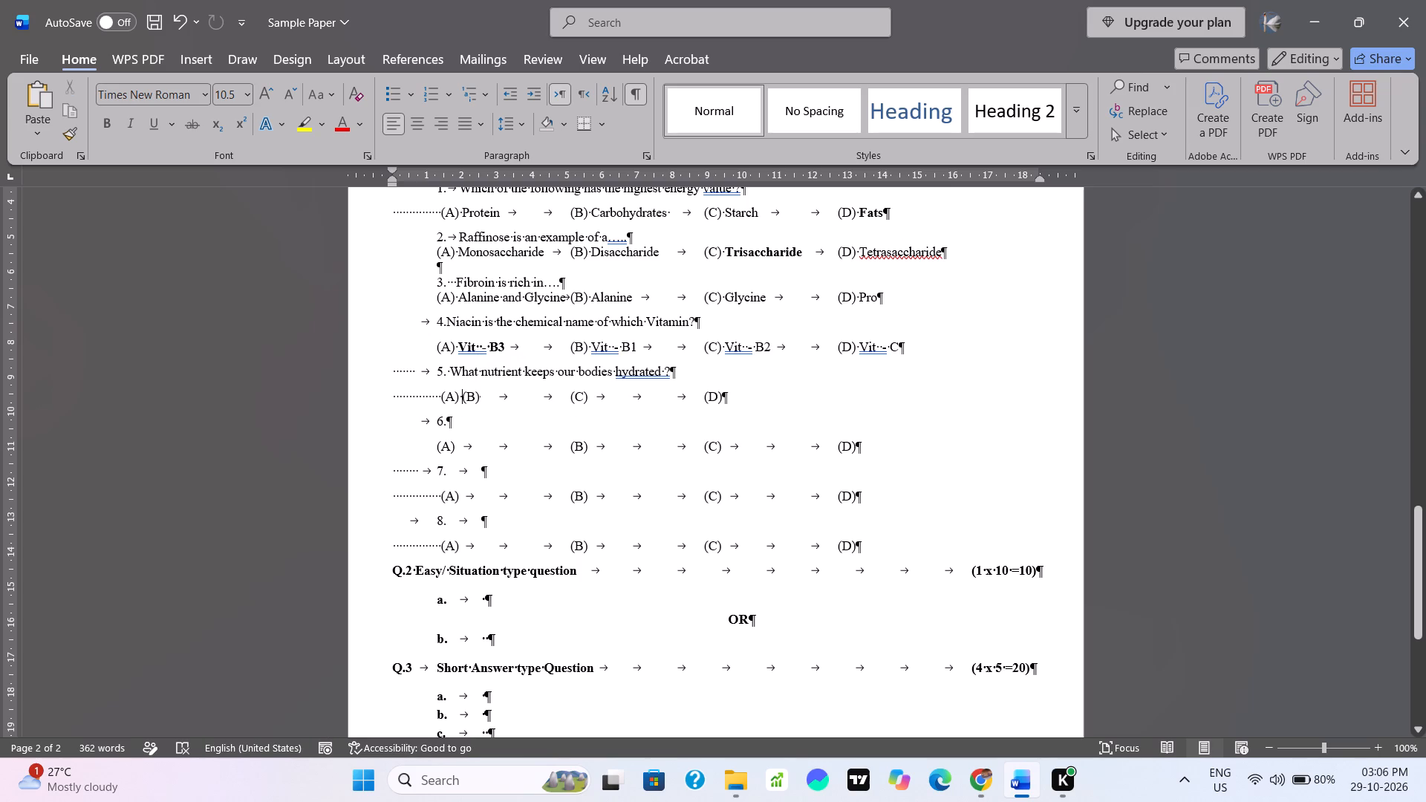
click(722, 400)
key(ctrl+v)
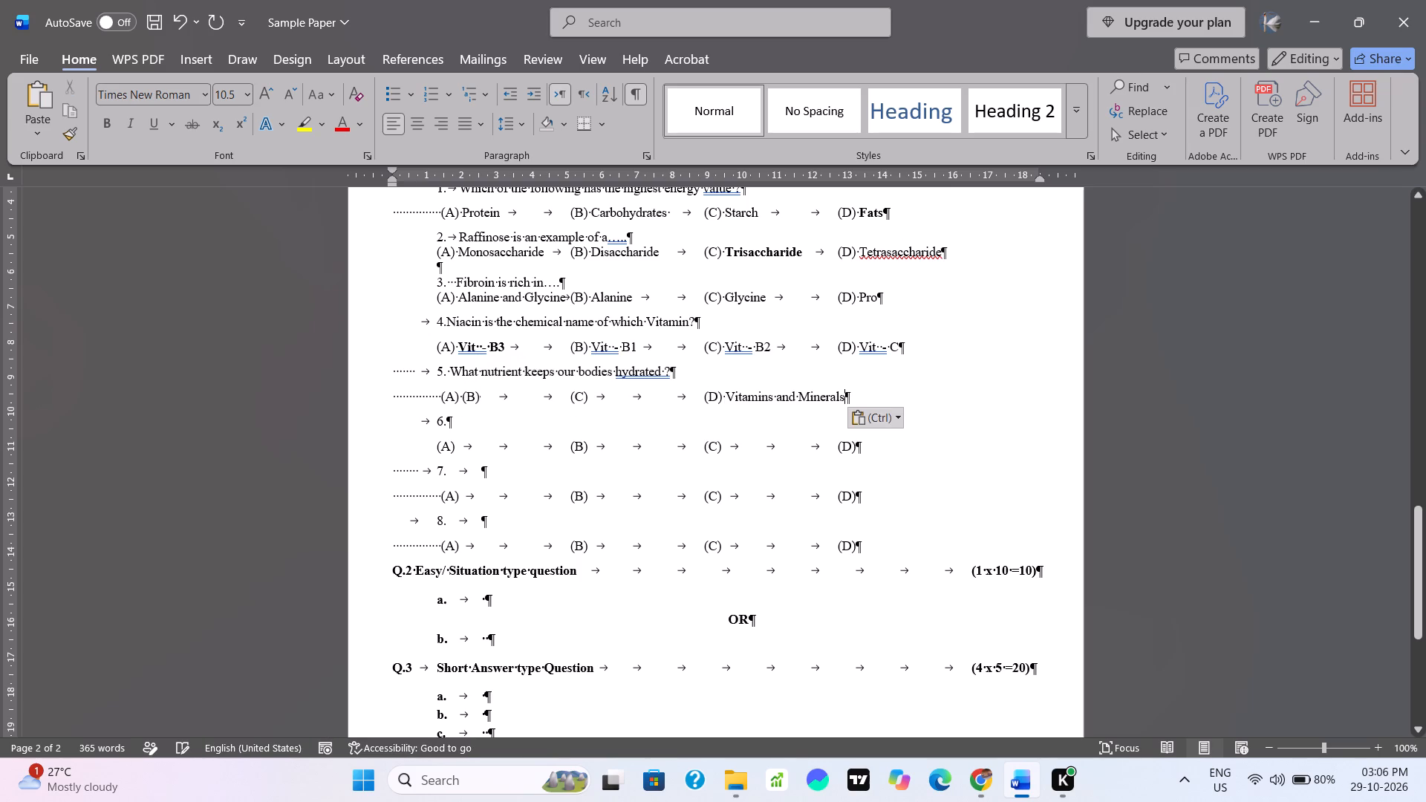
Enter "Water" as option (A) of question 5, followed by two tabs before (B).
drag(460, 396, 492, 417)
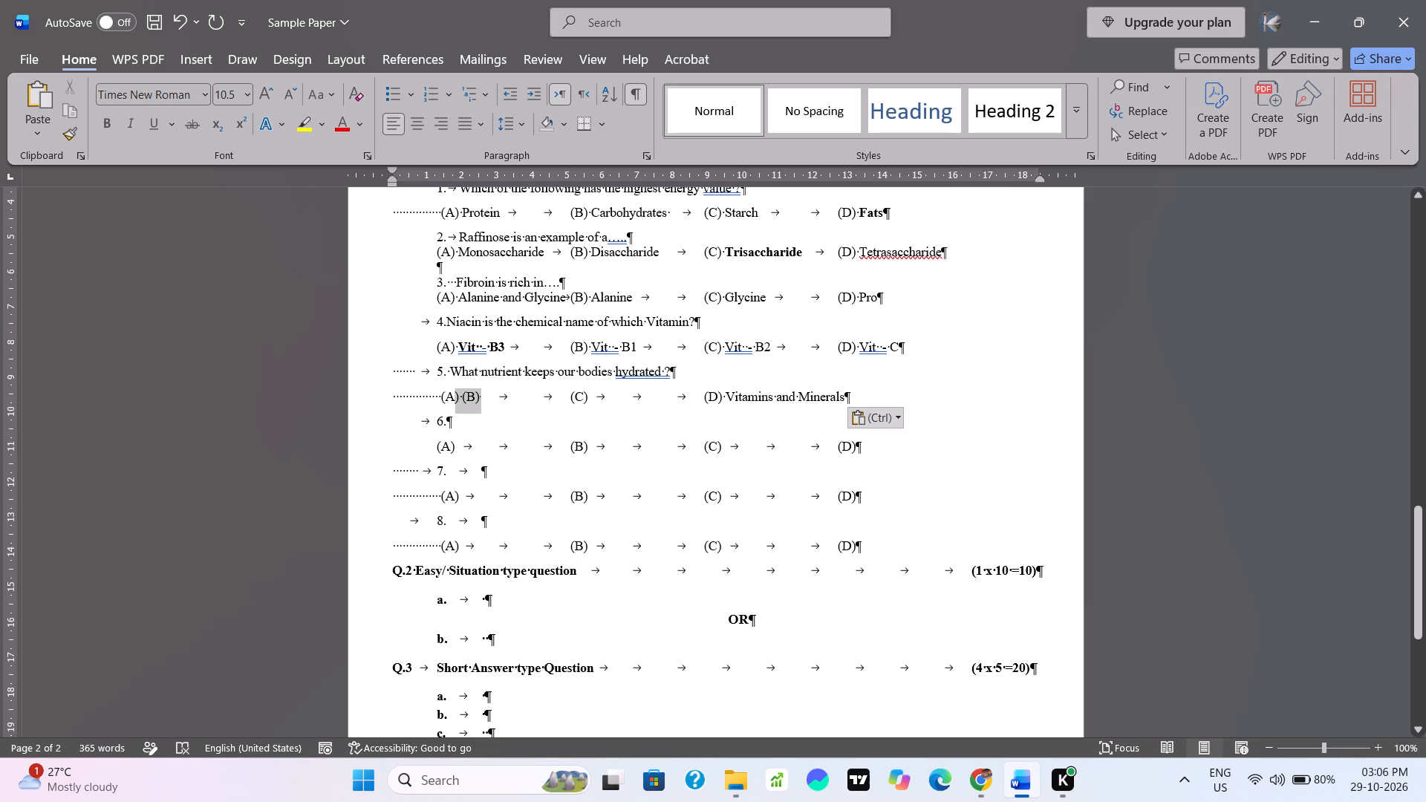
click(466, 400)
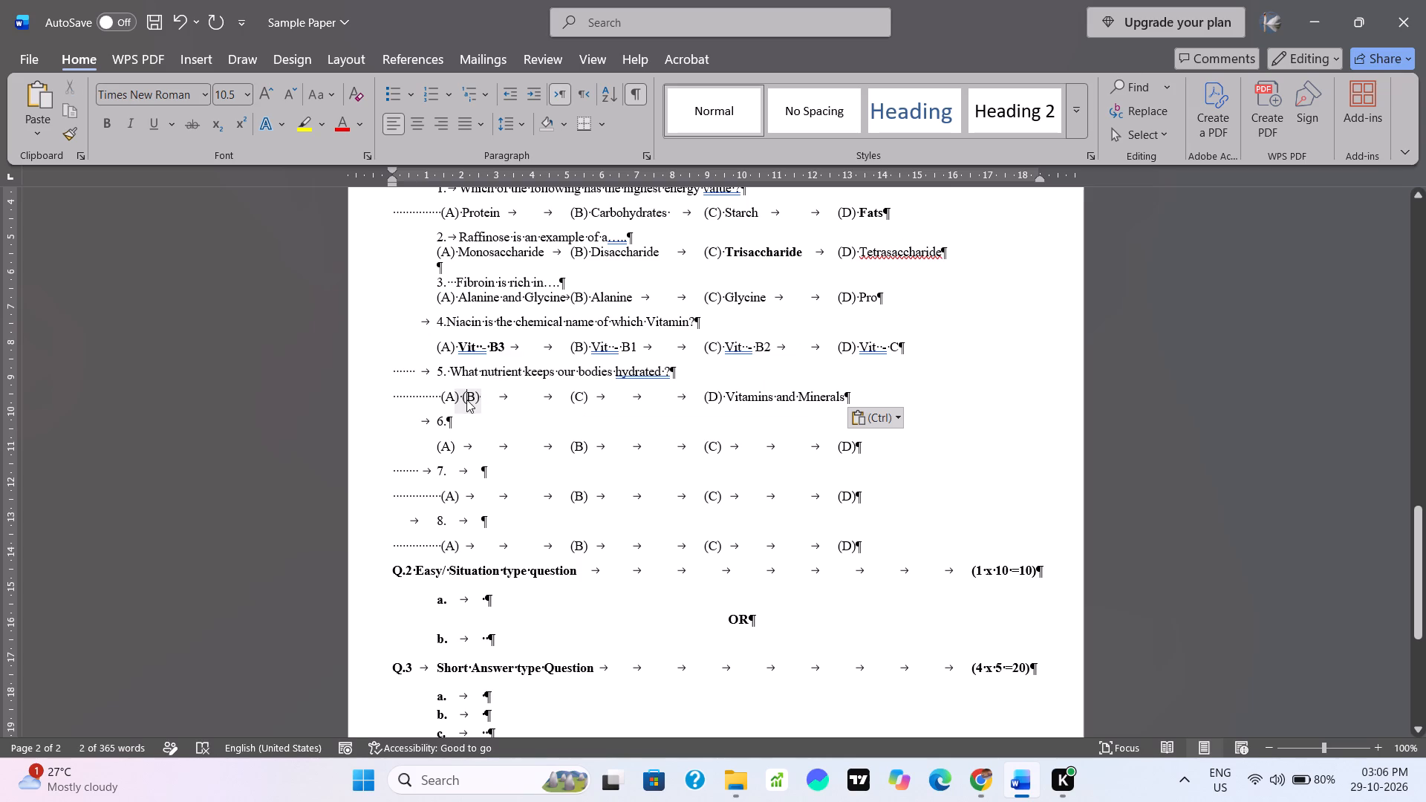
click(462, 397)
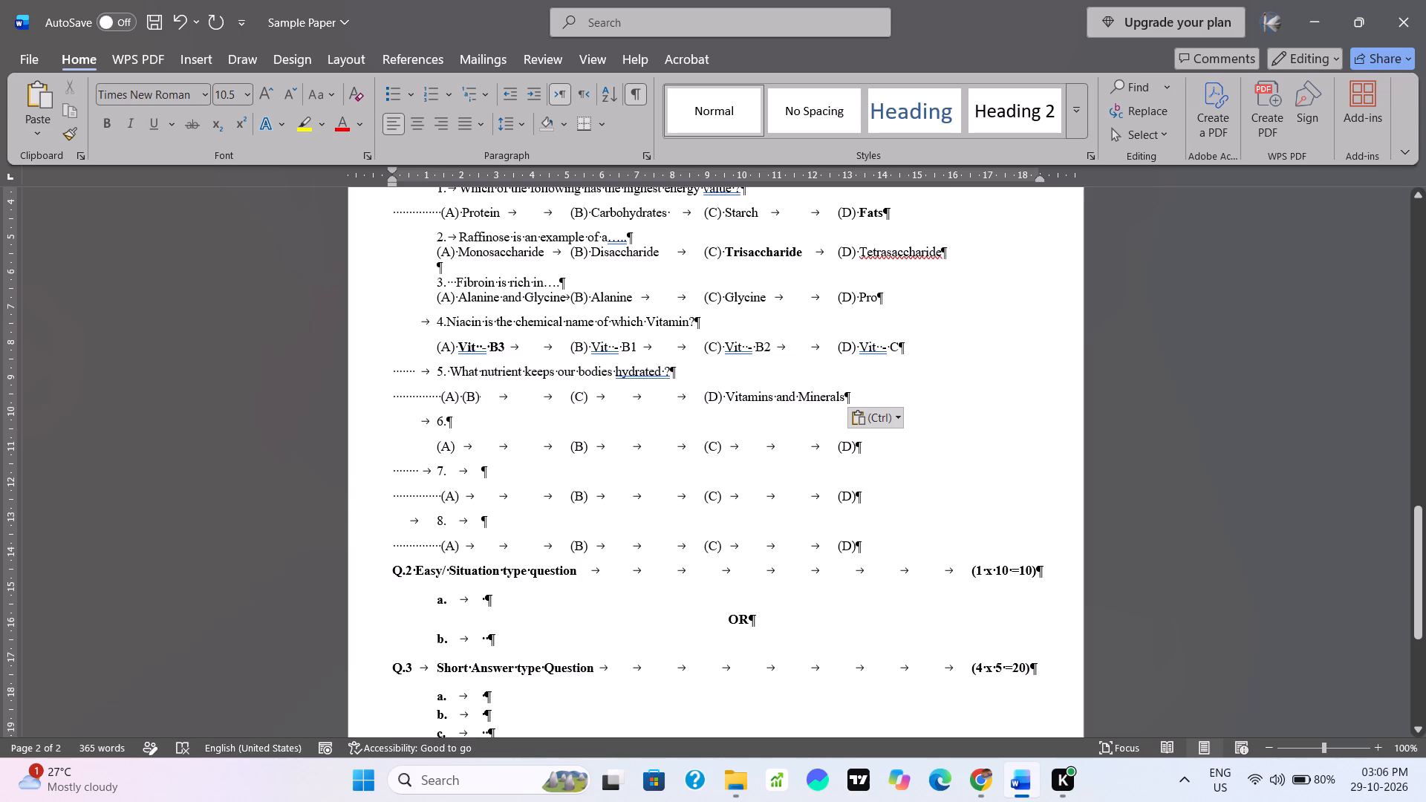
drag(462, 397, 475, 393)
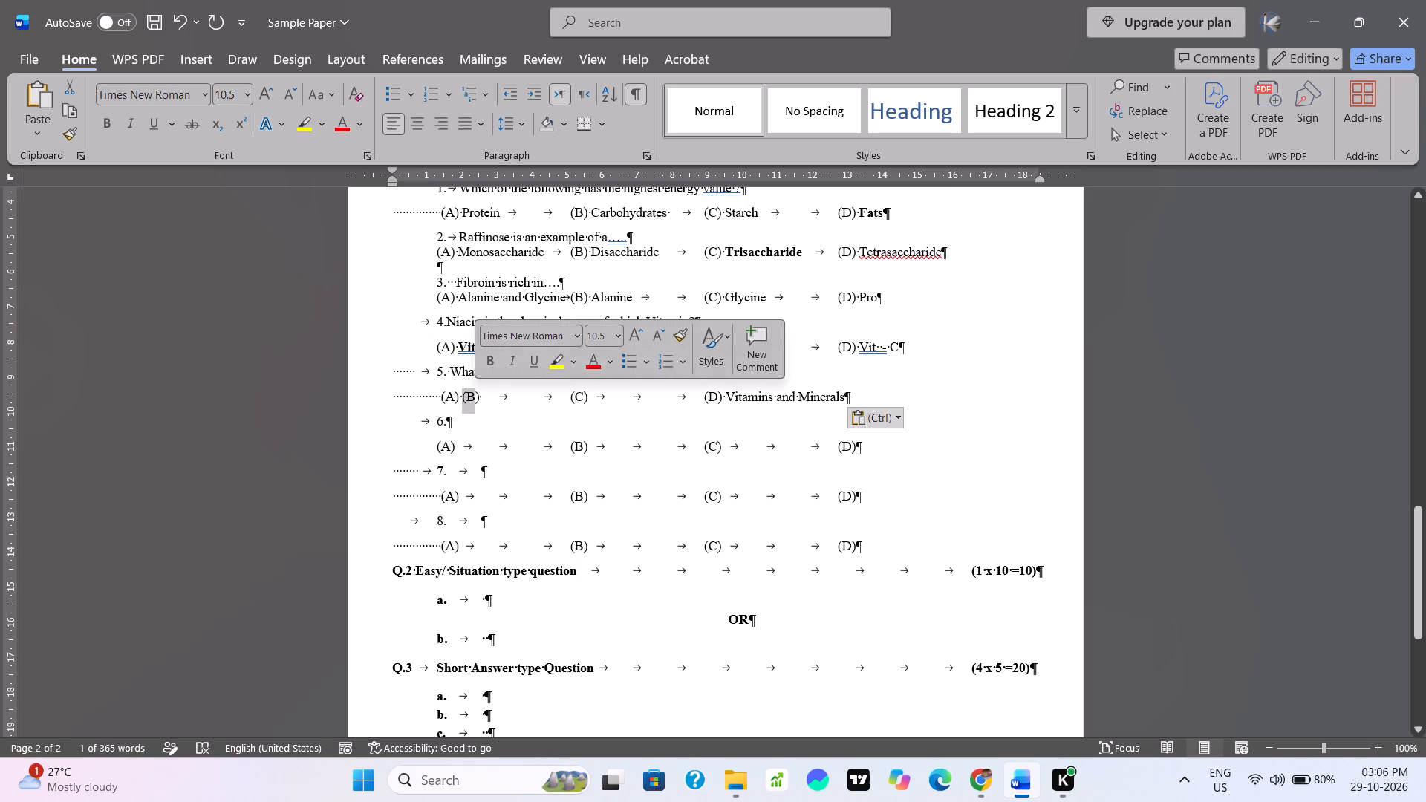
click(462, 395)
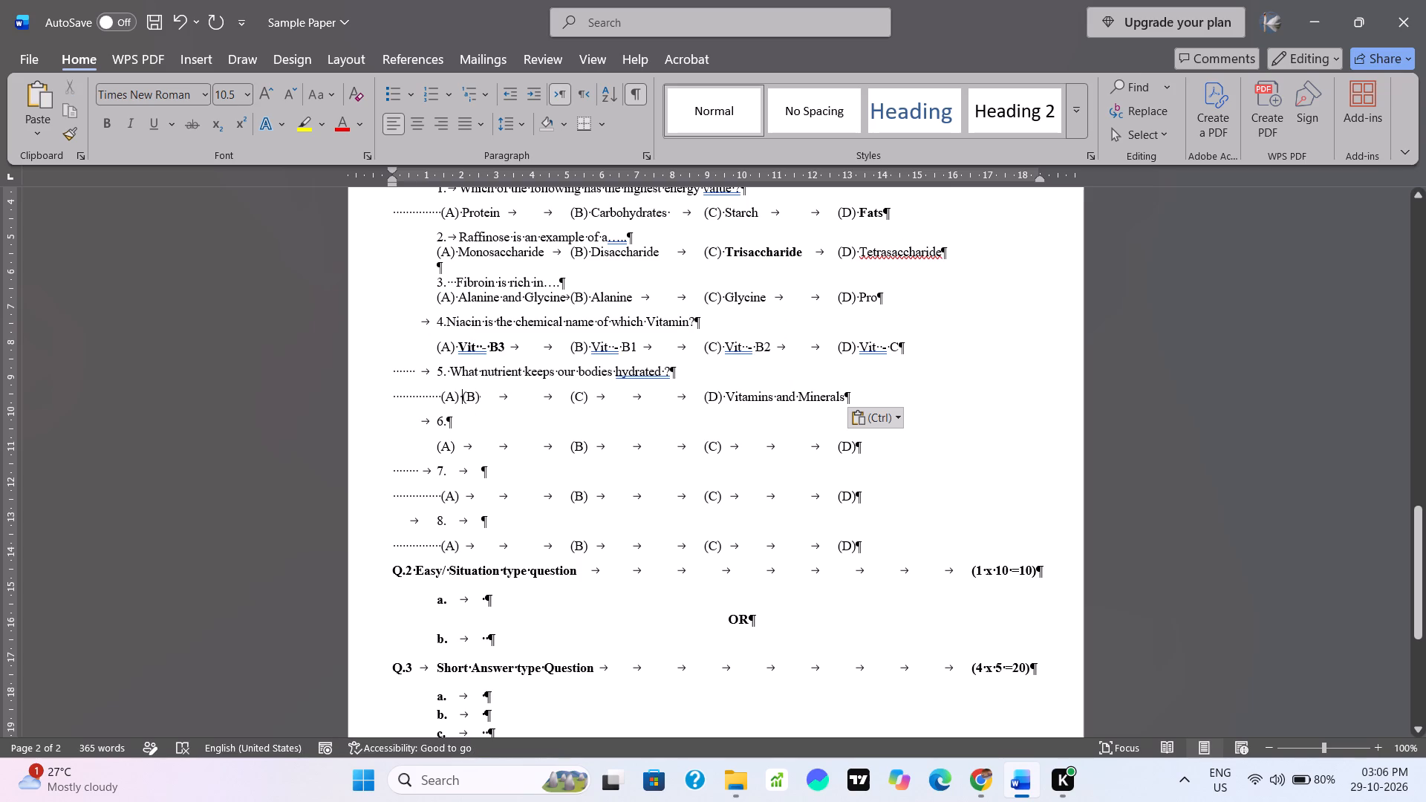
text(Wa)
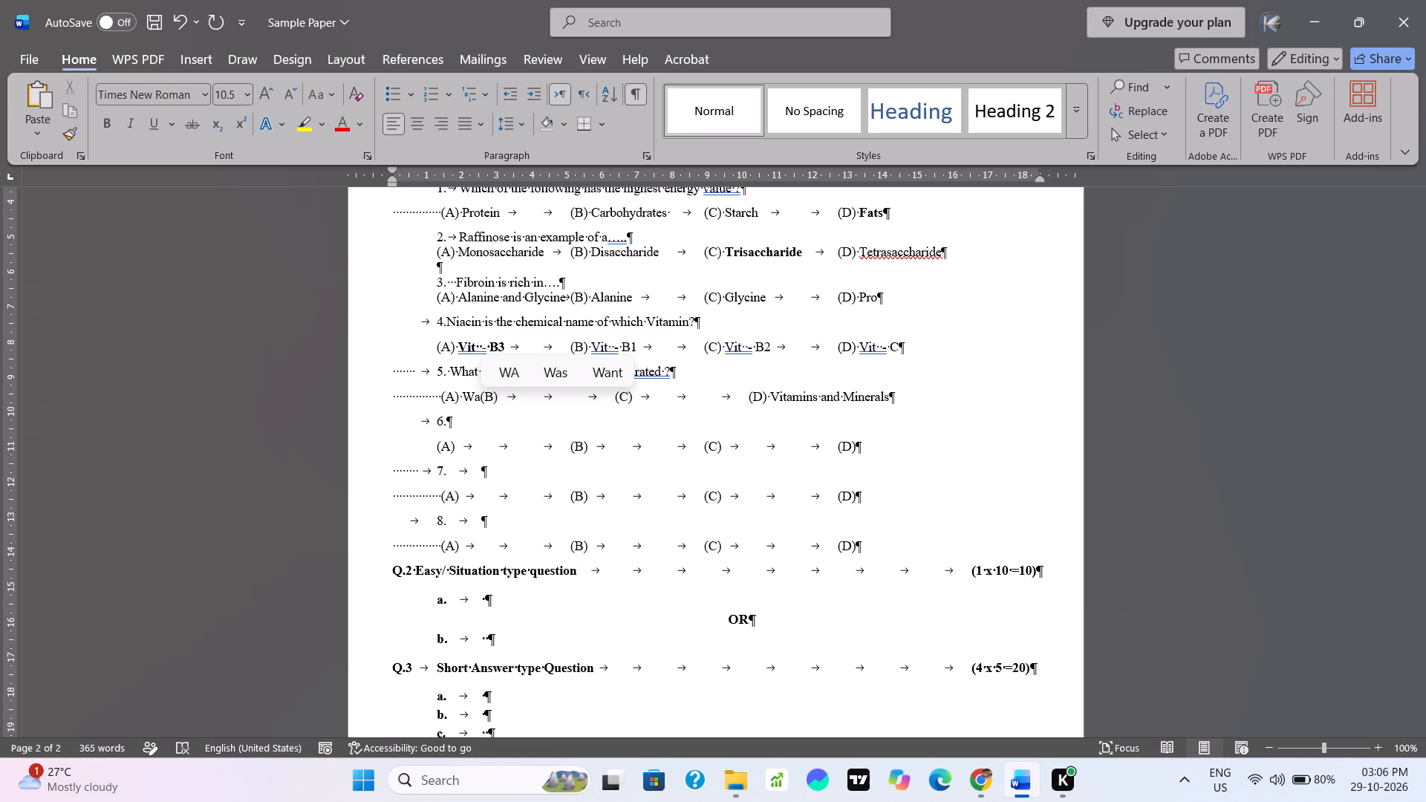
text(ter)
key(space)
key(Right)
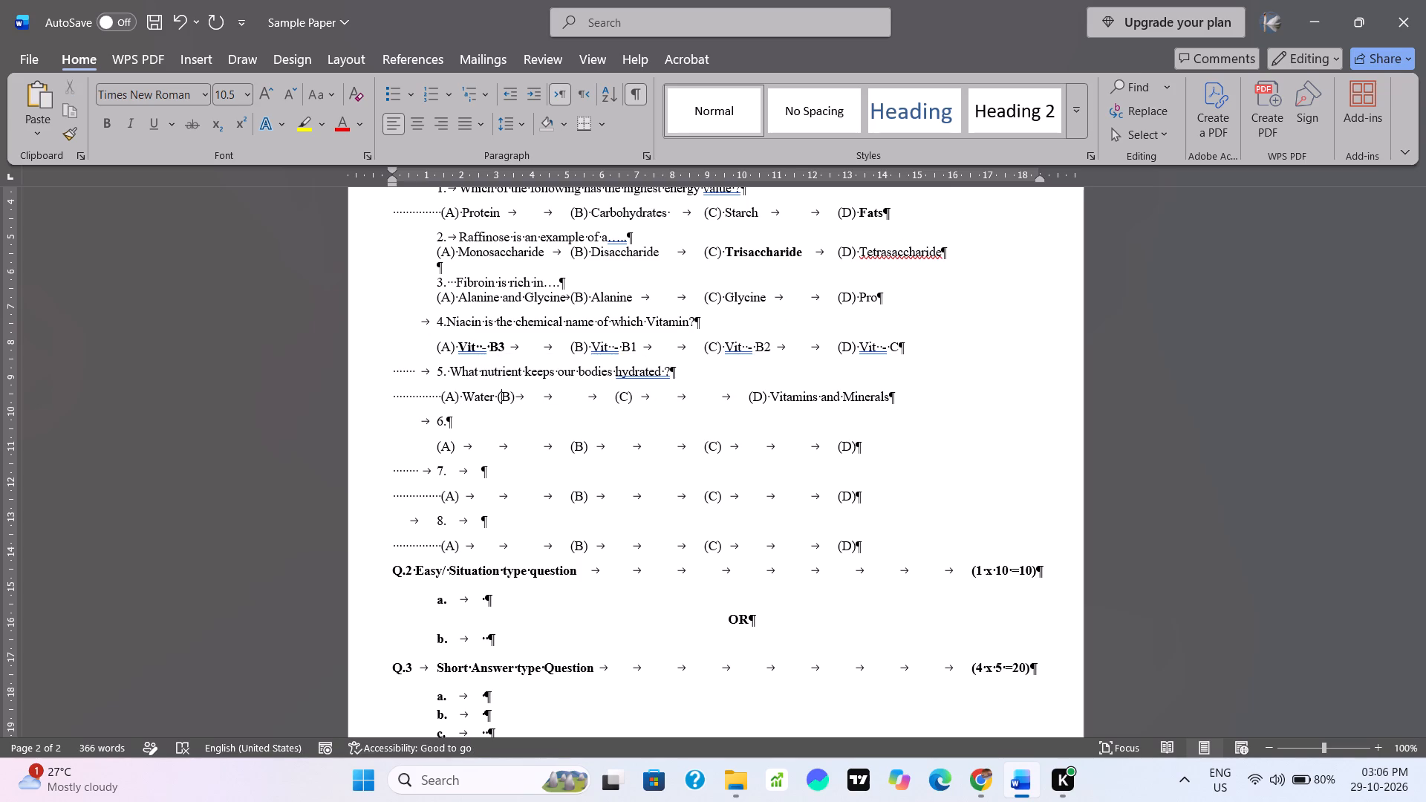
key(Right)
key(Right)
key(Left)
key(Left)
key(Left)
key(Tab)
key(Tab)
Enter "Protein" as option (B) of question 5, keeping two tabs before (C) so the columns align.
key(Right)
key(Right)
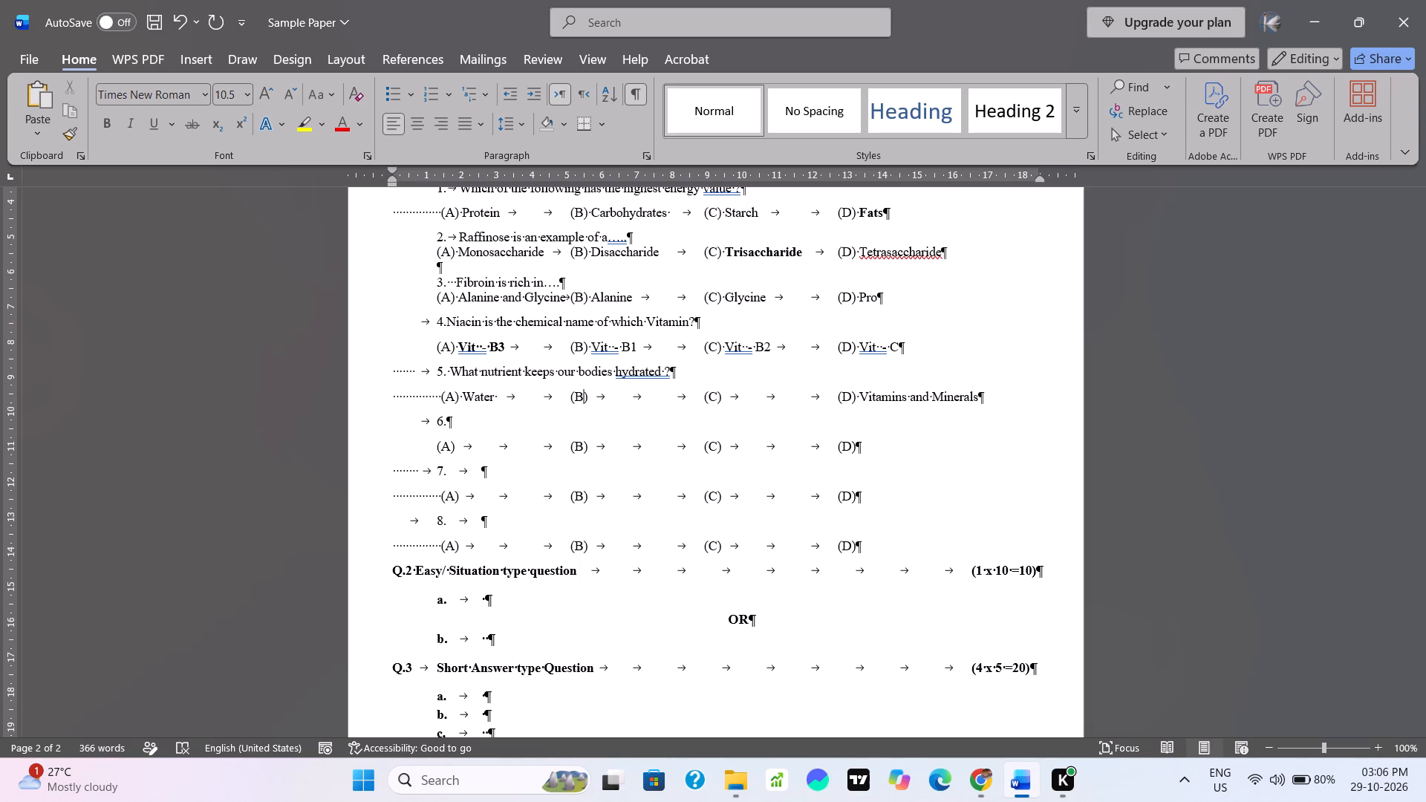
key(Right)
key(space)
key(shift+p)
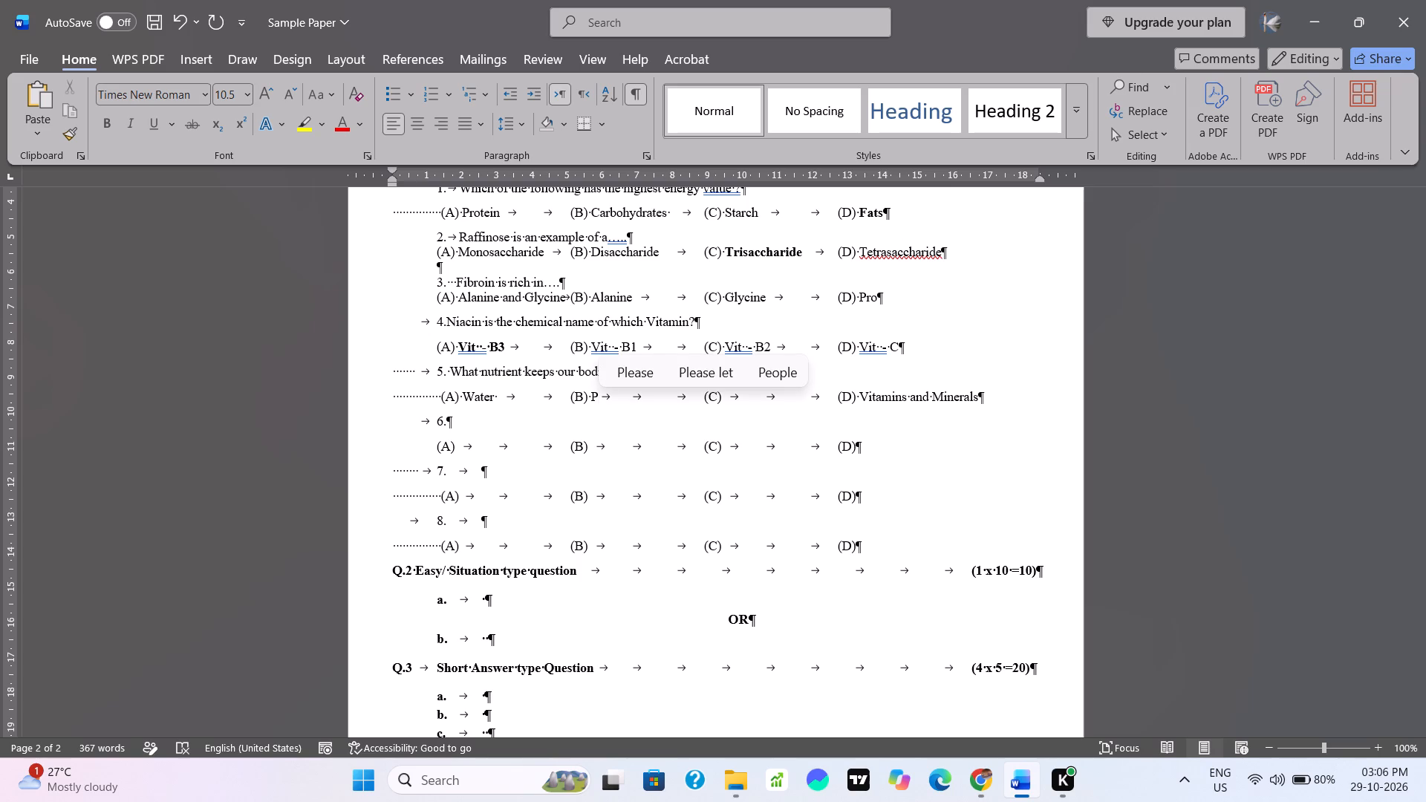
text(ro)
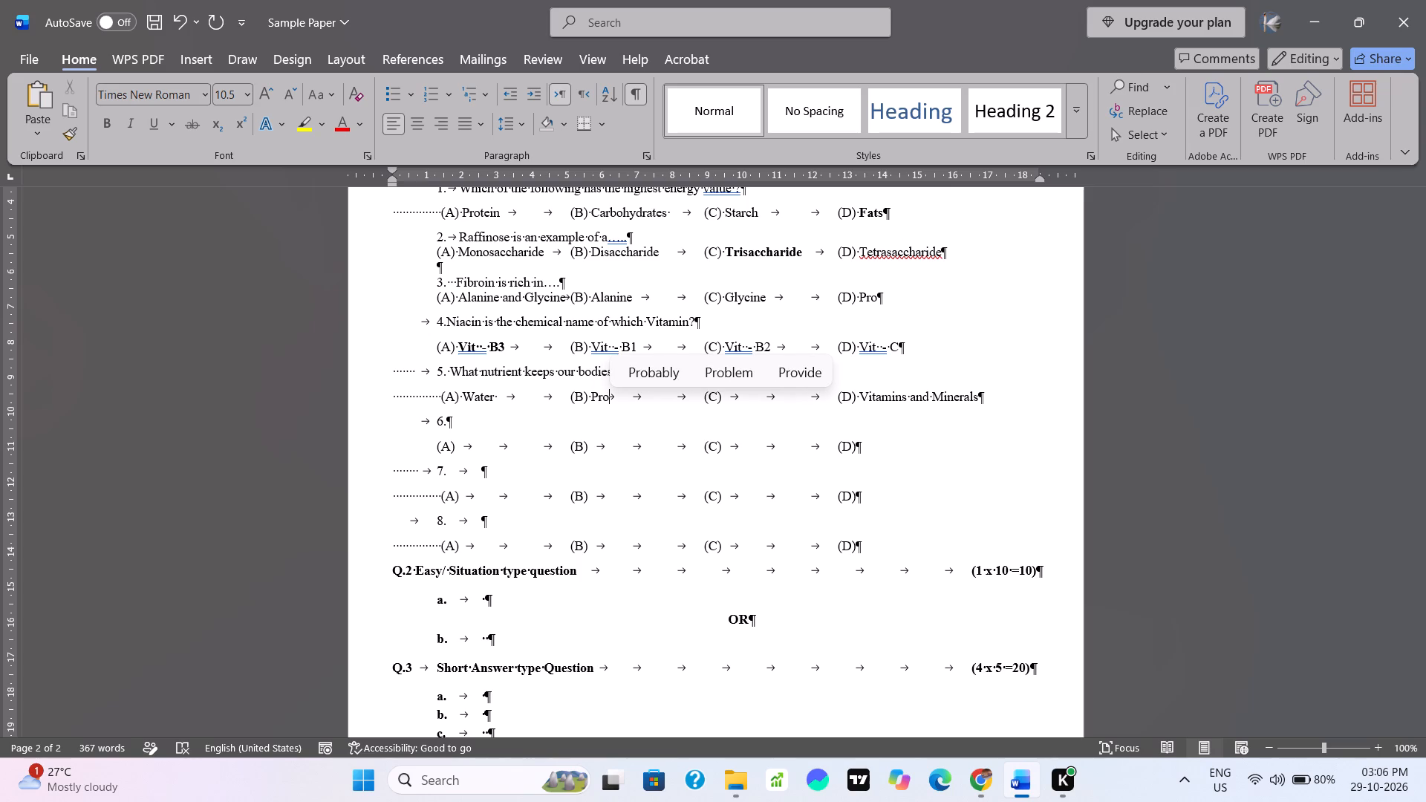
text(tein)
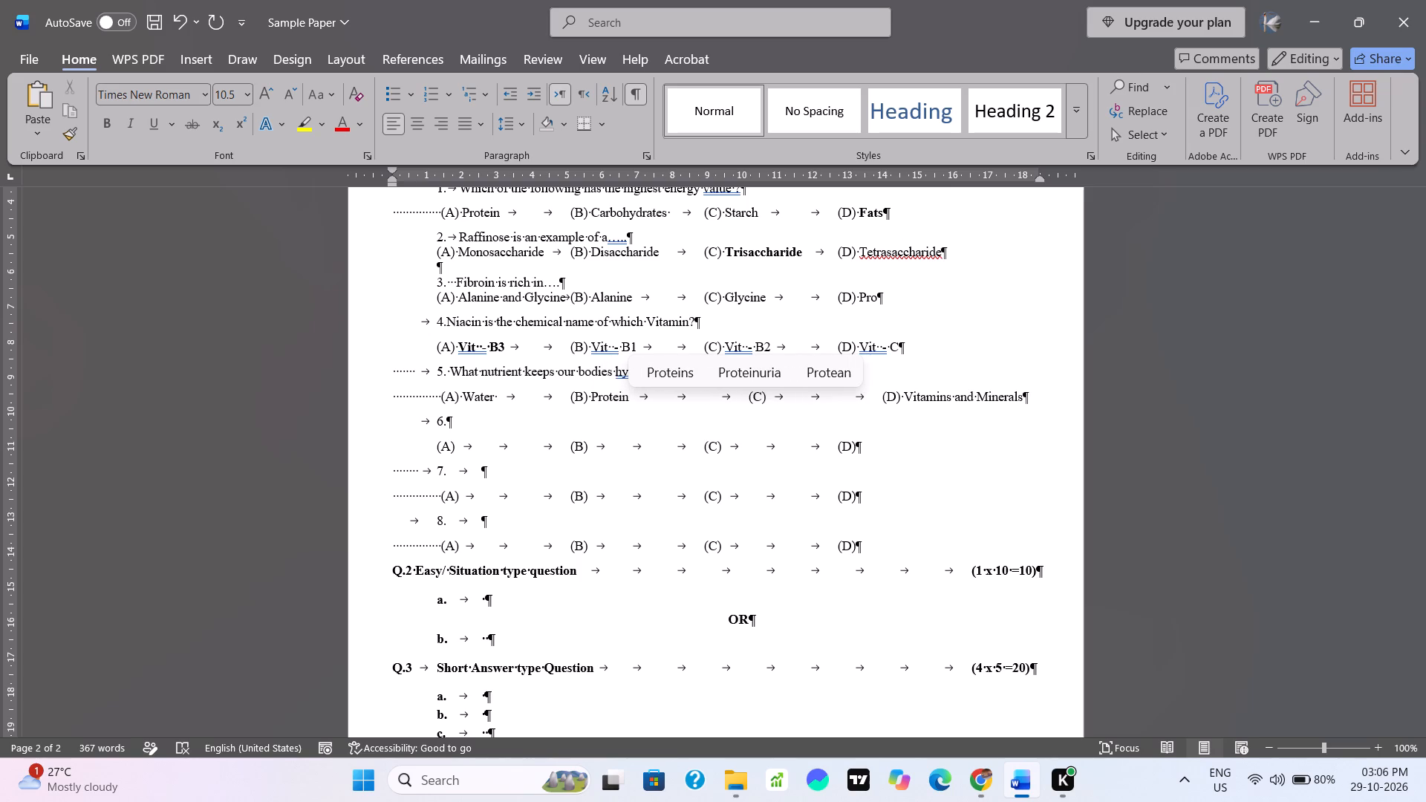
key(Delete)
key(Delete)
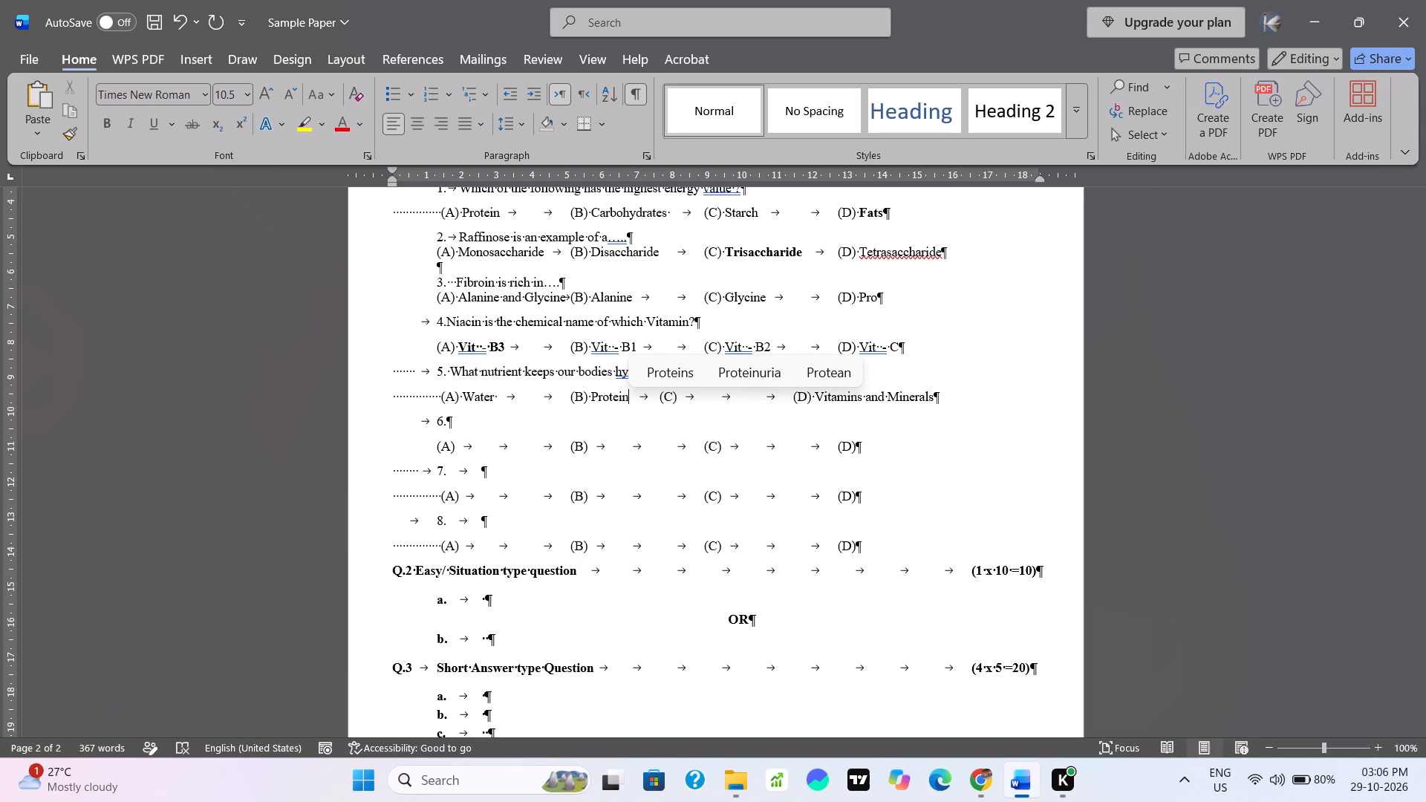
key(Tab)
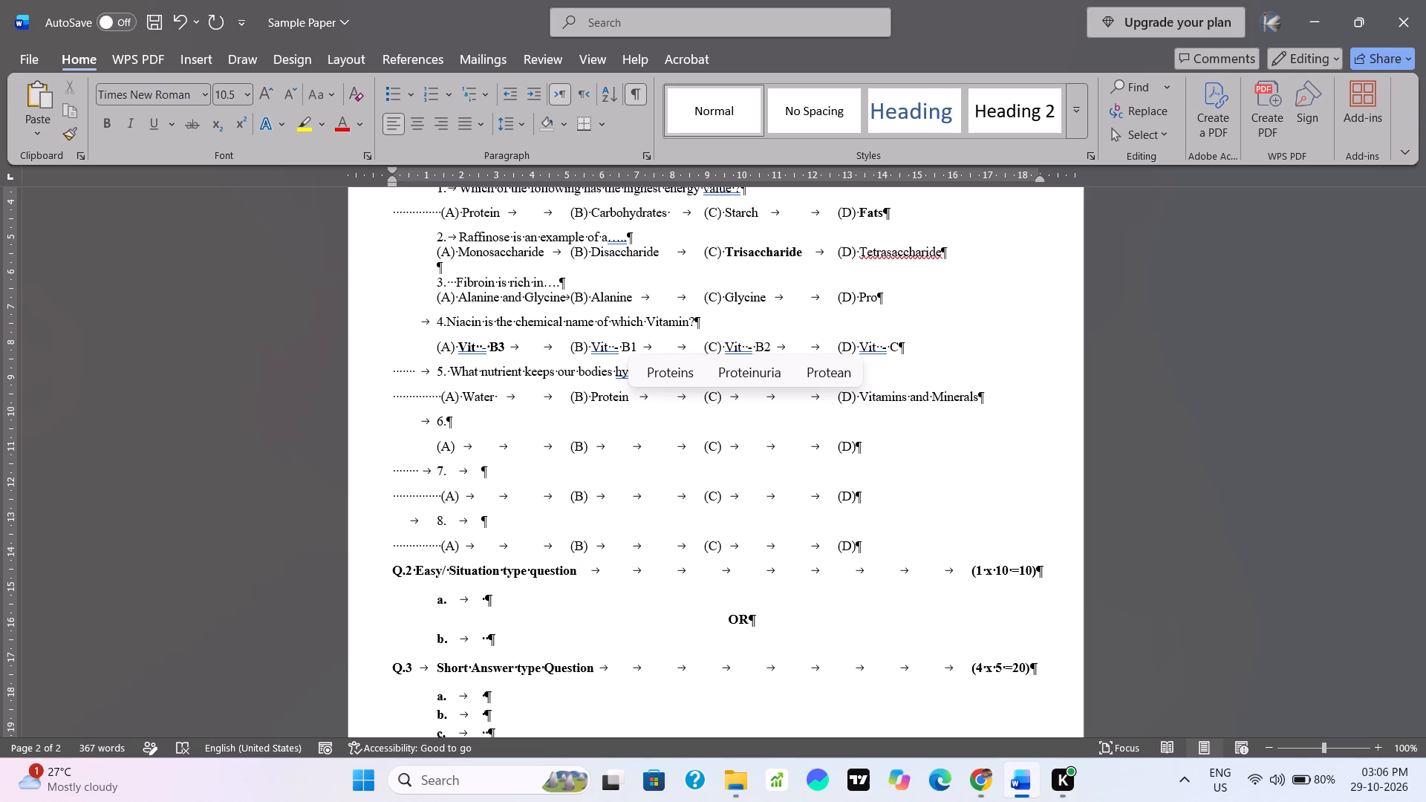
Enter "Carbohydrates" as option (C) of question 5 and remove the two surplus tabs before (D).
key(Right)
key(Right)
key(Right)
key(Right)
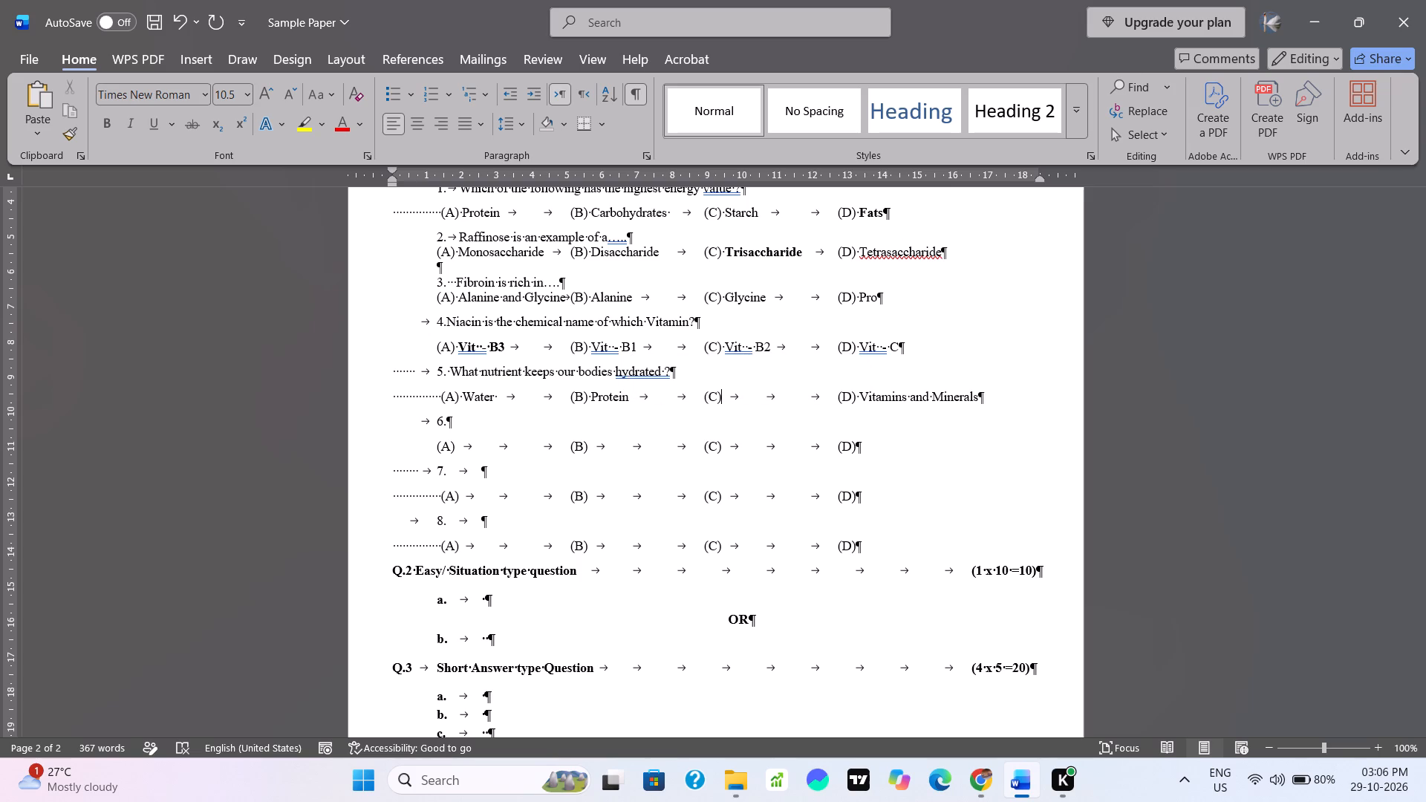
key(Right)
key(Left)
key(space)
text(Car)
key(b)
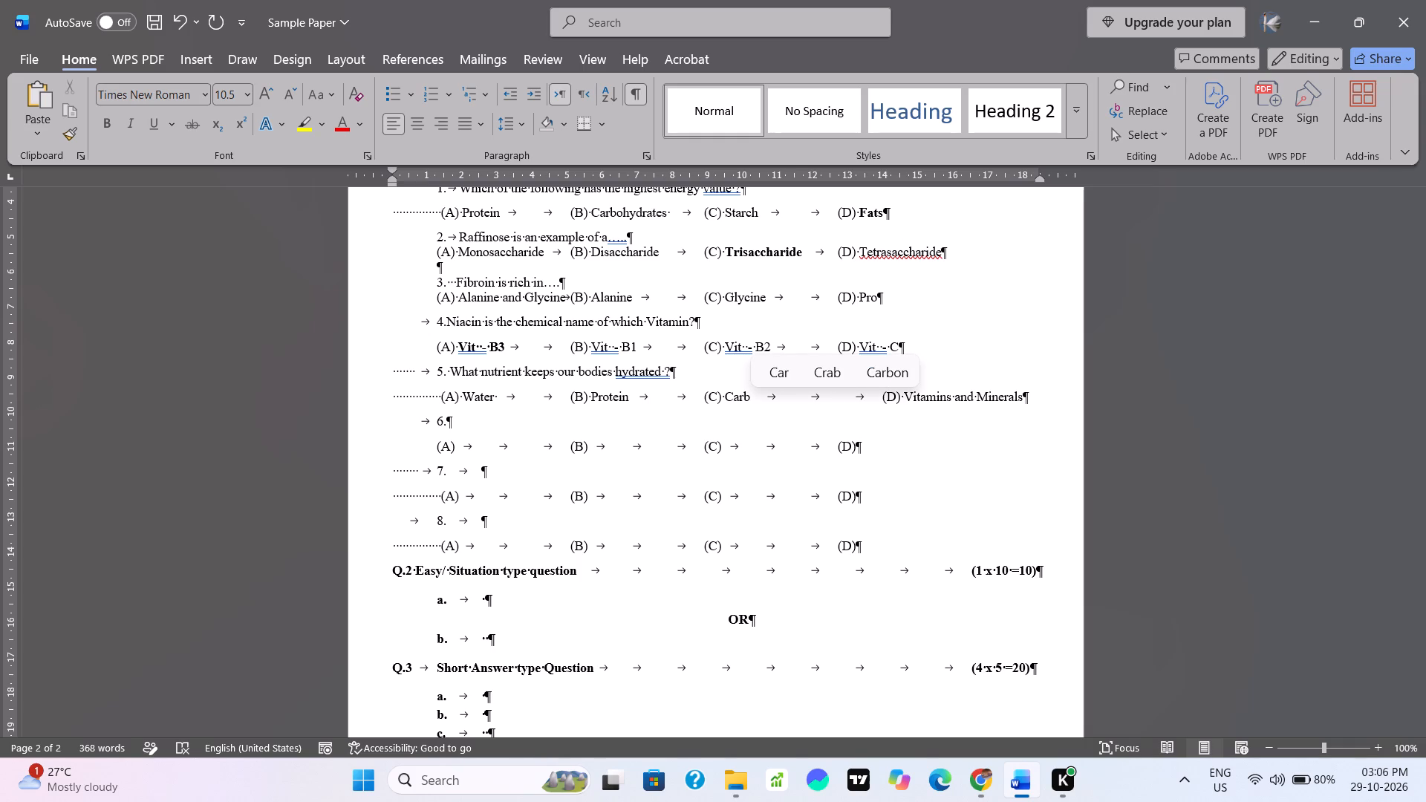
text(ohy)
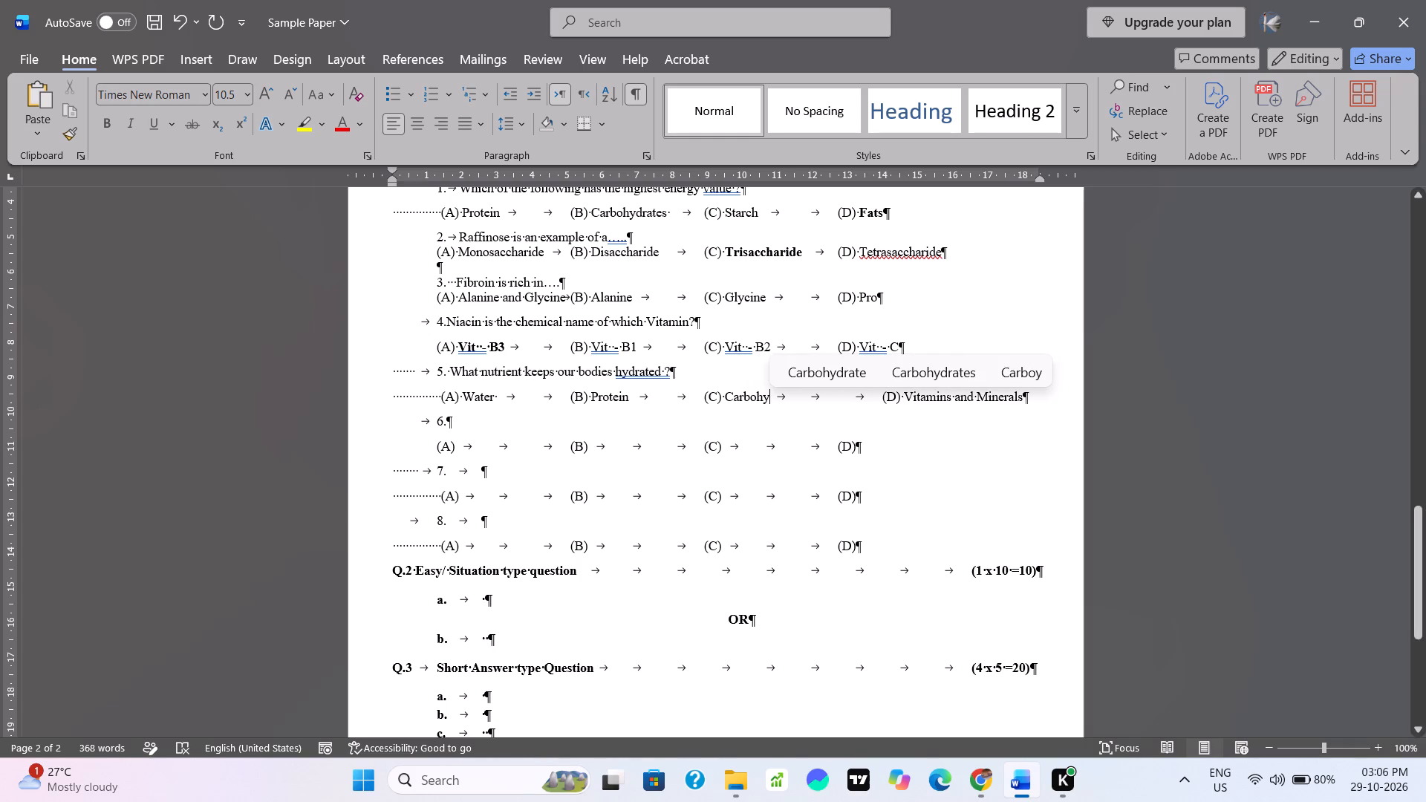
click(902, 368)
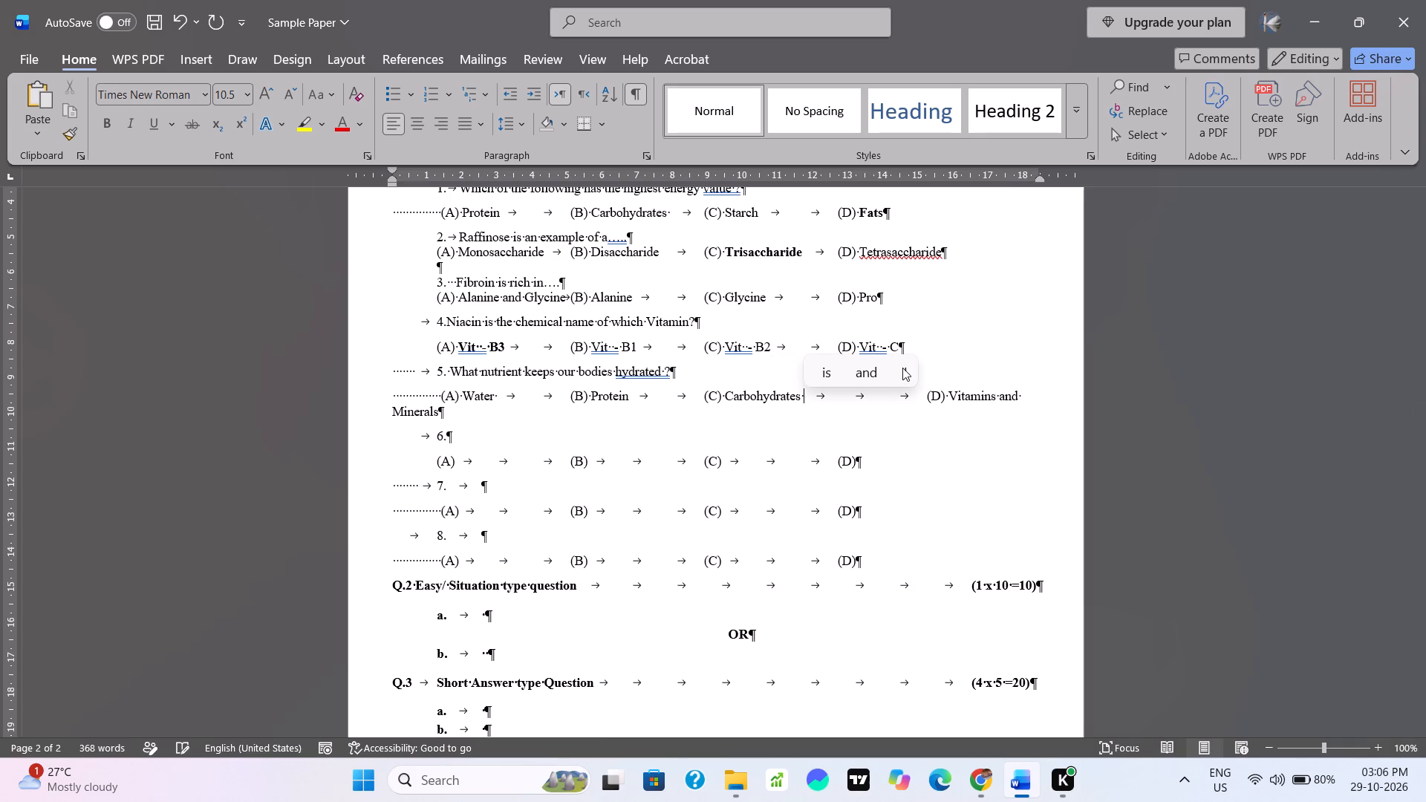
key(Delete)
key(Delete)
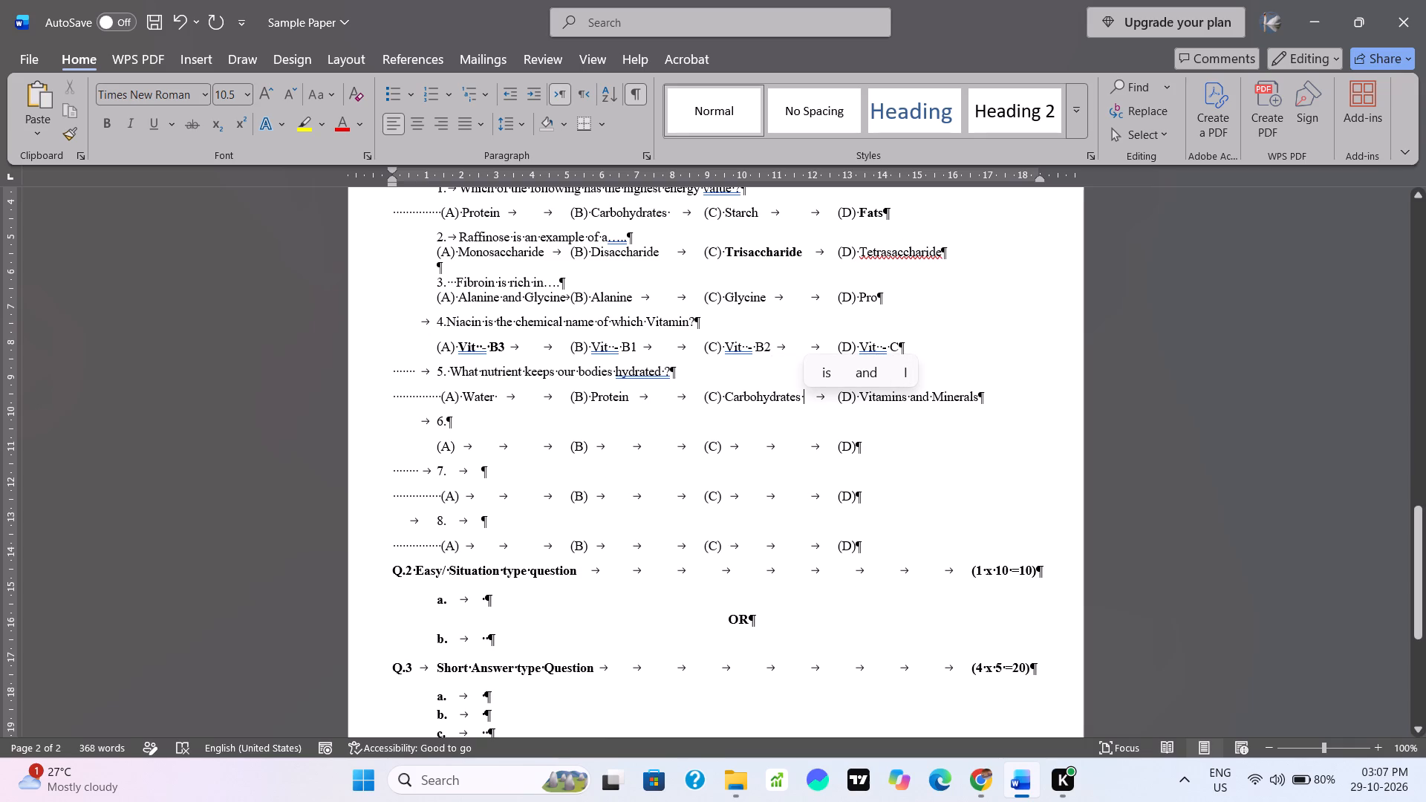
Bold "Vitamins and Minerals" in option (D) of question 5 as the marked answer.
click(860, 394)
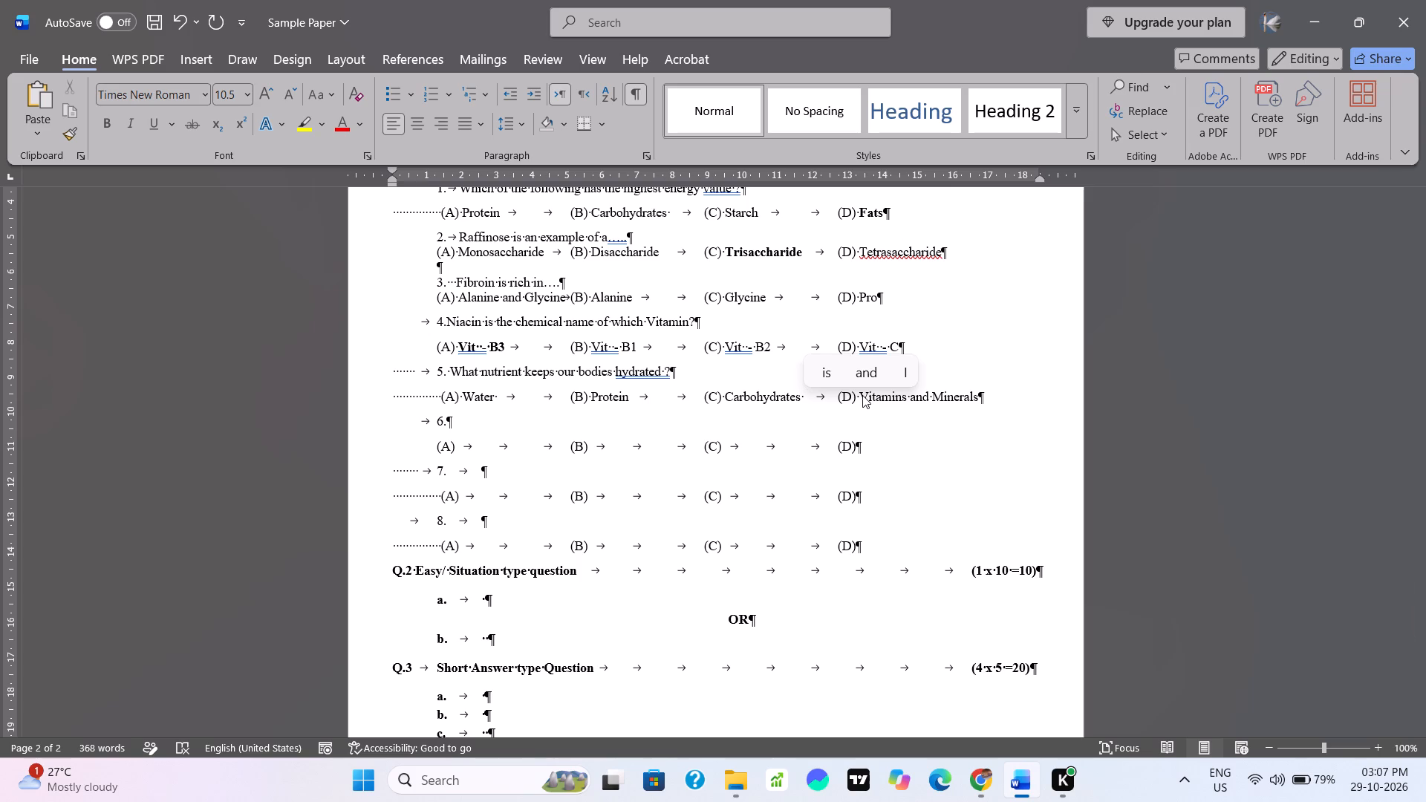
click(865, 395)
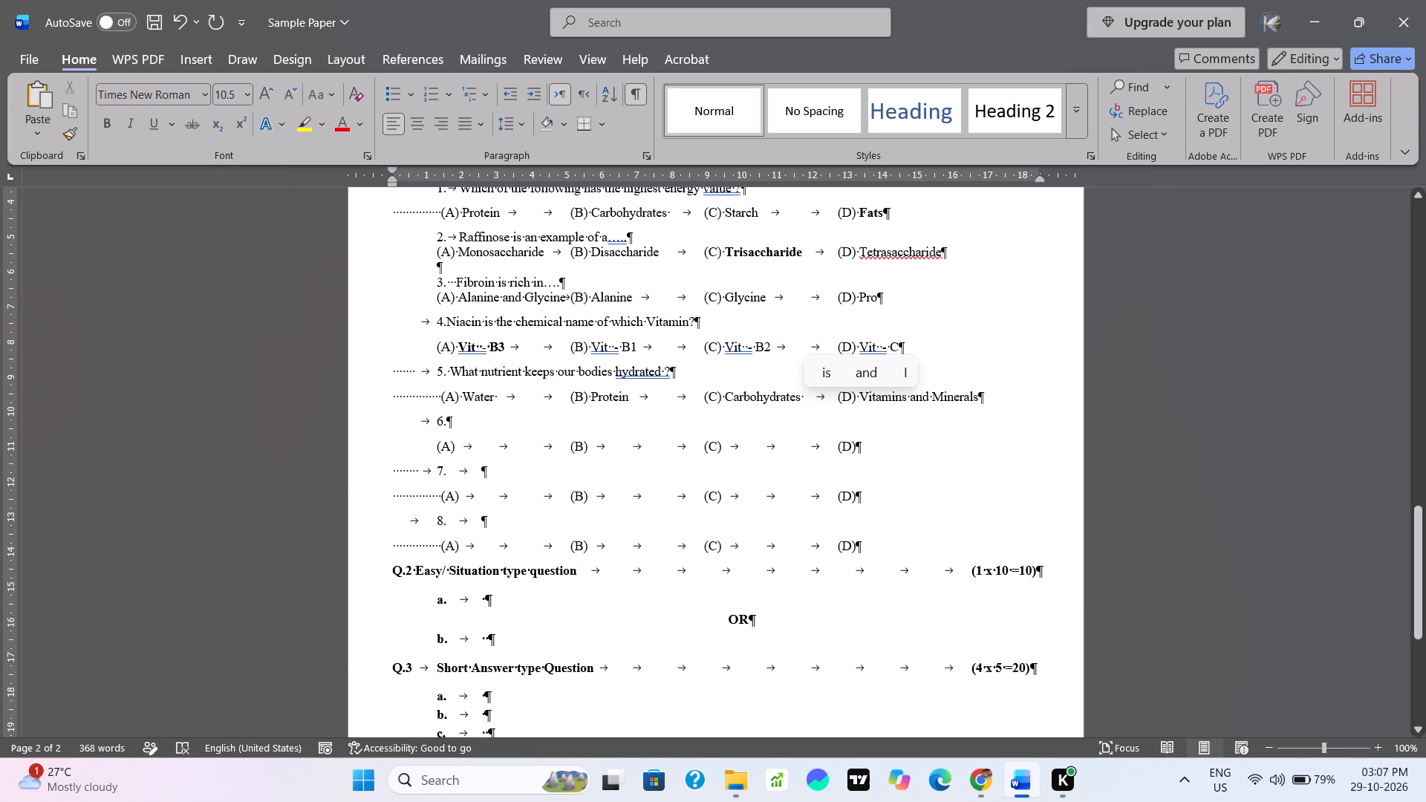
drag(982, 401, 868, 392)
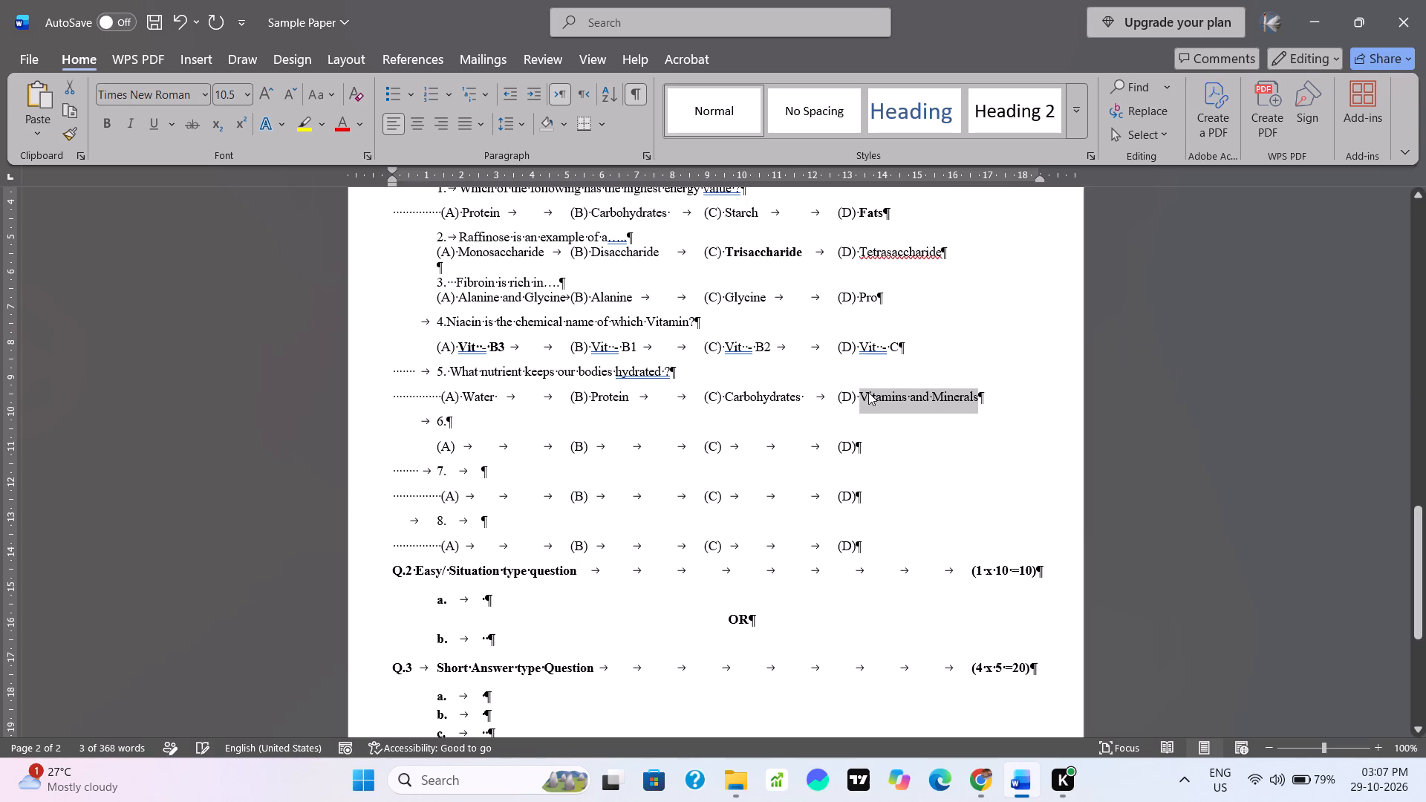
key(ctrl+b)
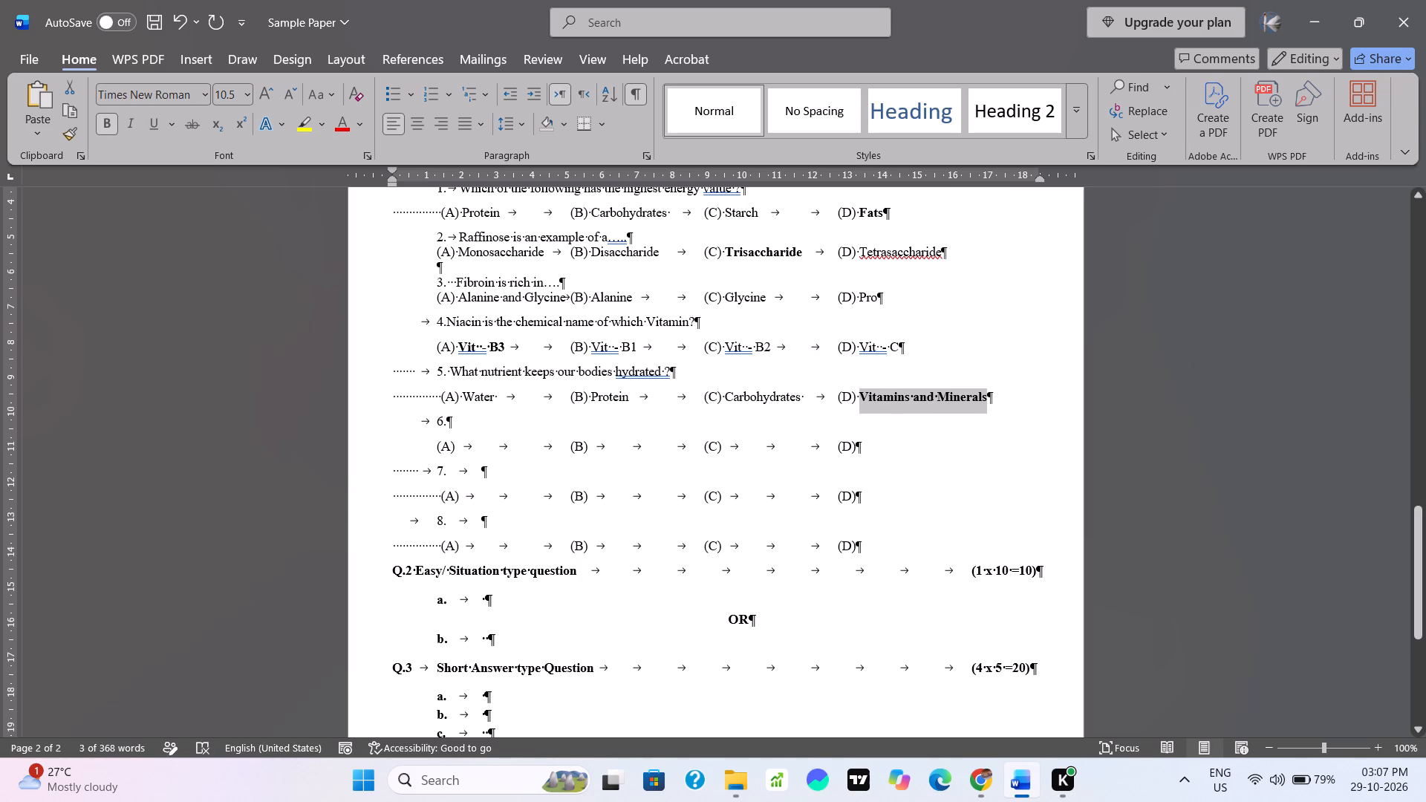
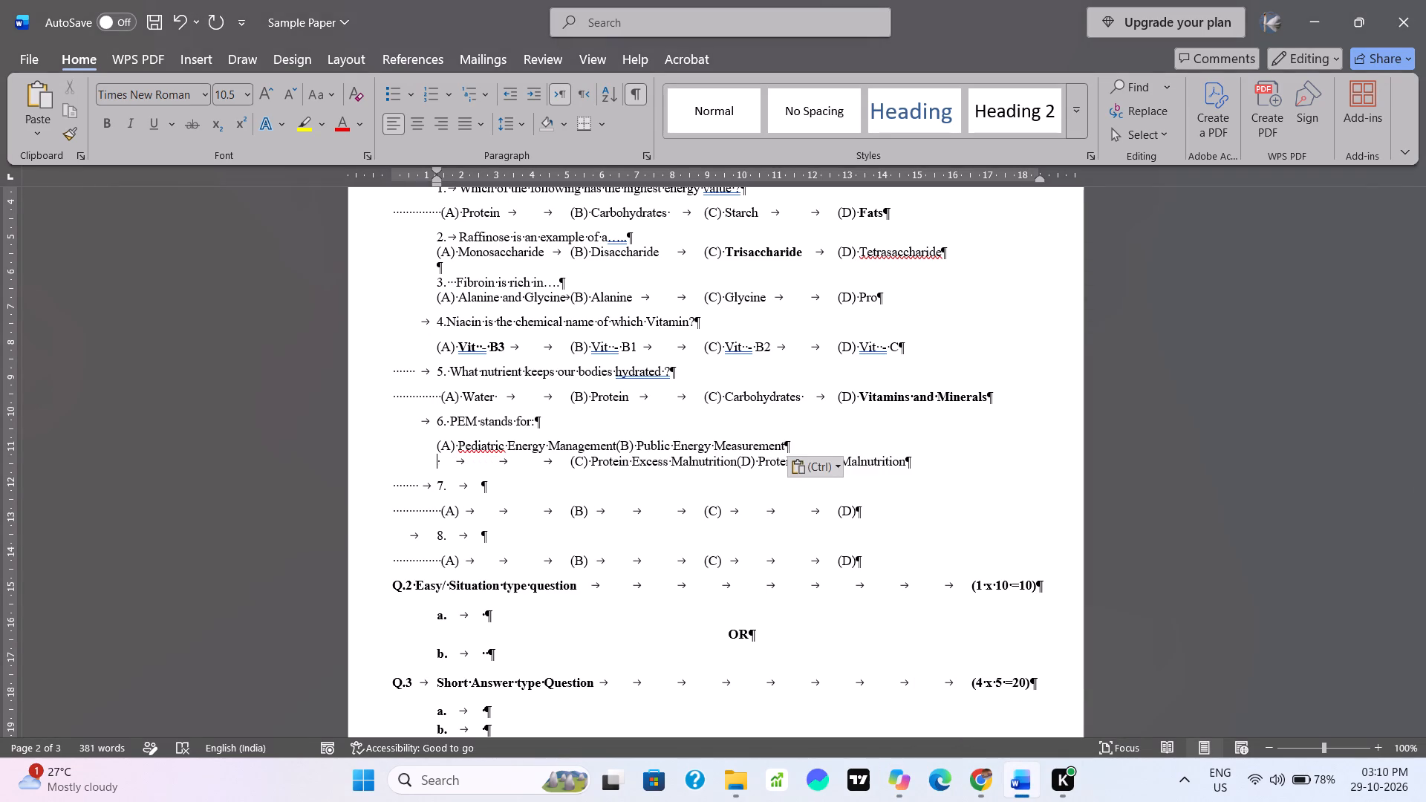
key(Delete)
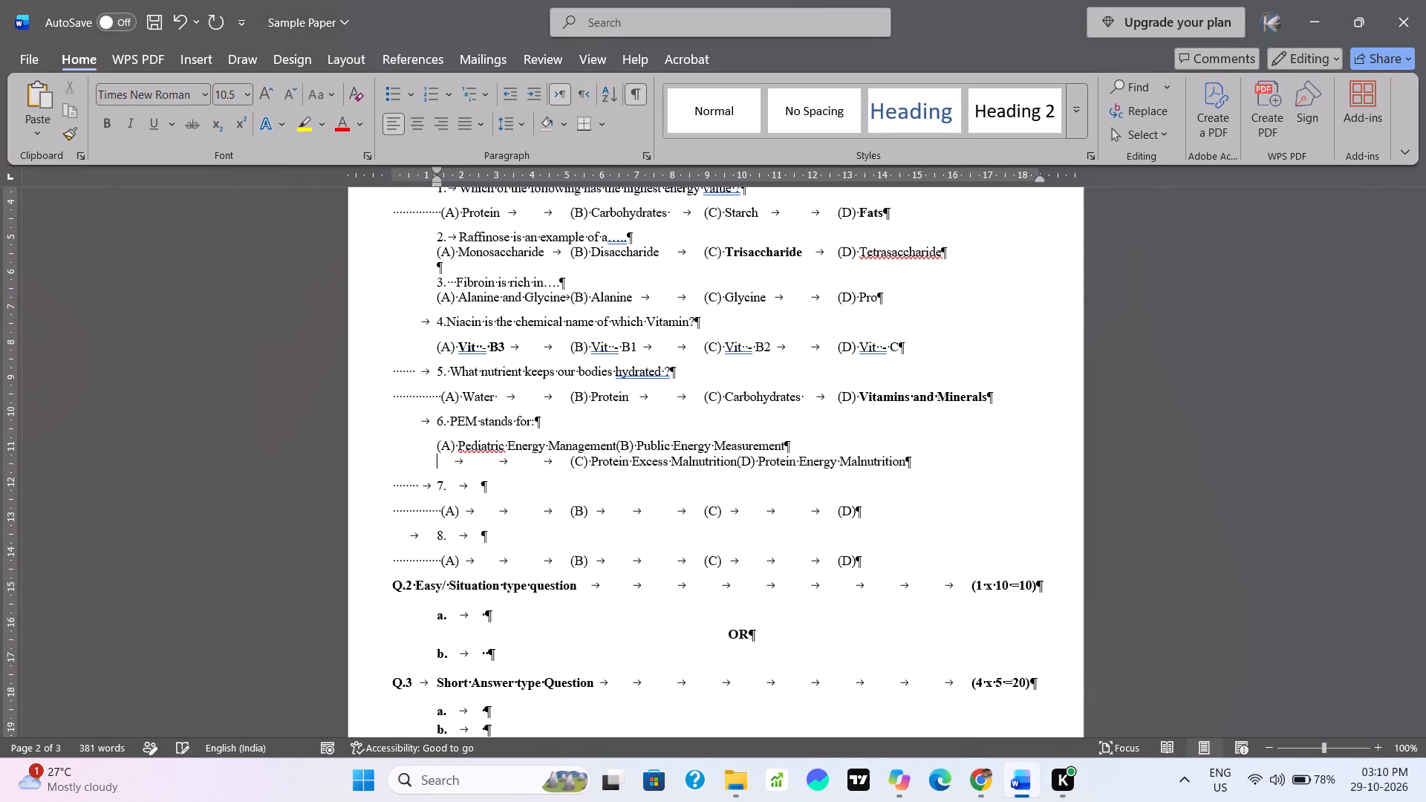
key(Delete)
key(Delete)
key(Delete)
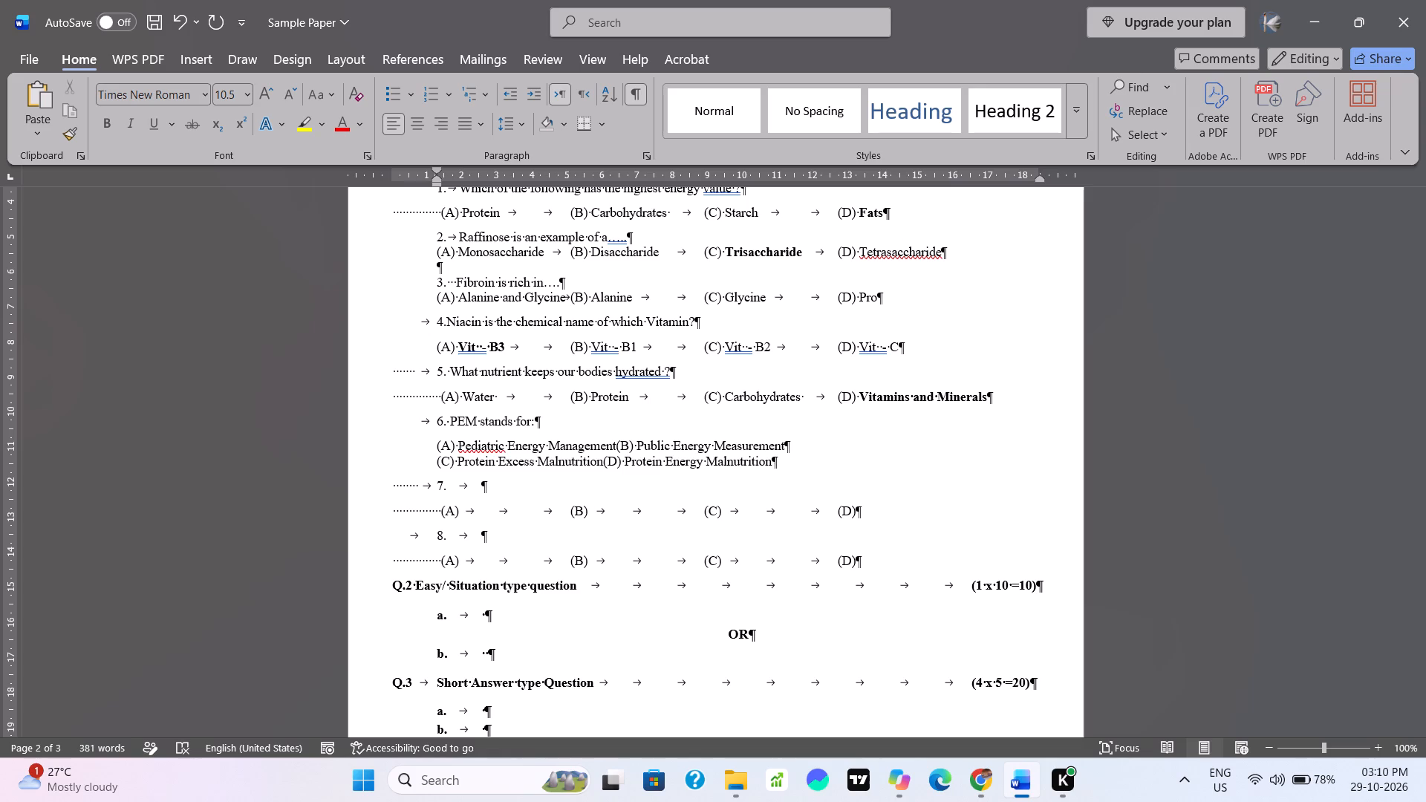
key(BackSpace)
key(BackSpace)
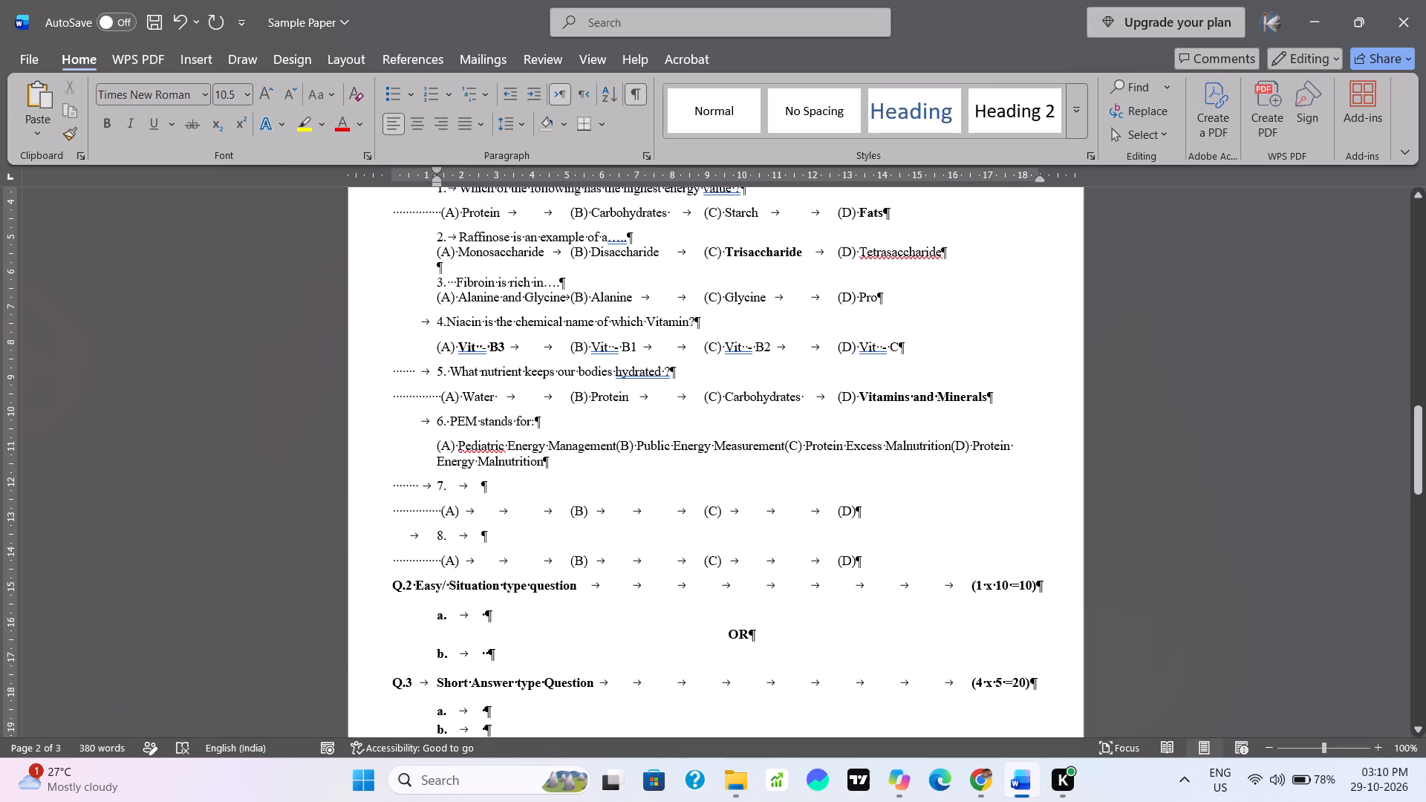
Replace "Pediatric" with "Protein" in option (A) of question 6.
click(503, 446)
key(BackSpace)
key(BackSpace)
key(BackSpace)
key(BackSpace)
key(BackSpace)
key(BackSpace)
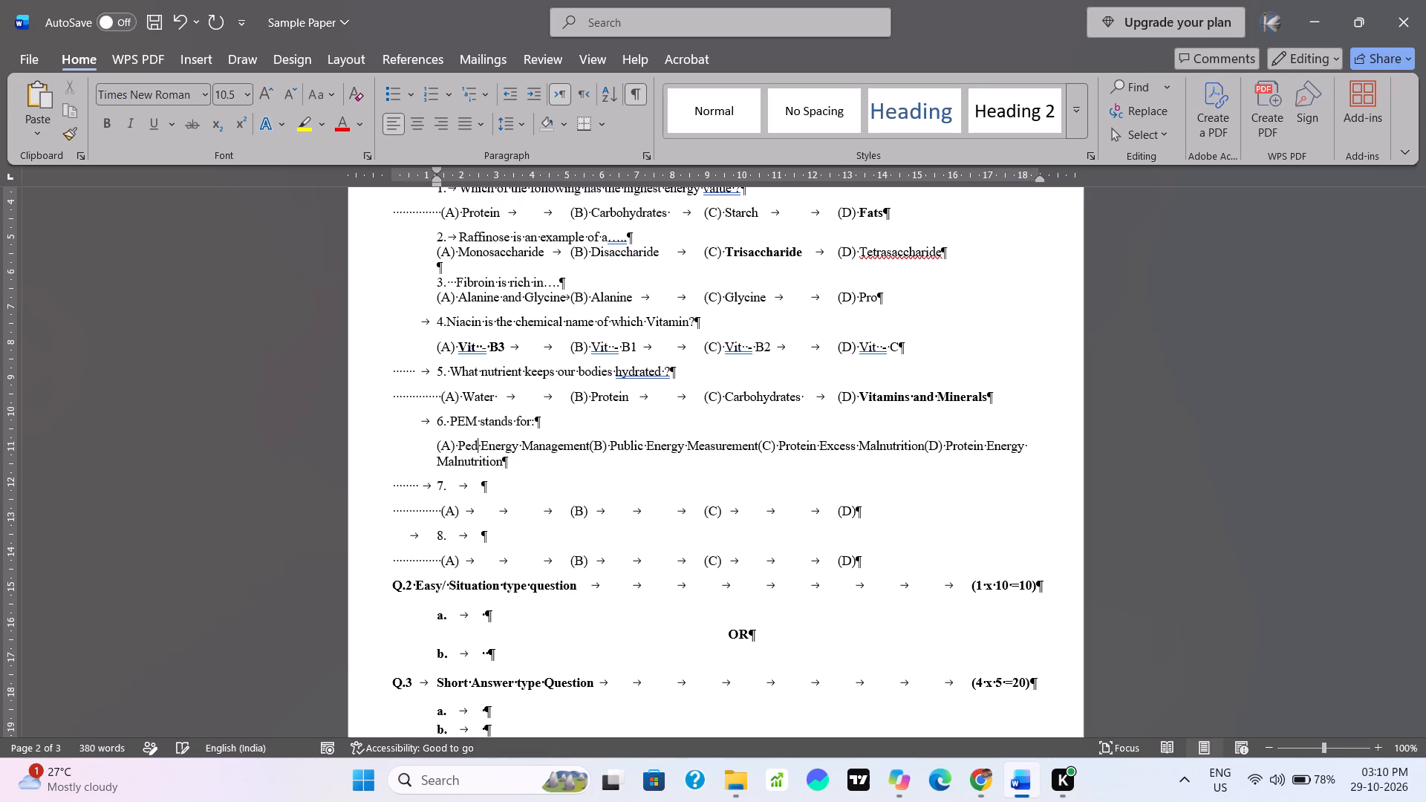
key(BackSpace)
key(BackSpace)
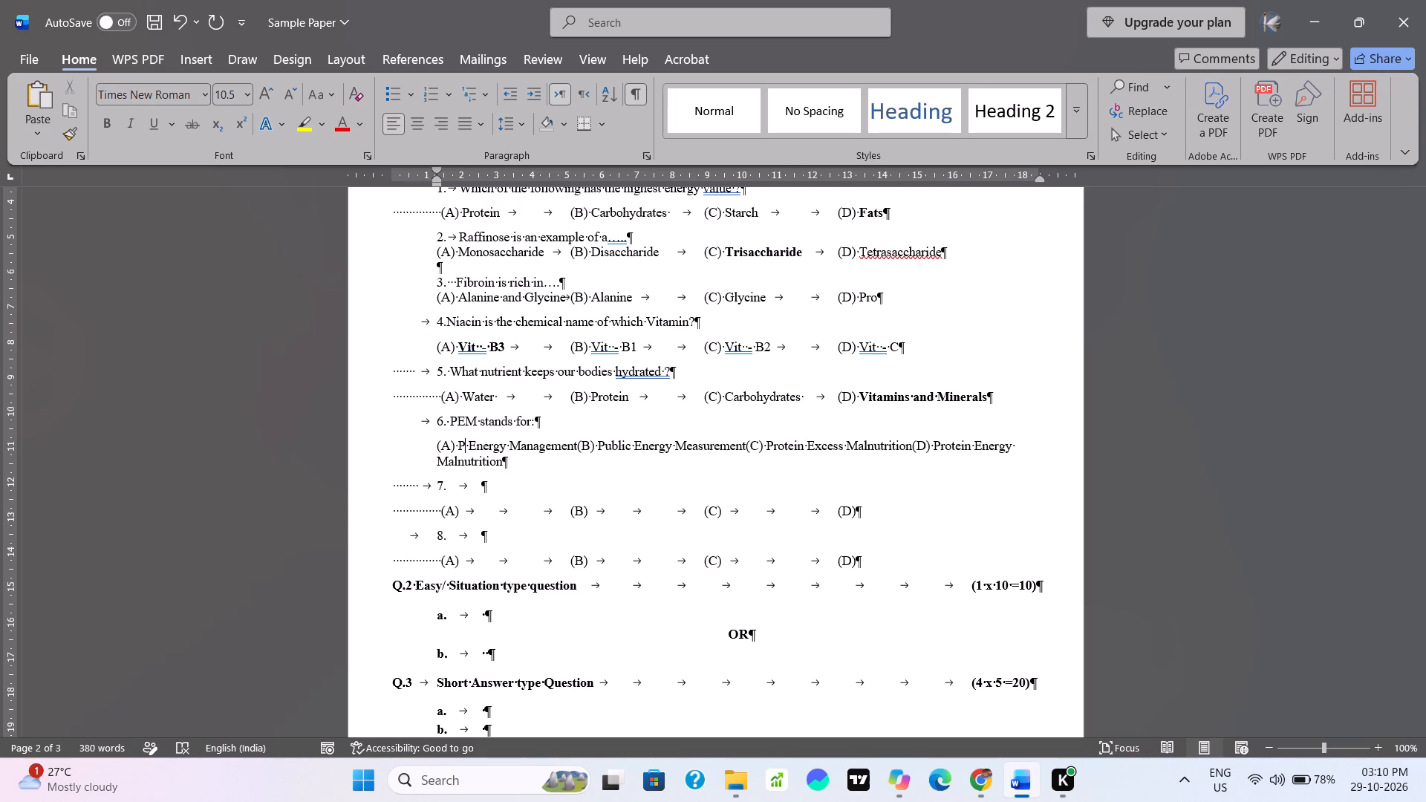
text(ro)
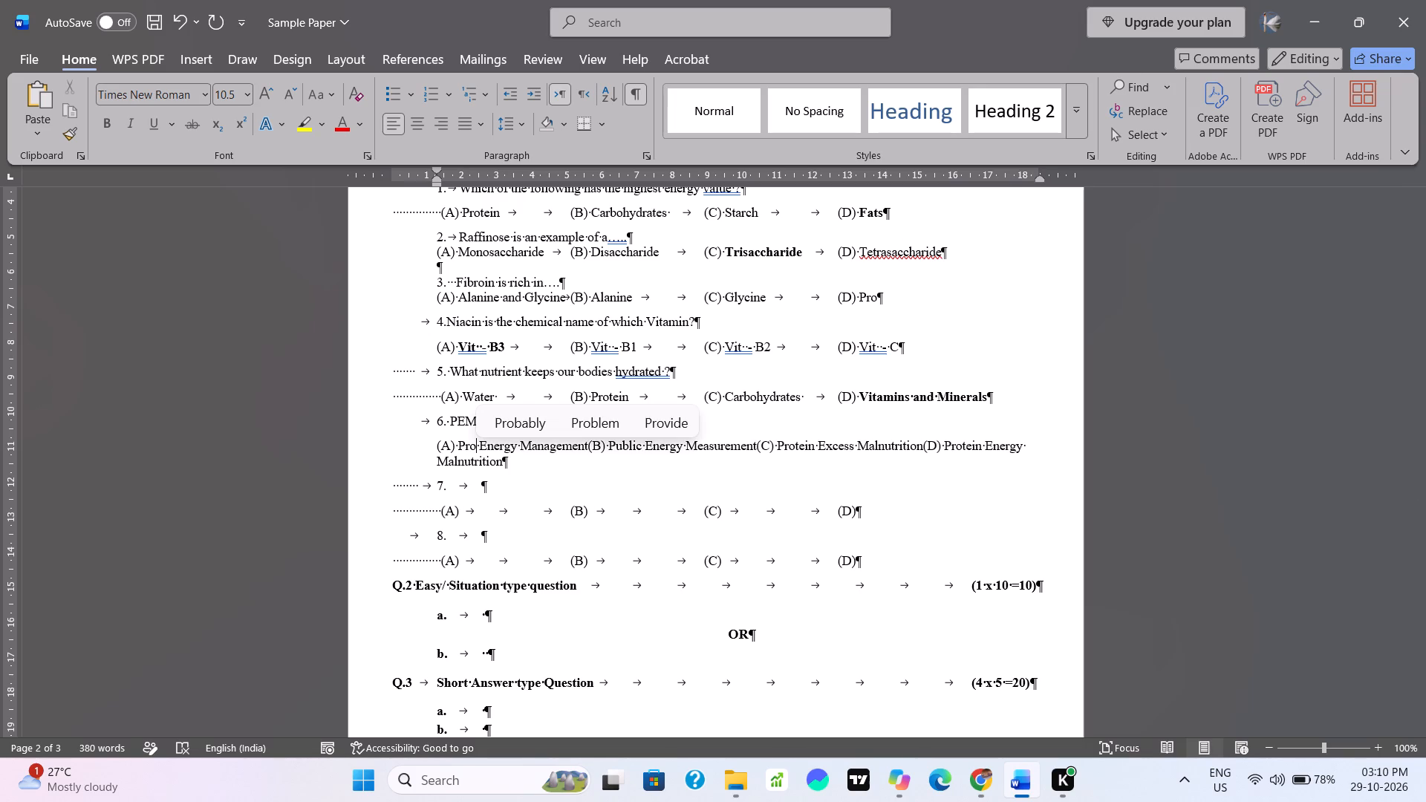
text(tein)
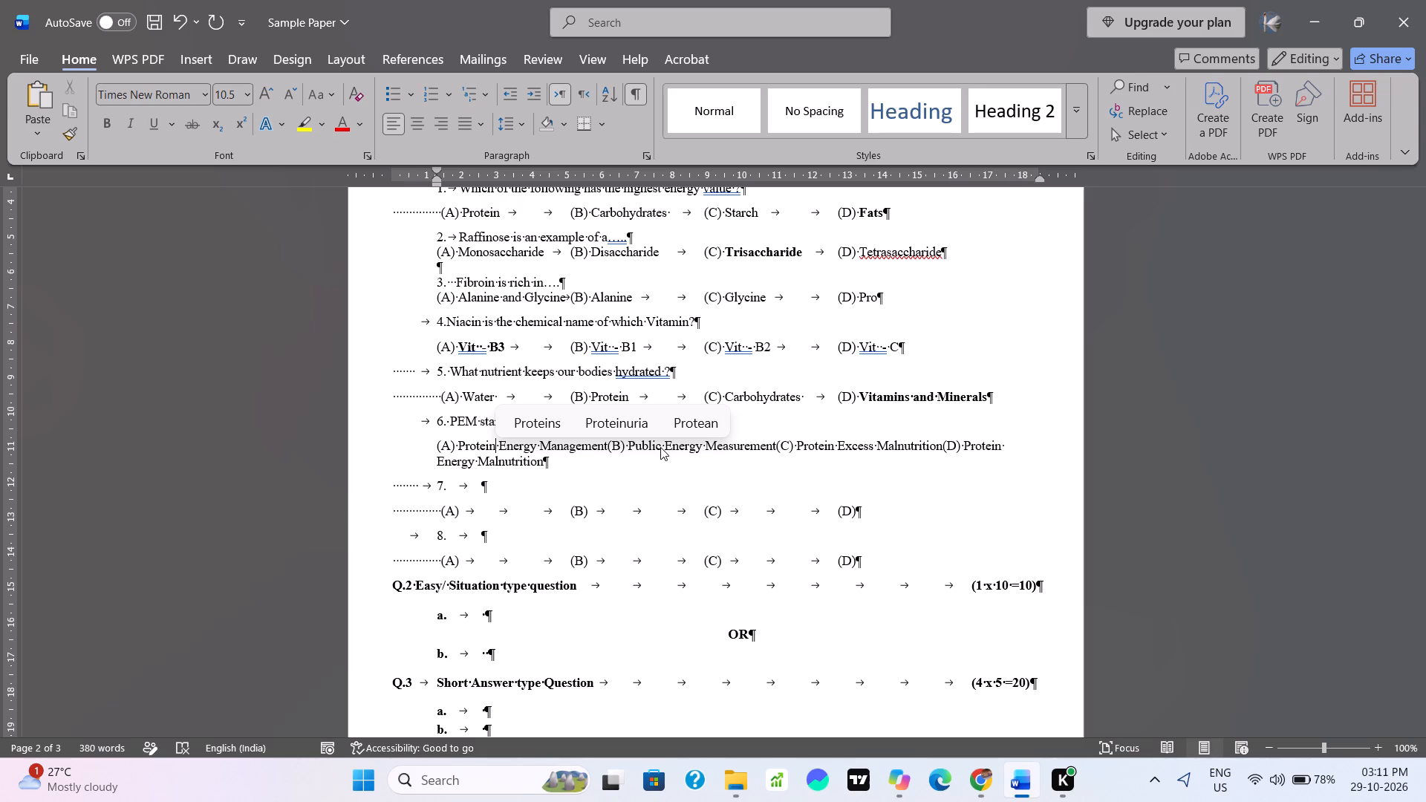
Replace "Public" with "Protein" in option (B) of question 6.
click(660, 447)
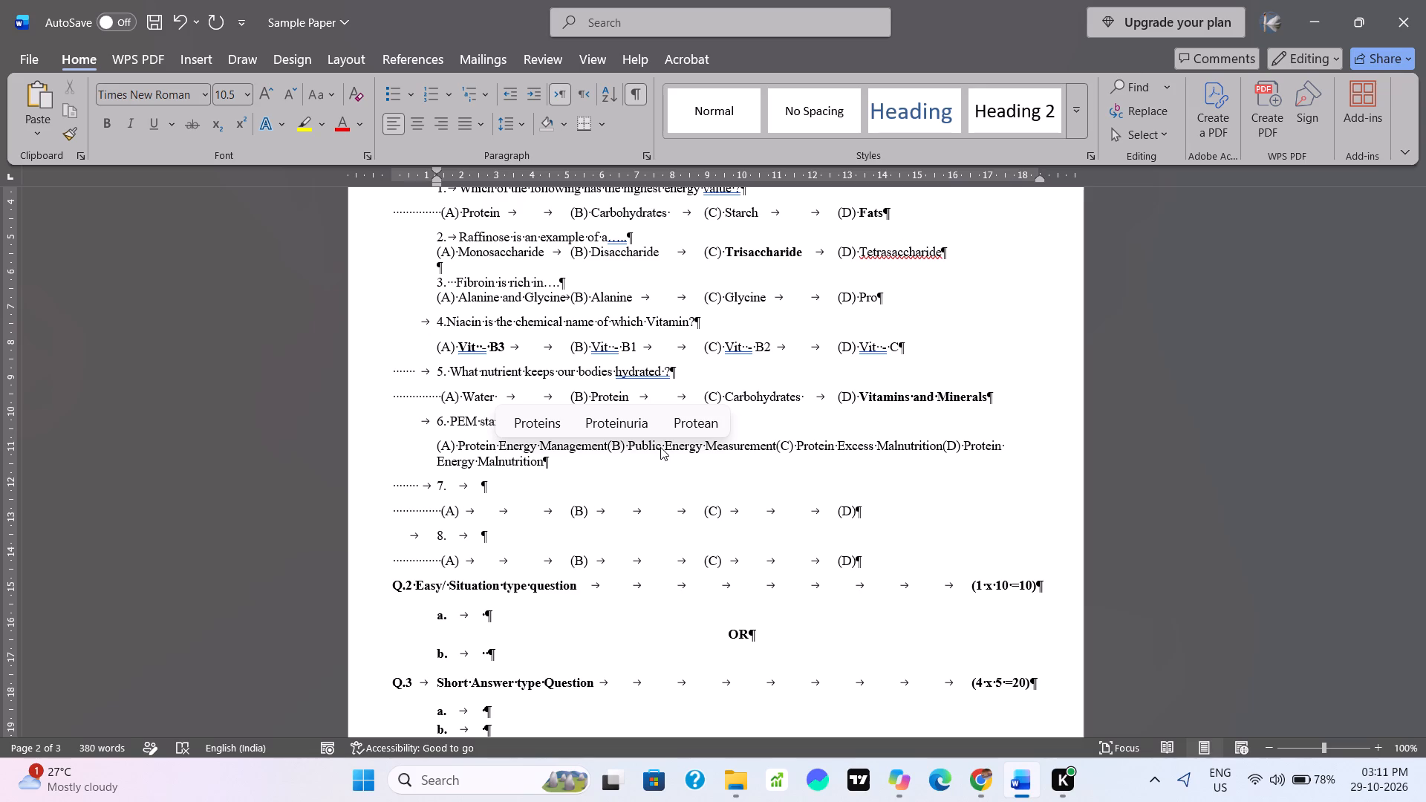
click(660, 447)
click(642, 444)
key(Right)
key(Right)
key(Right)
key(Right)
key(Right)
key(Right)
key(Right)
key(Right)
key(Right)
key(Right)
key(Right)
key(Right)
key(Right)
key(Right)
key(Right)
key(Right)
key(Right)
key(Right)
key(Right)
key(Right)
key(Right)
key(Right)
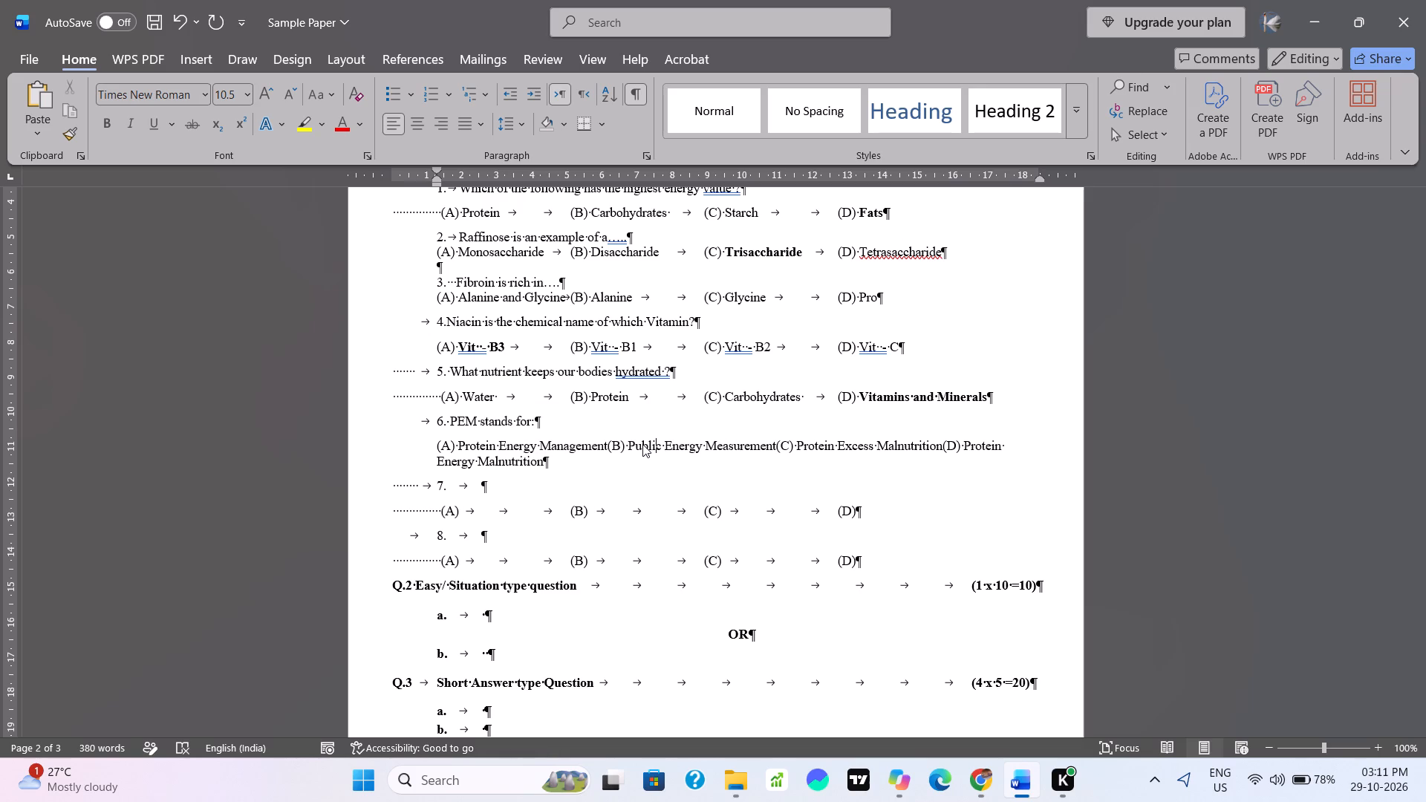
key(Right)
key(BackSpace)
key(BackSpace)
key(BackSpace)
key(BackSpace)
key(BackSpace)
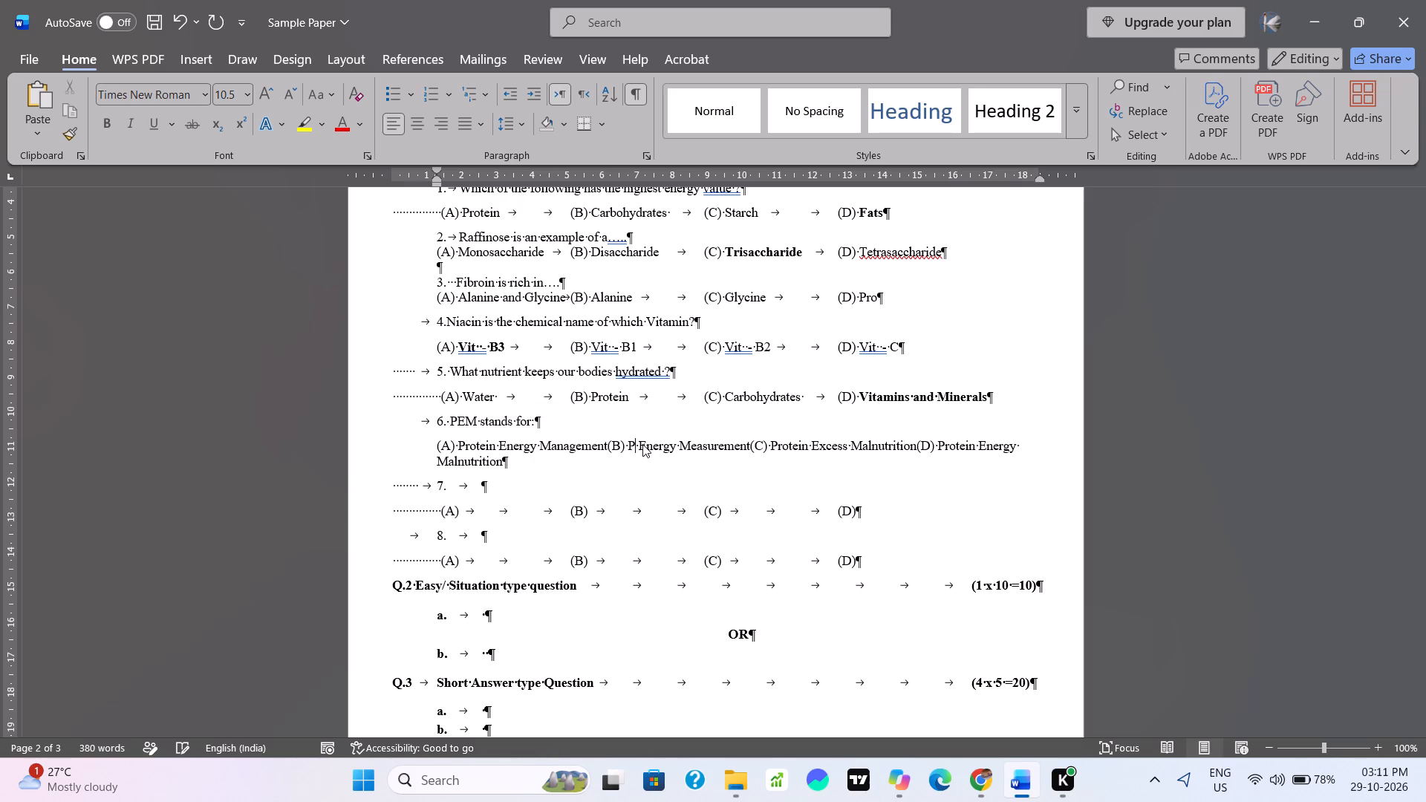
text(rotei)
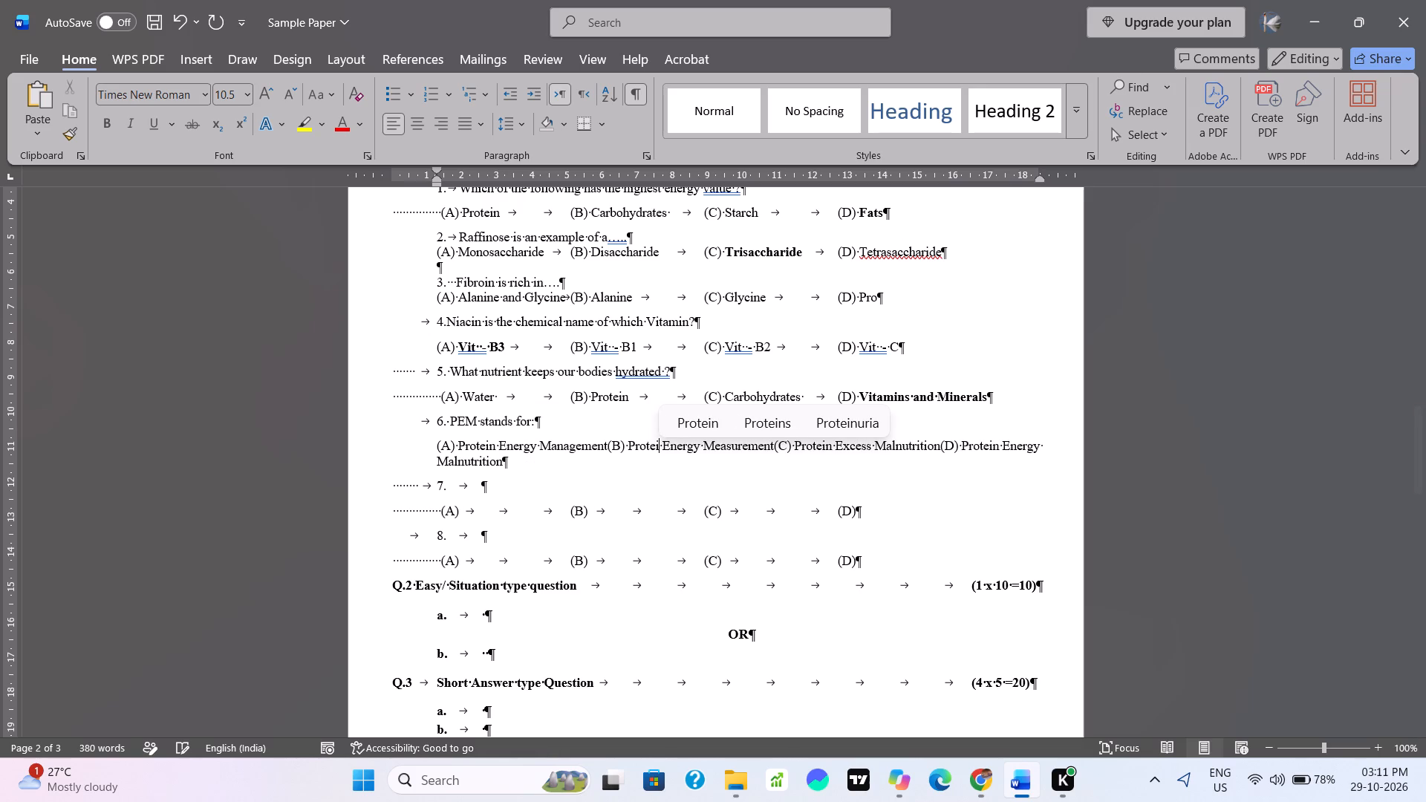
key(n)
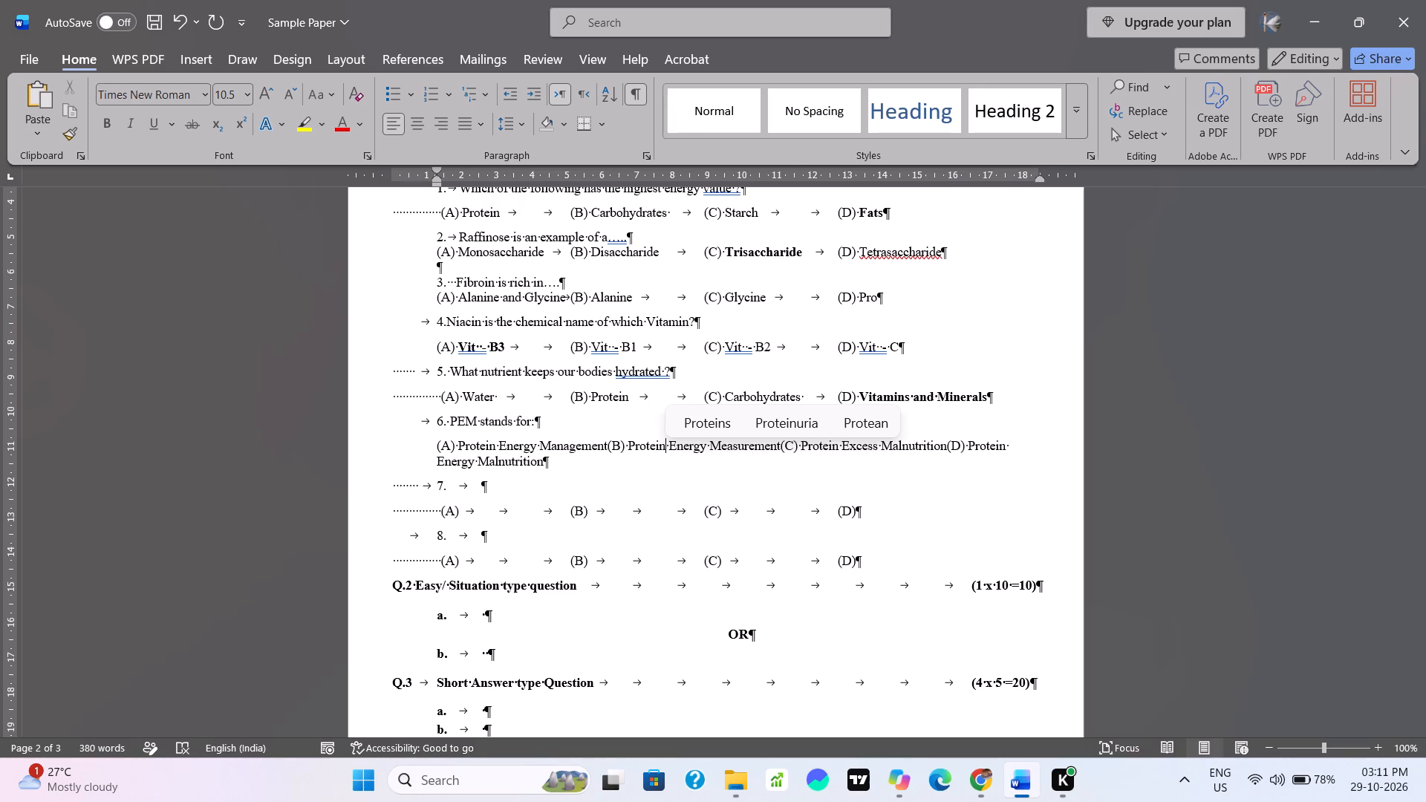
click(642, 444)
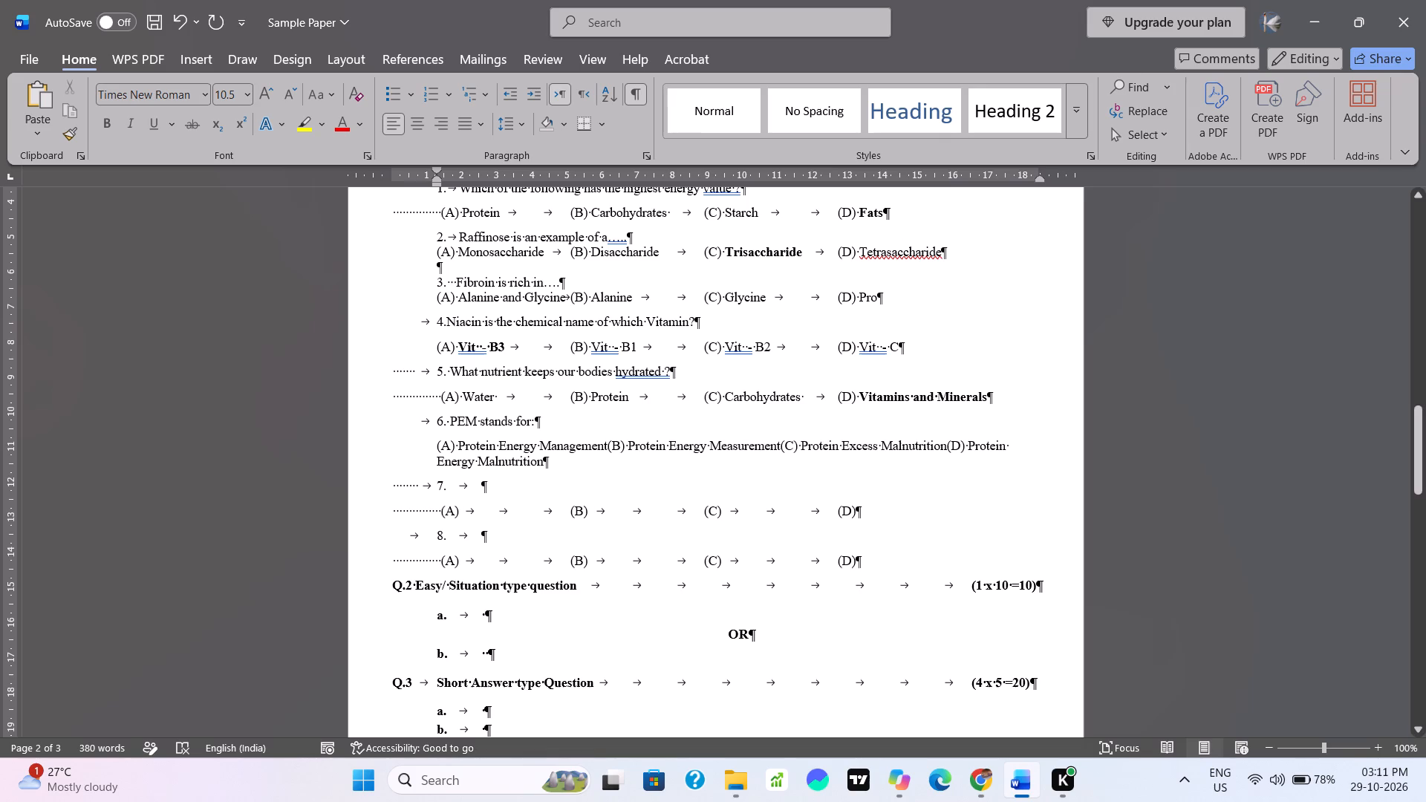
Separate options (A) and (B) of question 6 with three tabs and move option (C) onto a new line.
click(609, 447)
key(Tab)
key(Tab)
key(Tab)
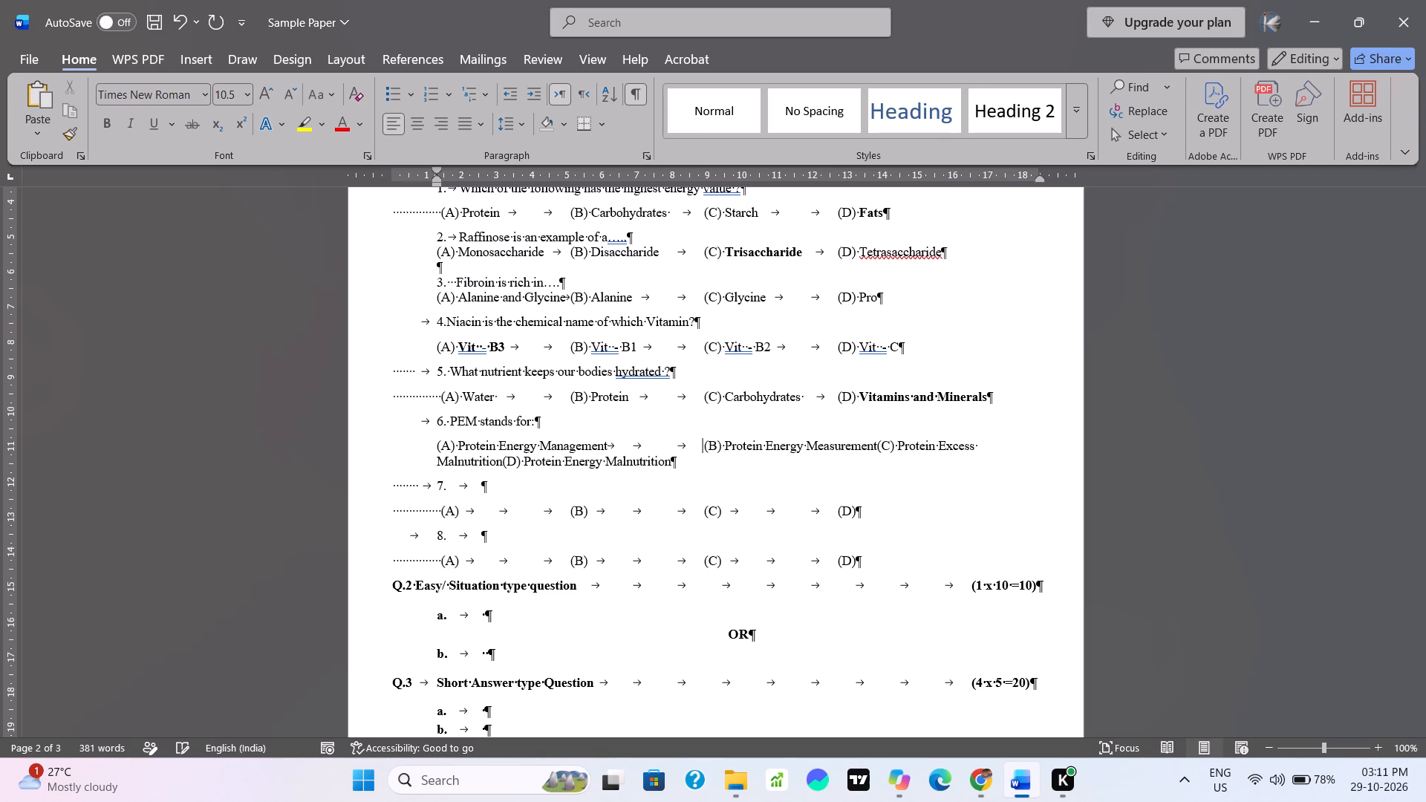
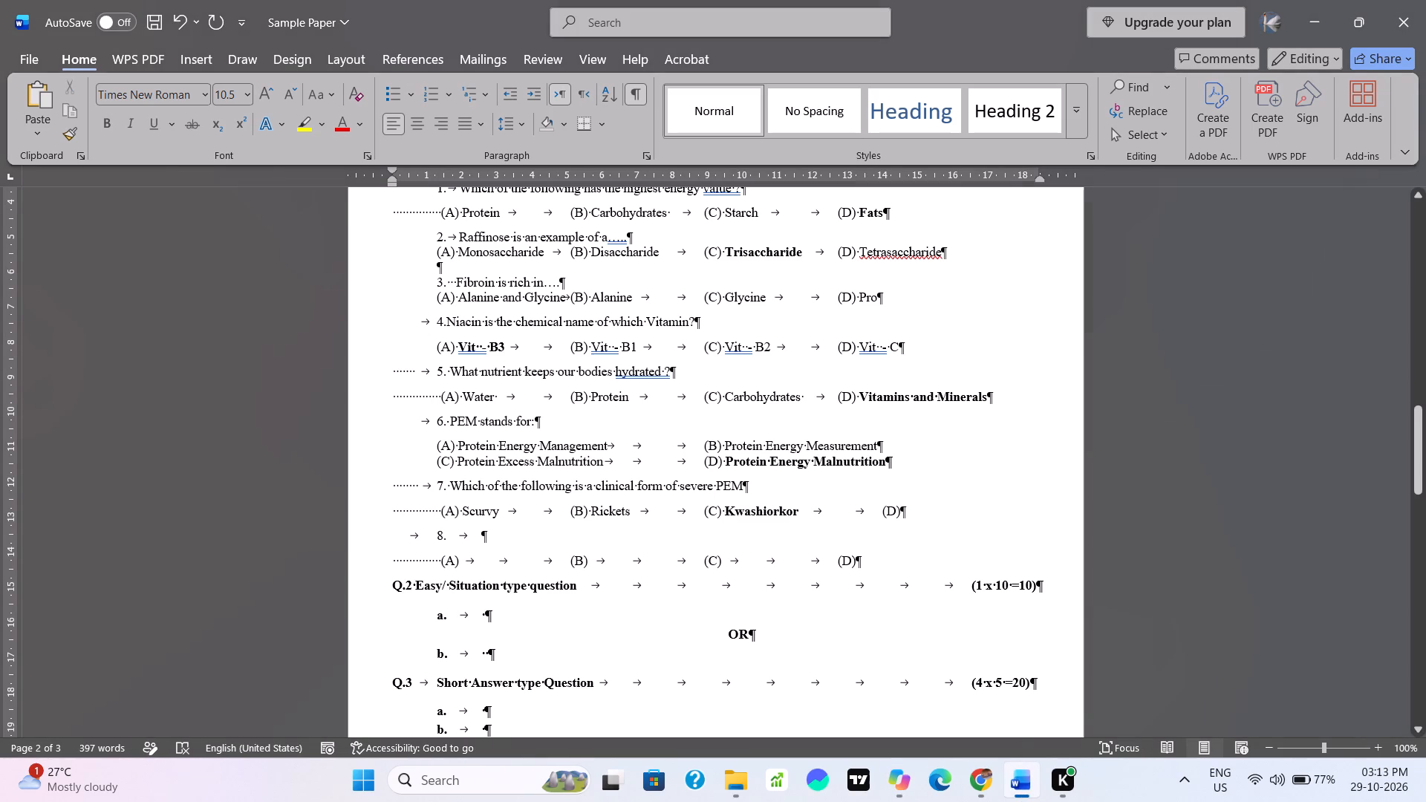
key(space)
key(ctrl+v)
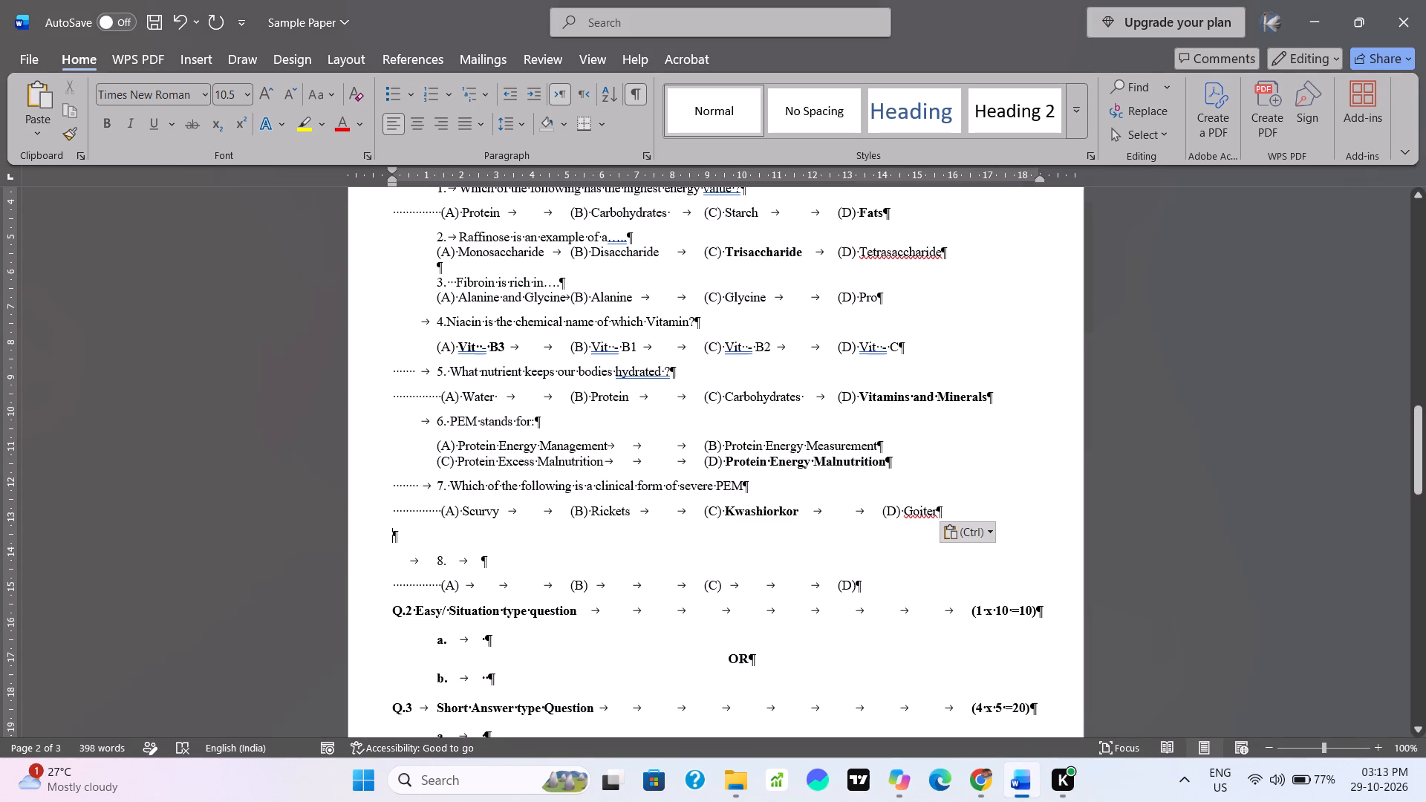
click(881, 512)
key(BackSpace)
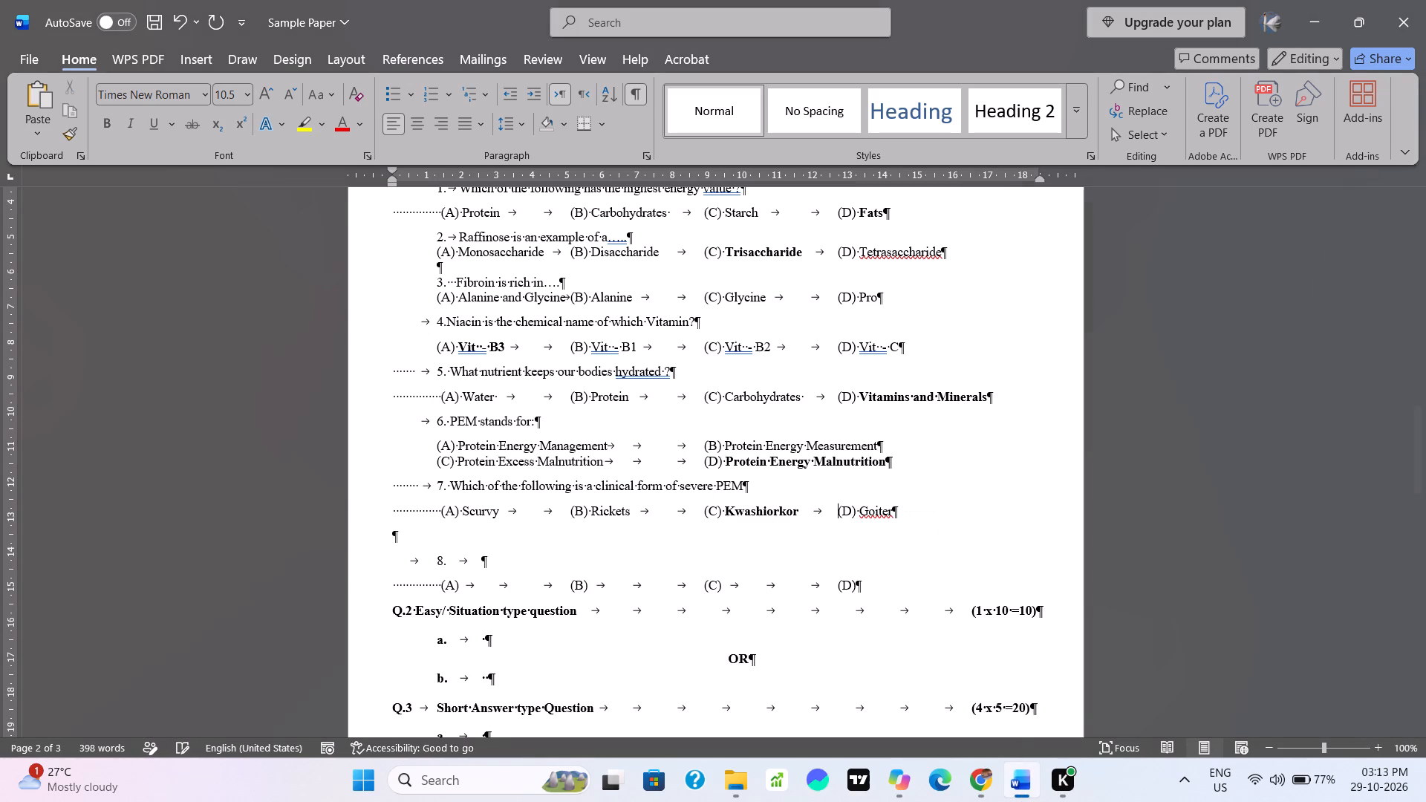
Save the Sample Paper document.
key(ctrl+s)
key(ctrl+s)
key(ctrl+s)
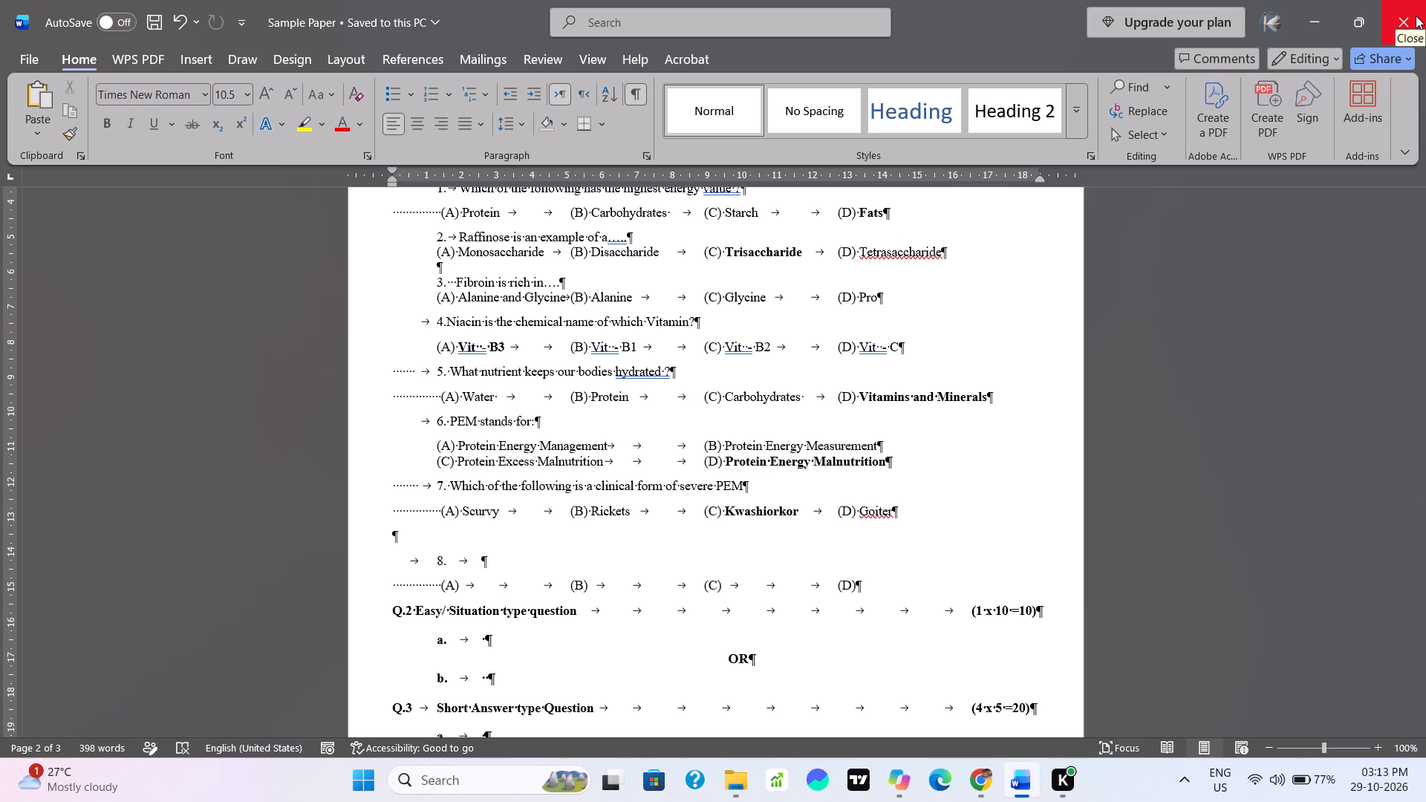
key(ctrl+s)
Delete the empty paragraph between question 7's options and question 8, and save the document.
click(500, 533)
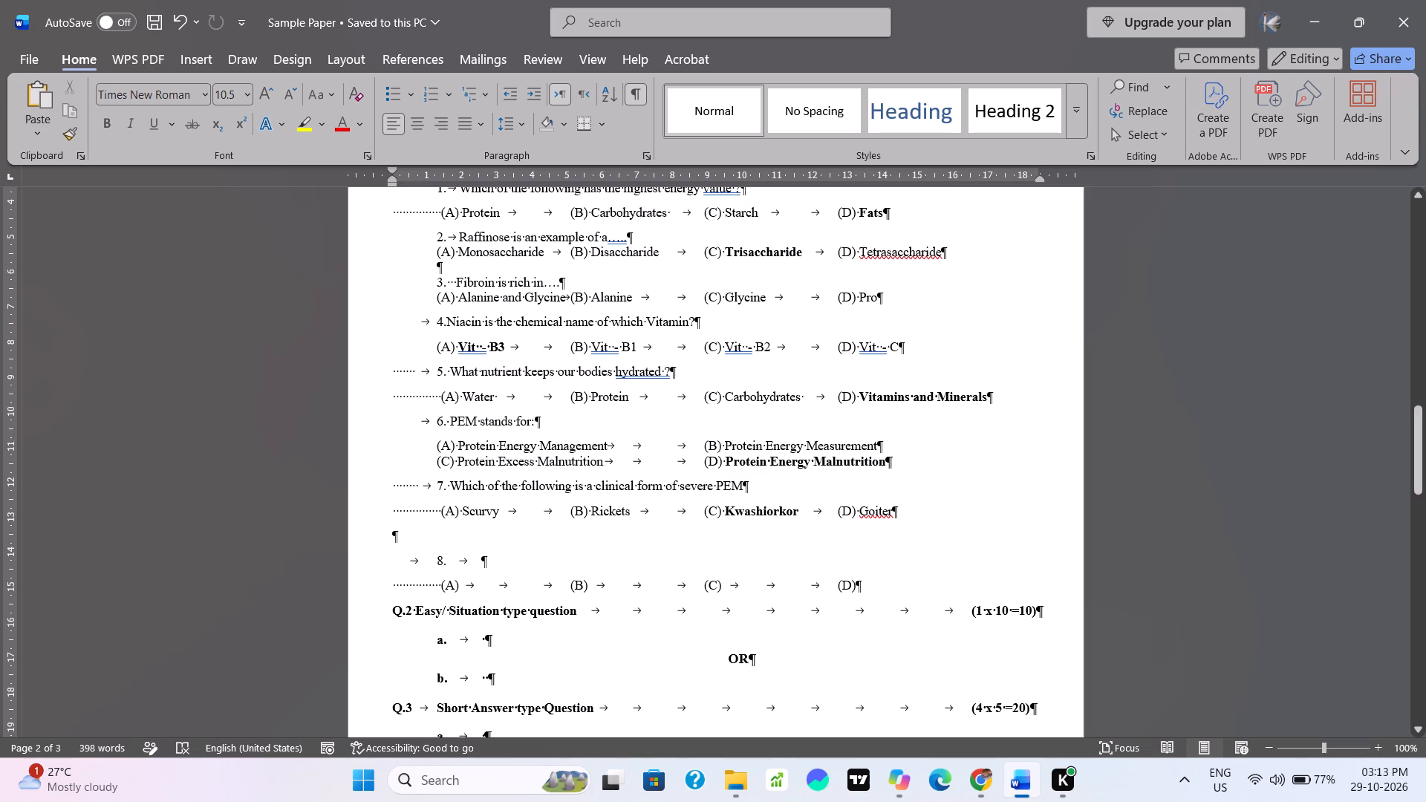
key(BackSpace)
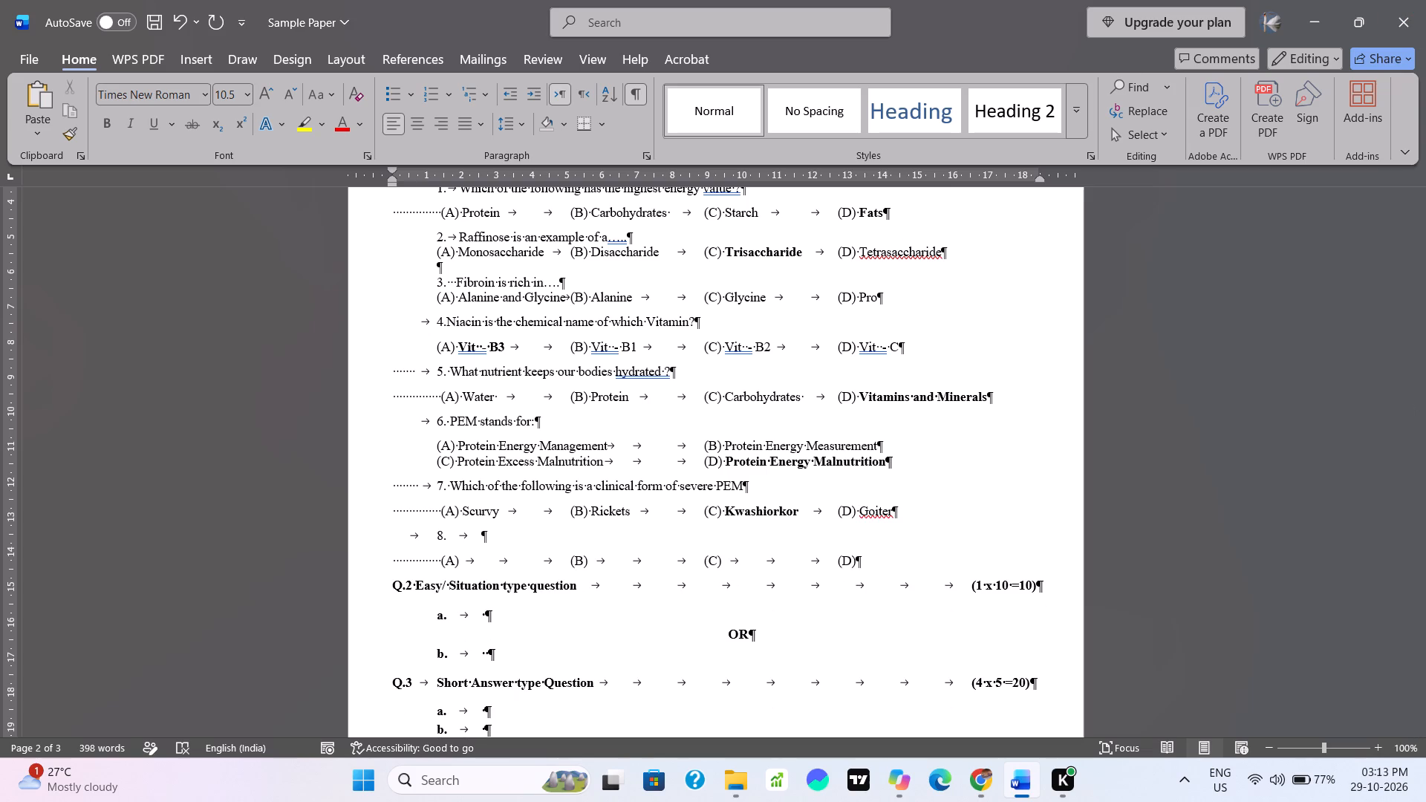
key(ctrl+s)
key(ctrl+s)
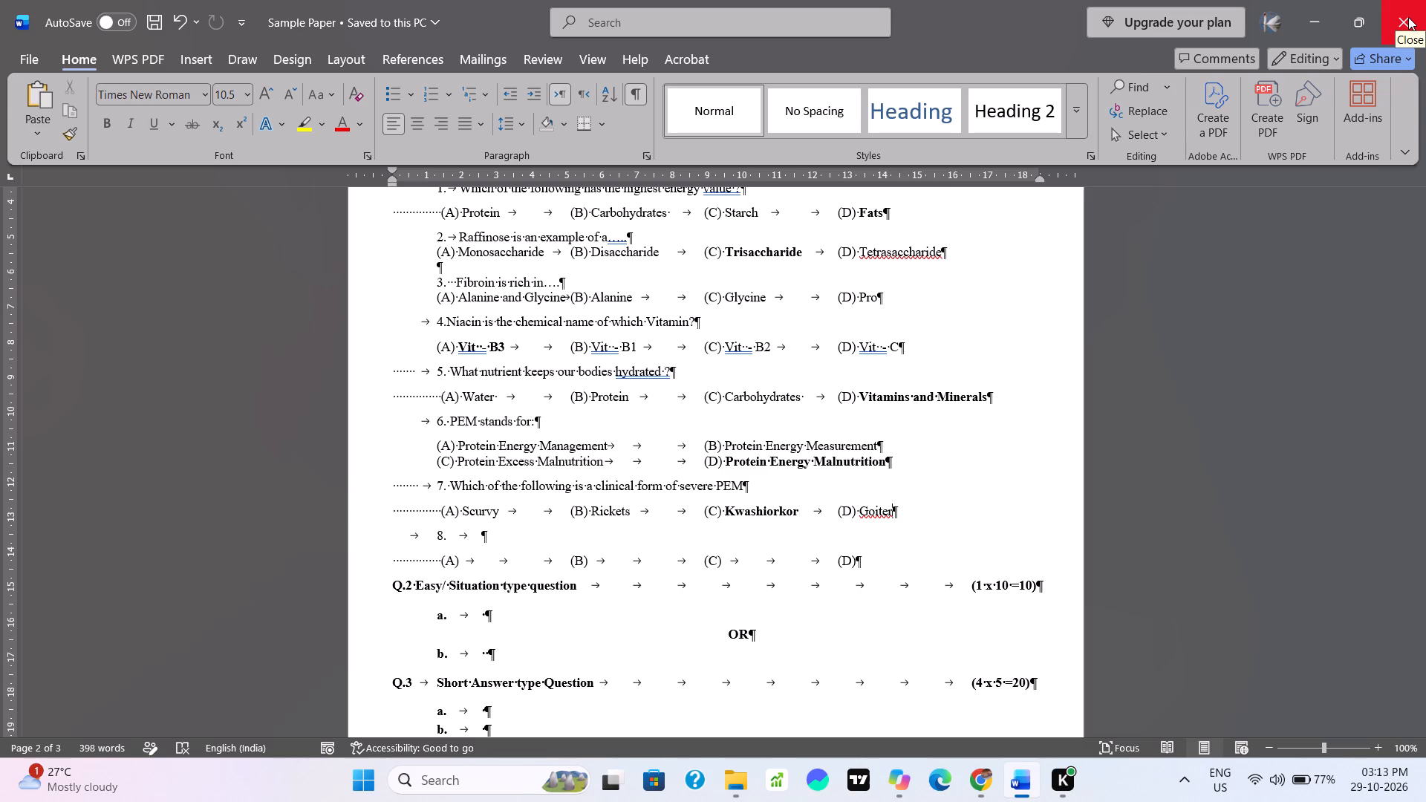
key(ctrl+s)
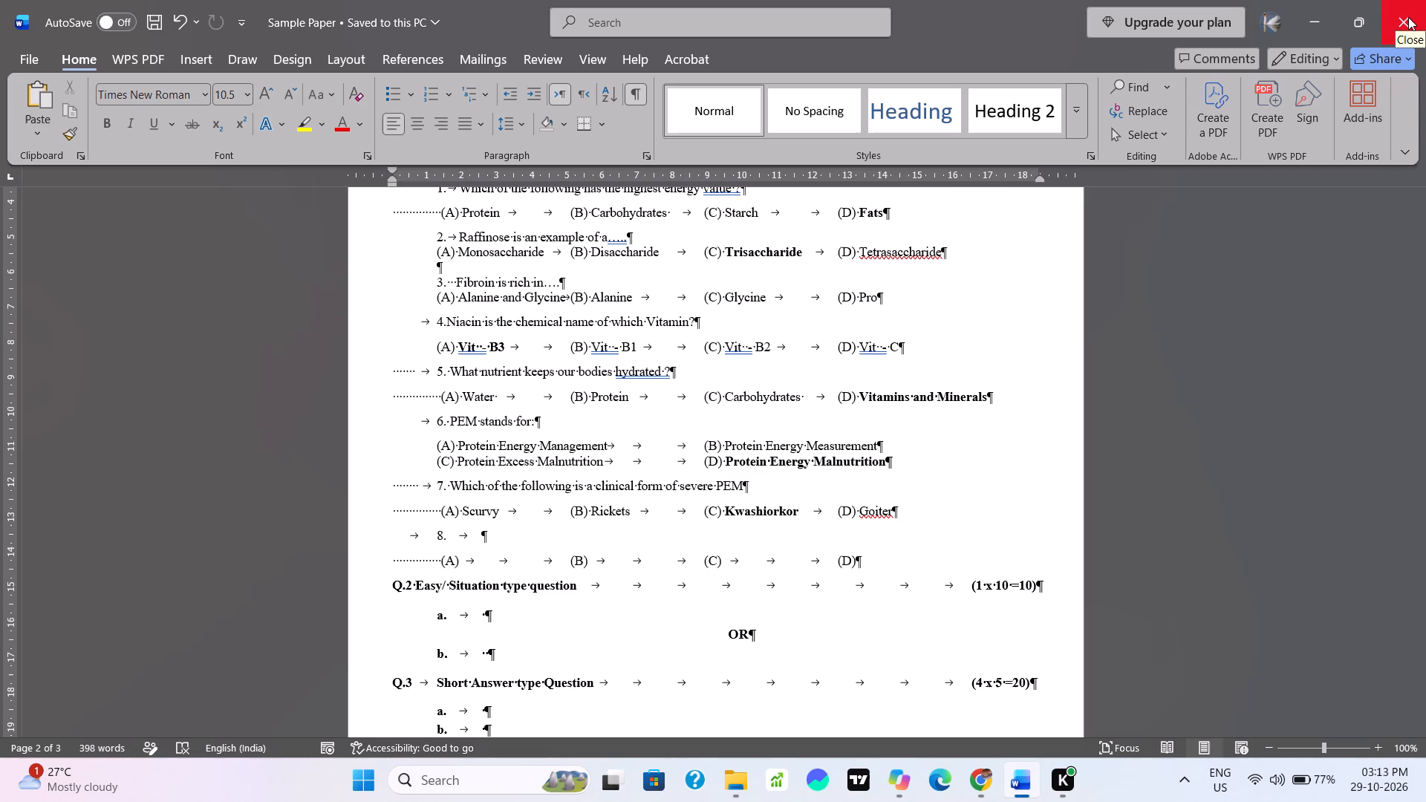
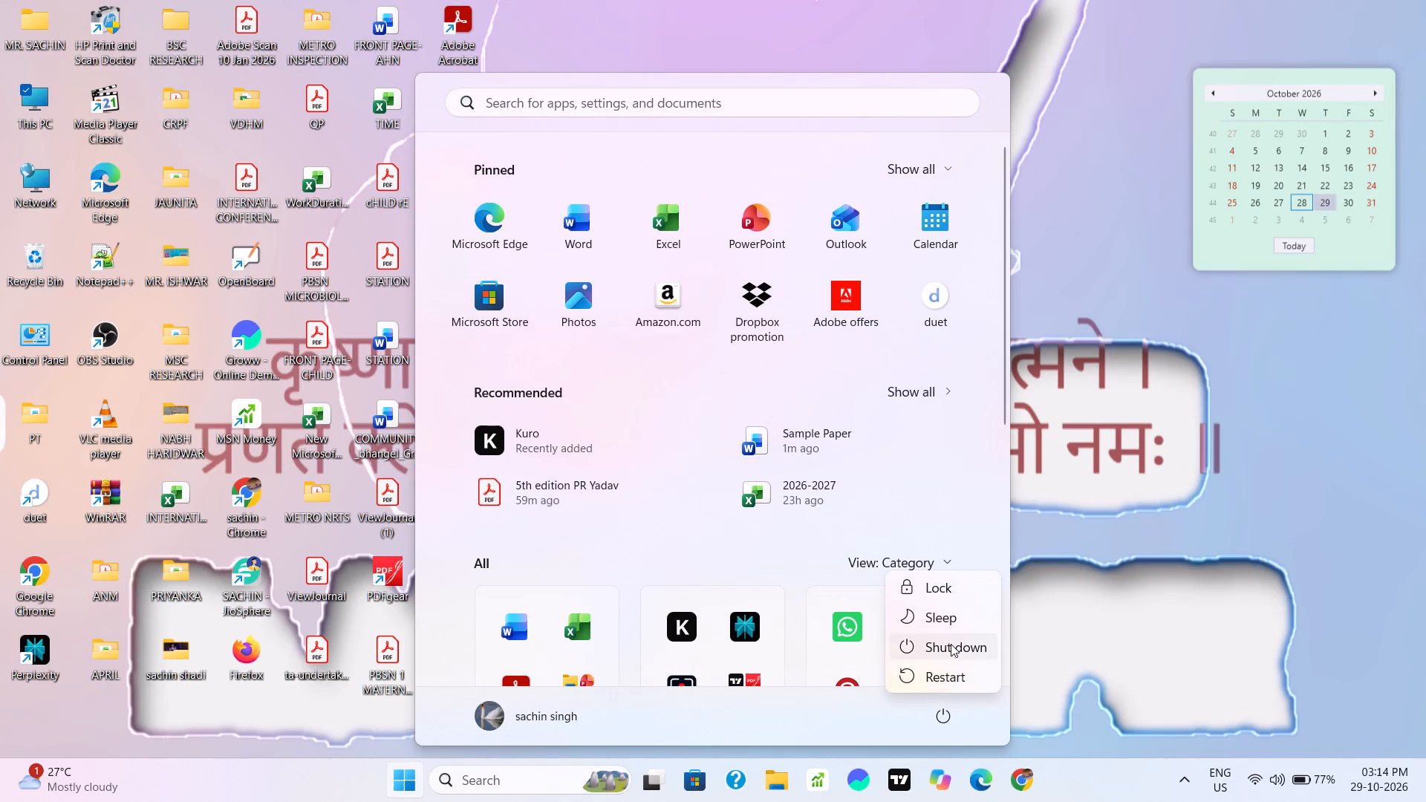
Shut down the computer.
click(951, 643)
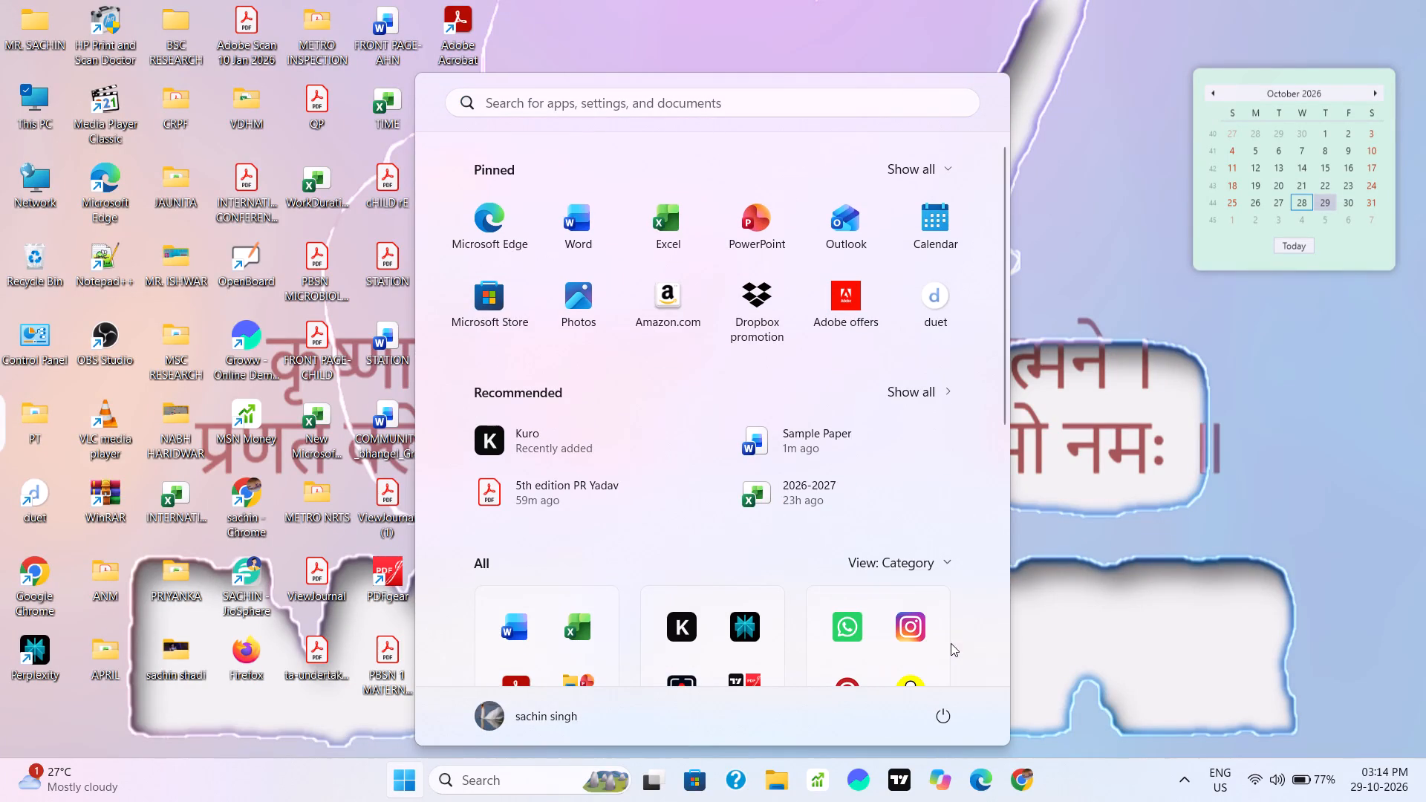